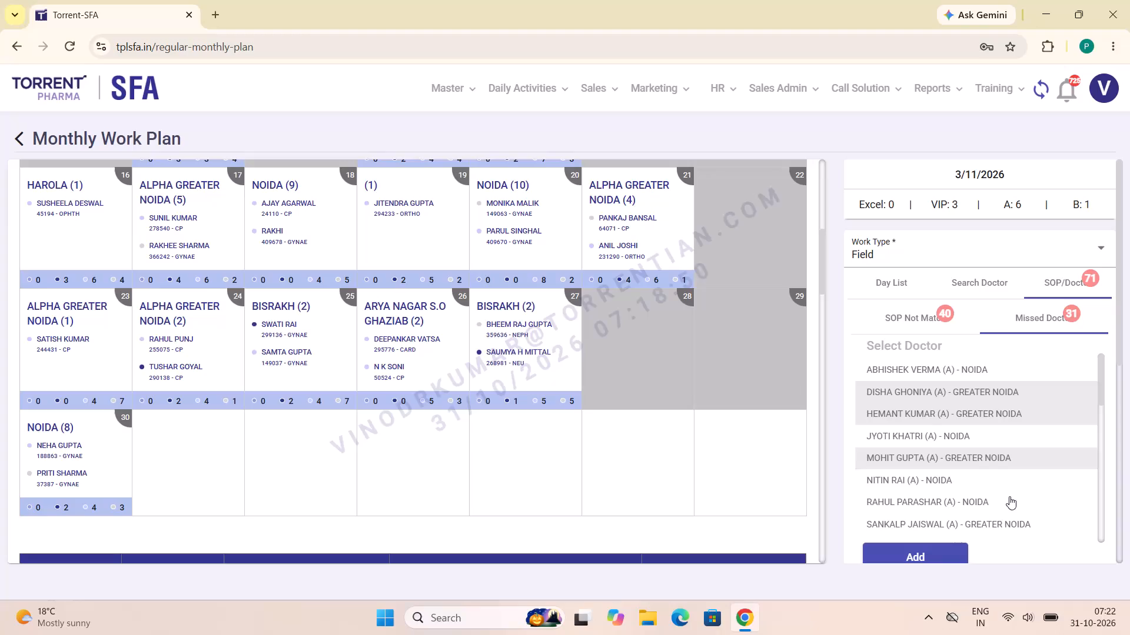
Add the selected class A Greater Noida doctors, plus Jaiswal and Dahiya, from the missed-doctor list to the 3/11/2026 plan.
{"action": "left_click", "coordinate": [946, 527]}
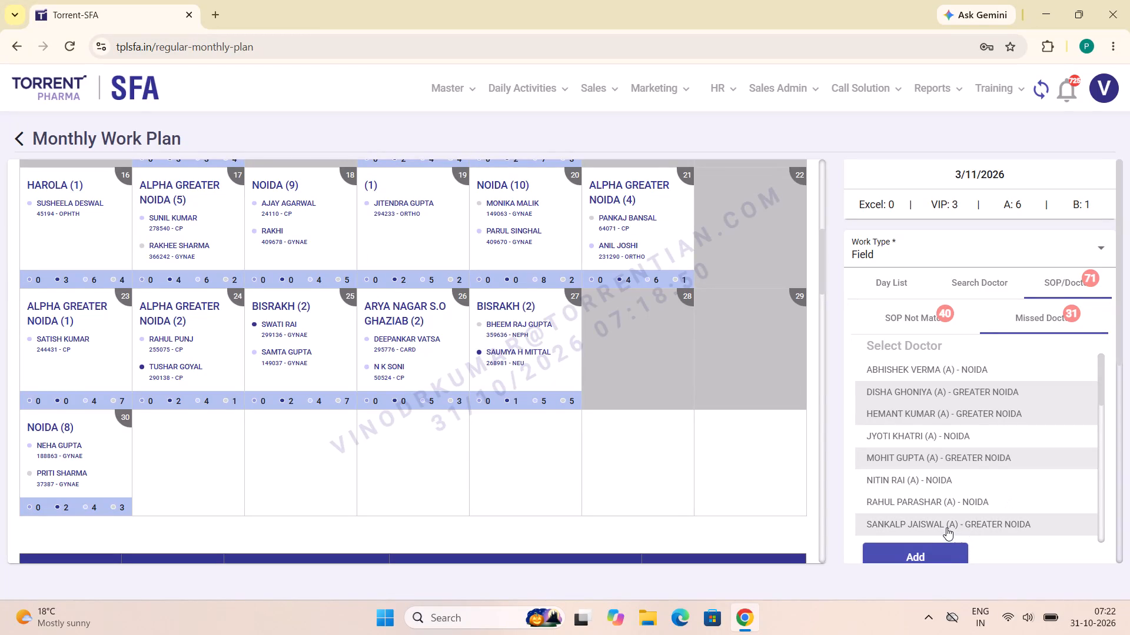
{"action": "left_click", "coordinate": [935, 556]}
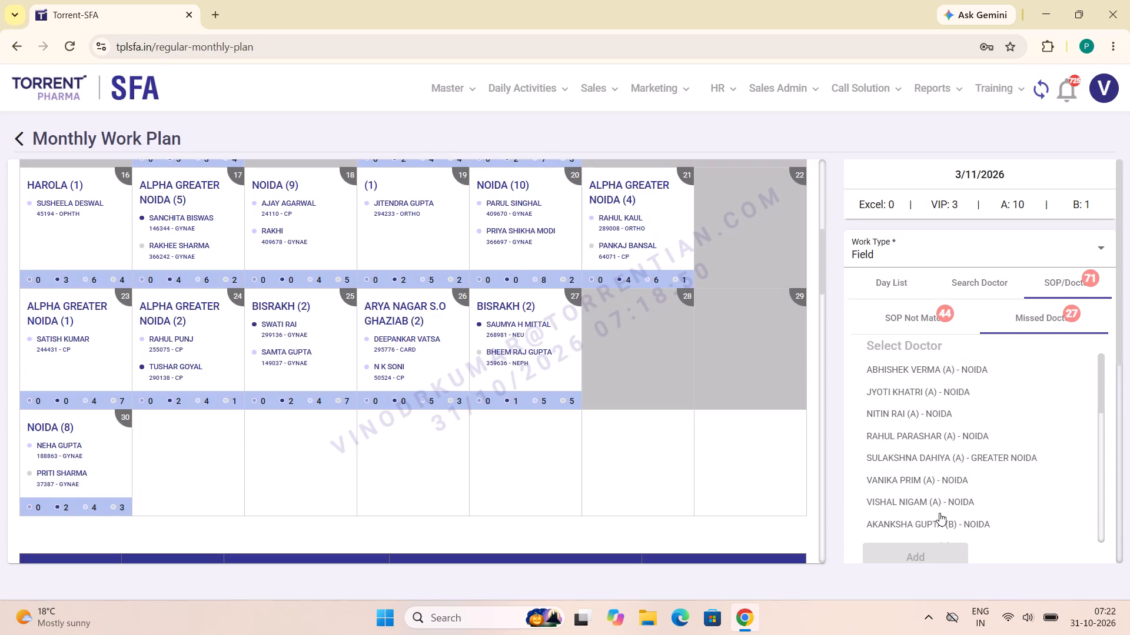
{"action": "left_click", "coordinate": [945, 459]}
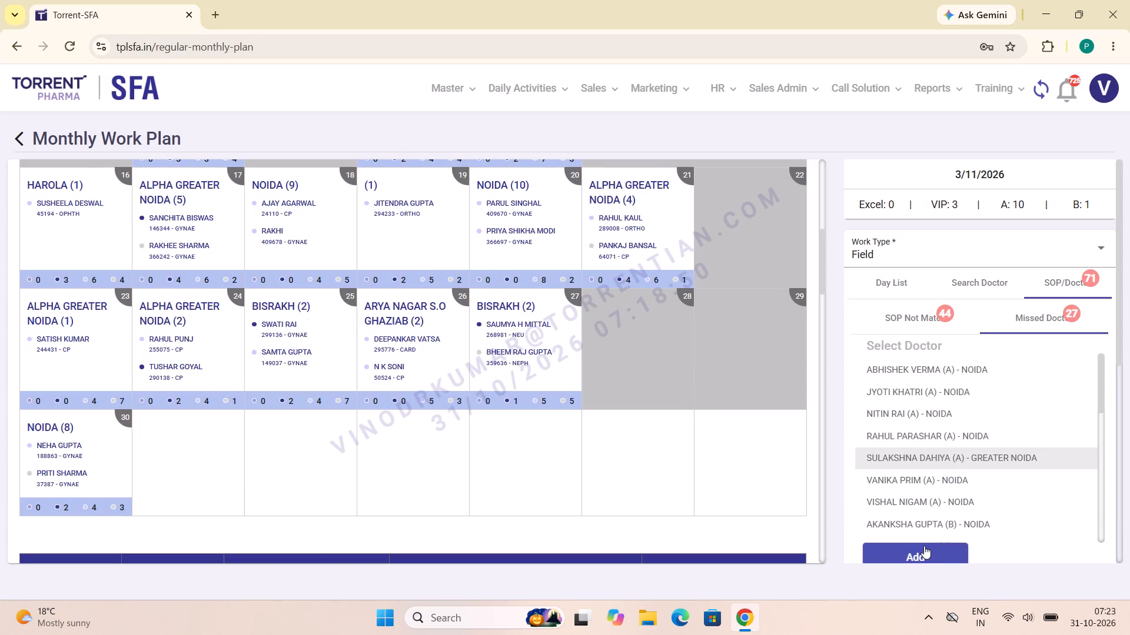
{"action": "left_click", "coordinate": [924, 546]}
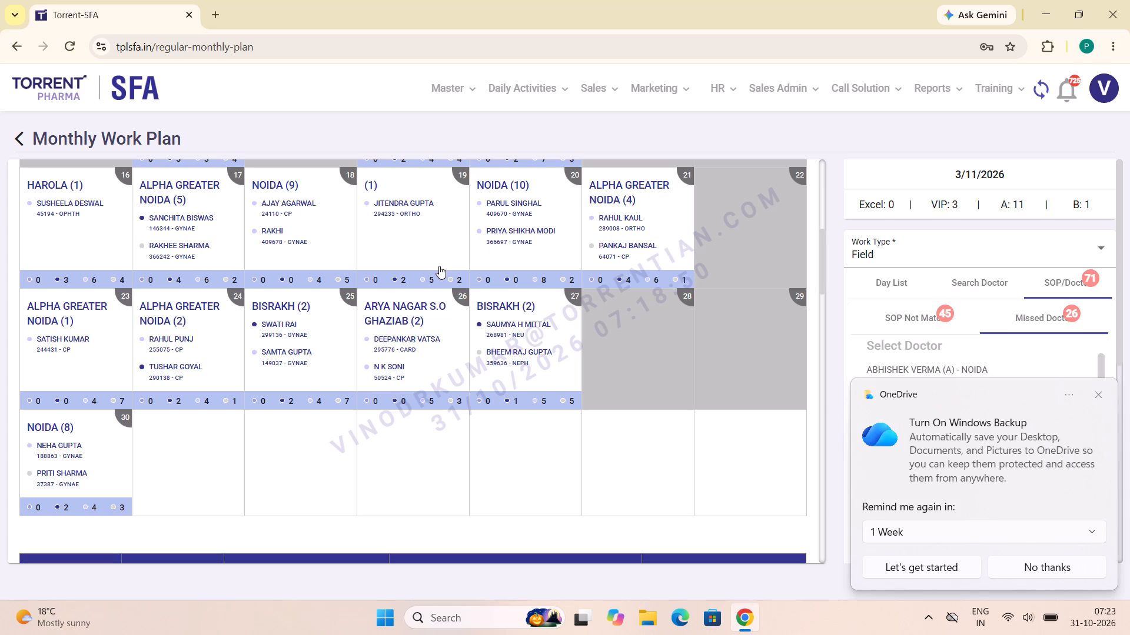
Open the 21/11/2026 plan and dismiss the OneDrive backup prompt.
{"action": "left_click", "coordinate": [642, 173]}
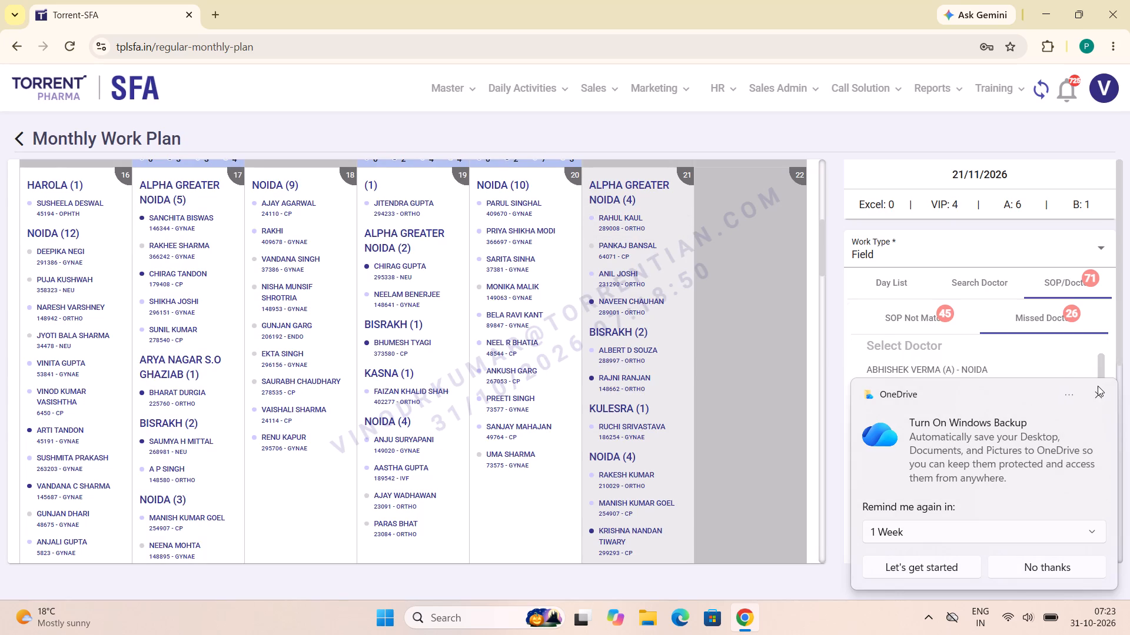
{"action": "left_click", "coordinate": [1096, 395]}
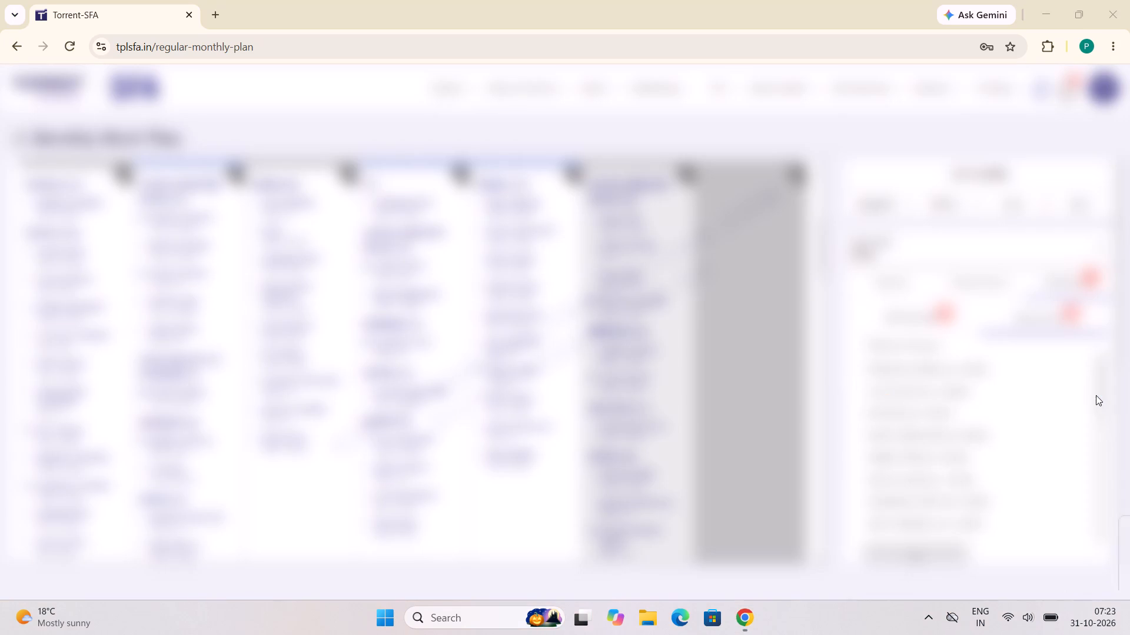
Select class A Noida doctors Verma and Prim in the missed-doctor list, opening the 20/11/2026 plan in between.
{"action": "left_click", "coordinate": [912, 364]}
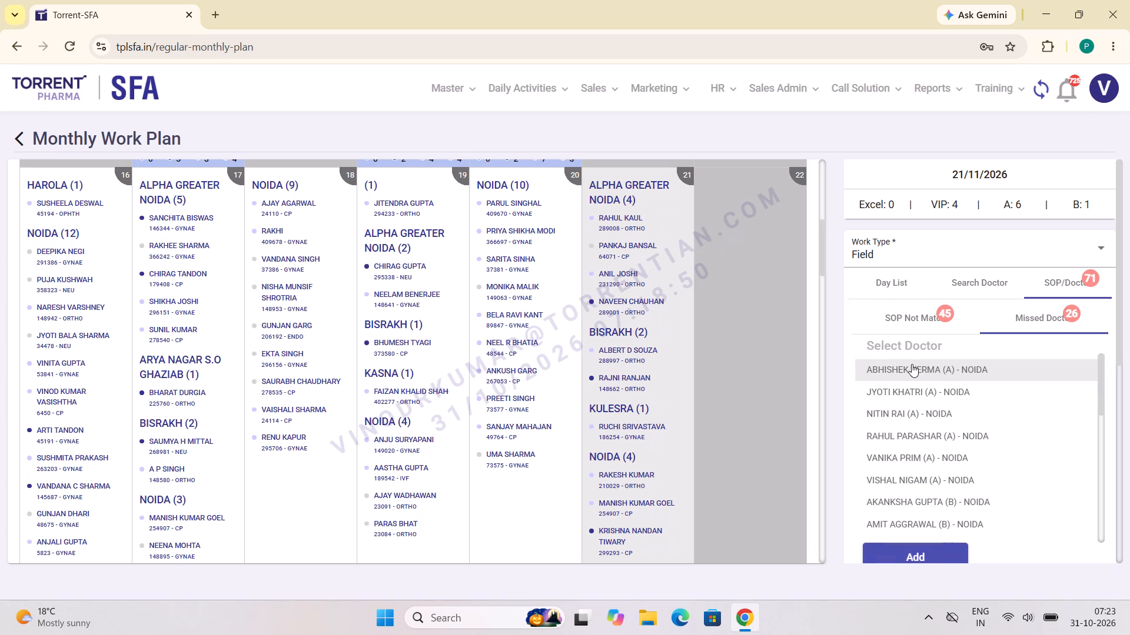
{"action": "key", "text": "Down"}
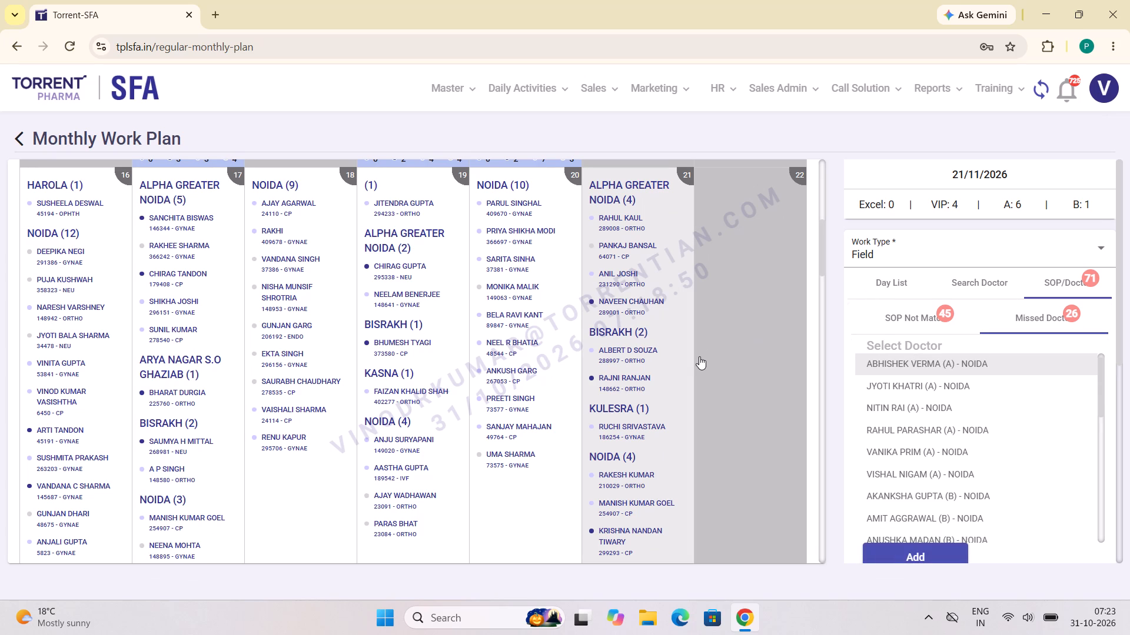
{"action": "key", "text": "Down"}
{"action": "key", "text": "Down"}
{"action": "left_click", "coordinate": [512, 505]}
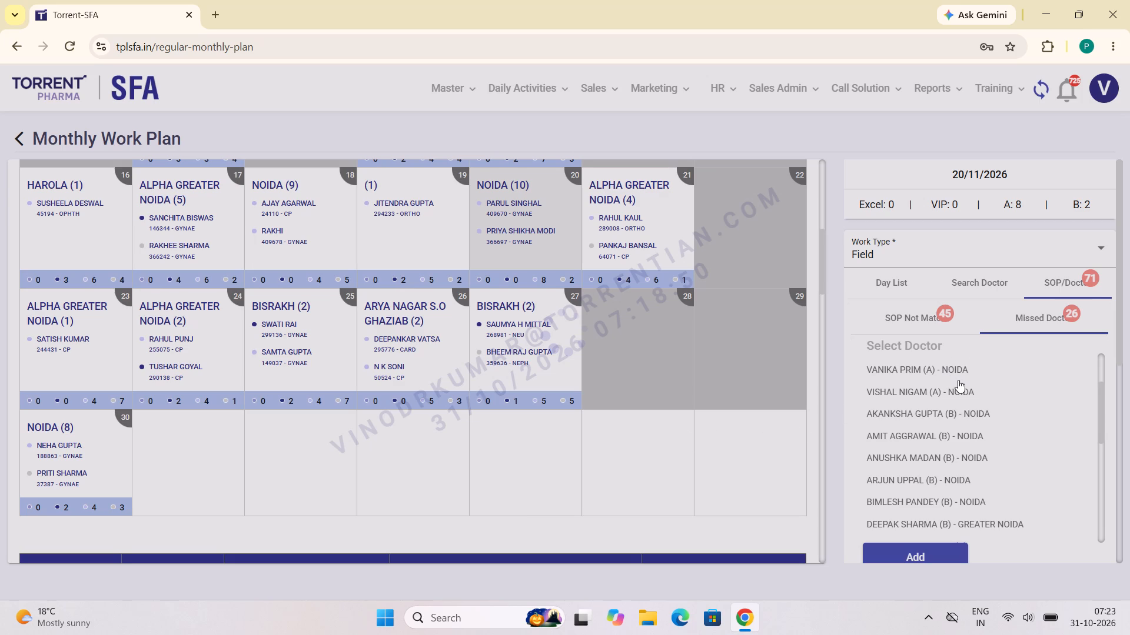
{"action": "key", "text": "Down"}
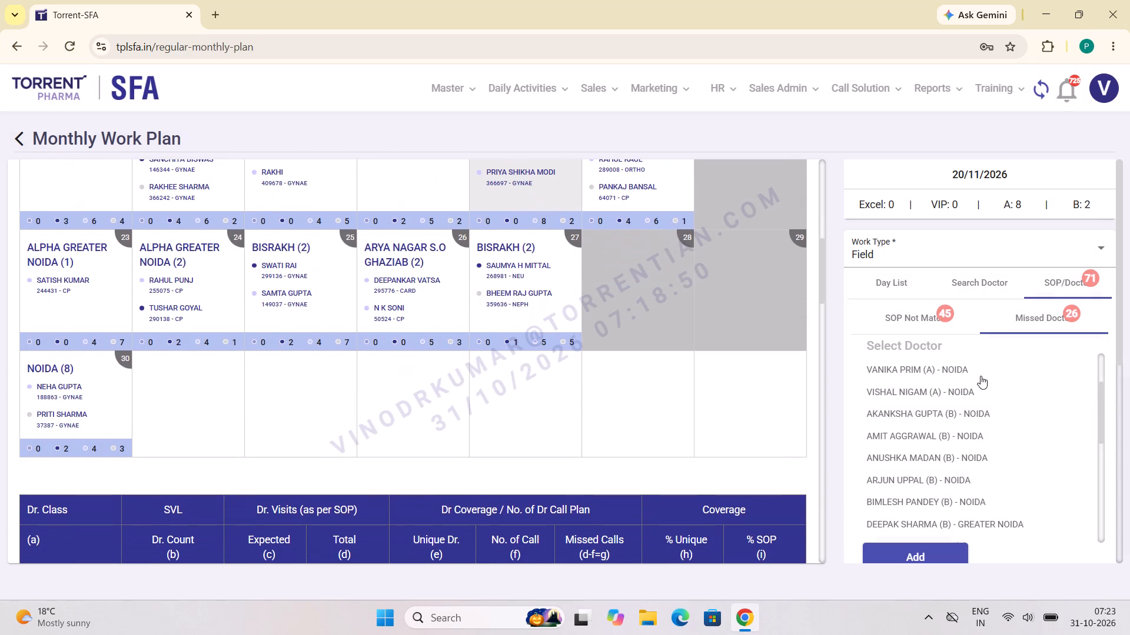
{"action": "left_click", "coordinate": [982, 375]}
Look through the class B doctors in the missed-doctor list.
{"action": "key", "text": "Down"}
{"action": "key", "text": "Down"}
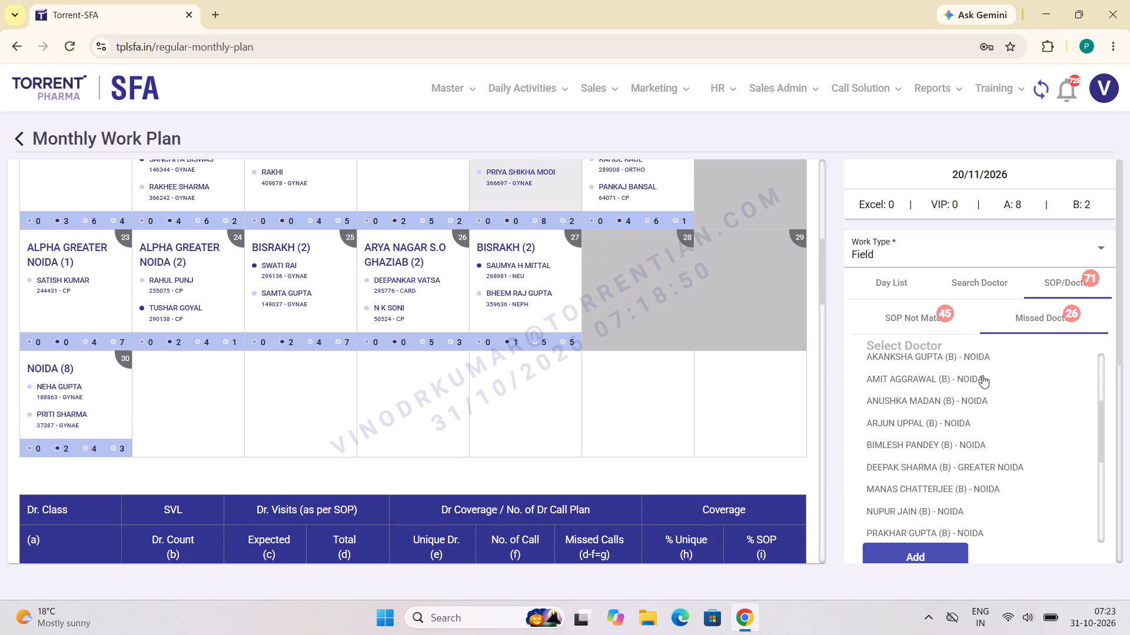
{"action": "key", "text": "Down"}
{"action": "key", "text": "Down"}
{"action": "key", "text": "Down"}
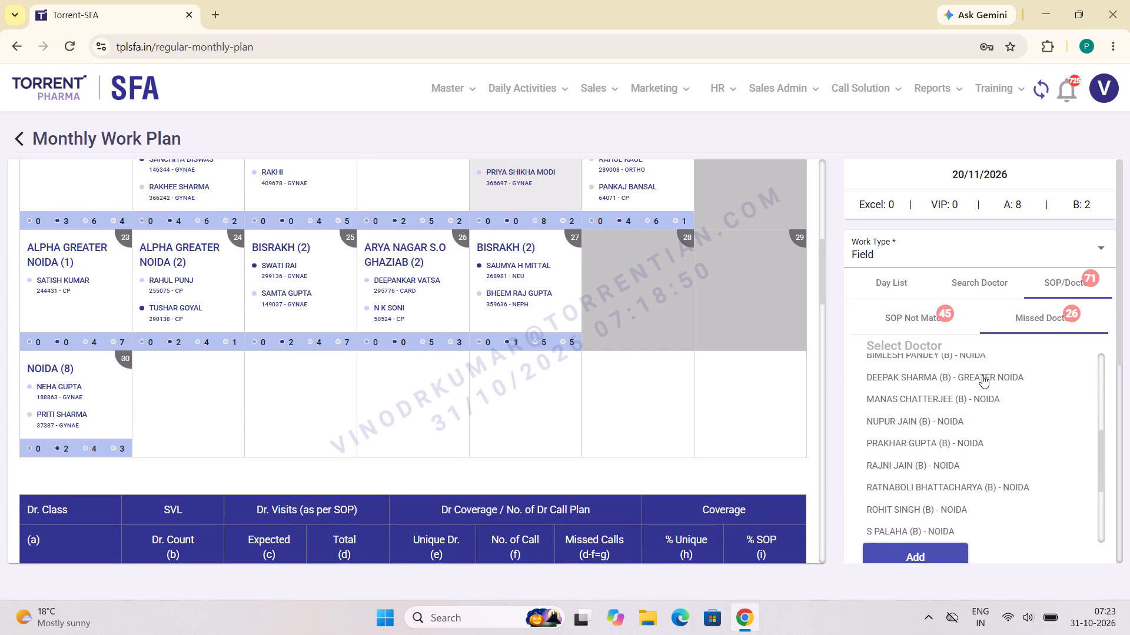
{"action": "key", "text": "Down"}
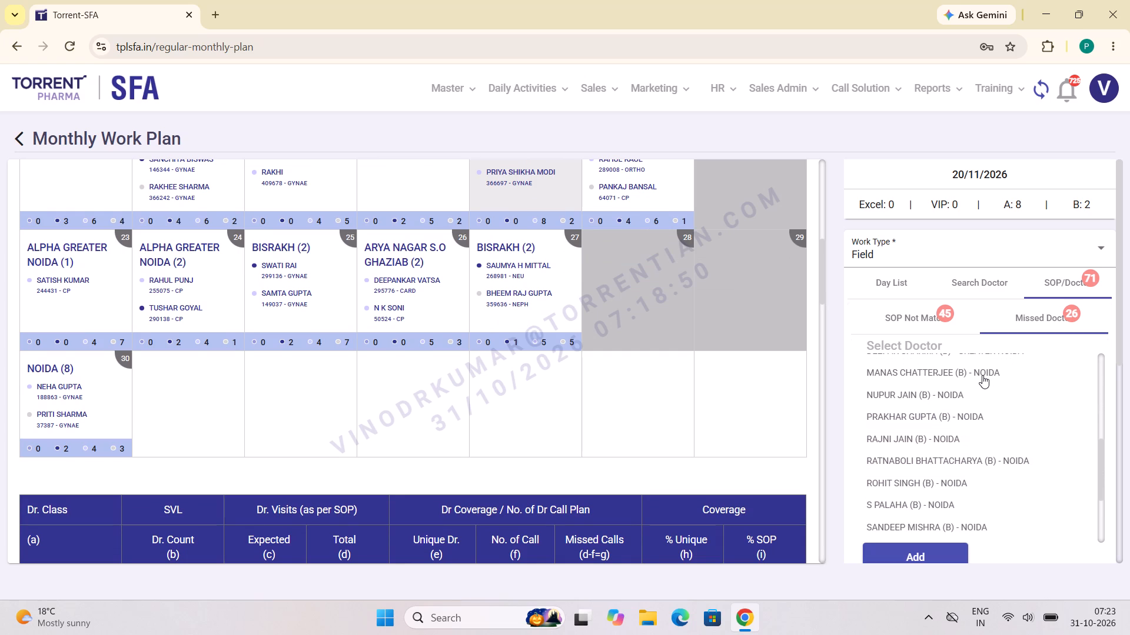
{"action": "key", "text": "Down"}
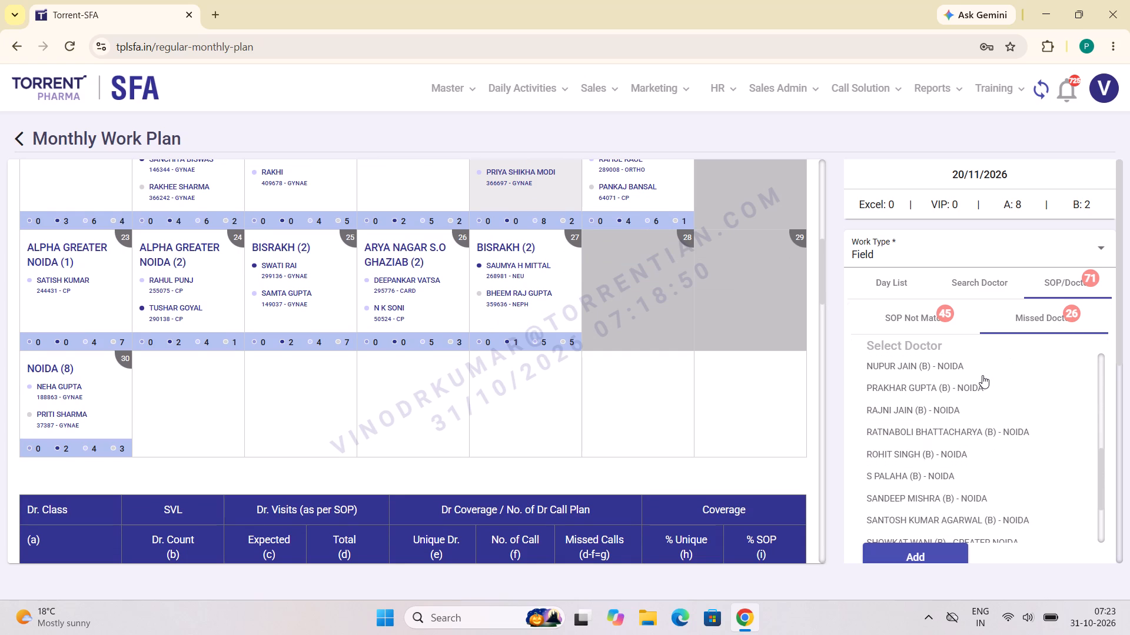
{"action": "key", "text": "Down"}
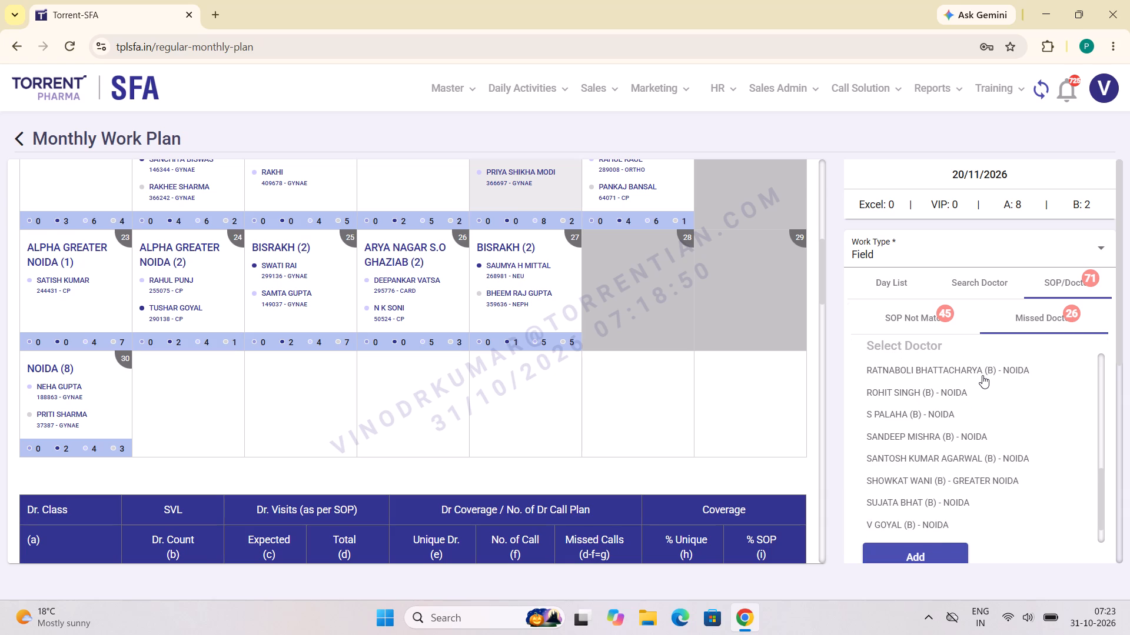
{"action": "key", "text": "Down"}
{"action": "key", "text": "Down"}
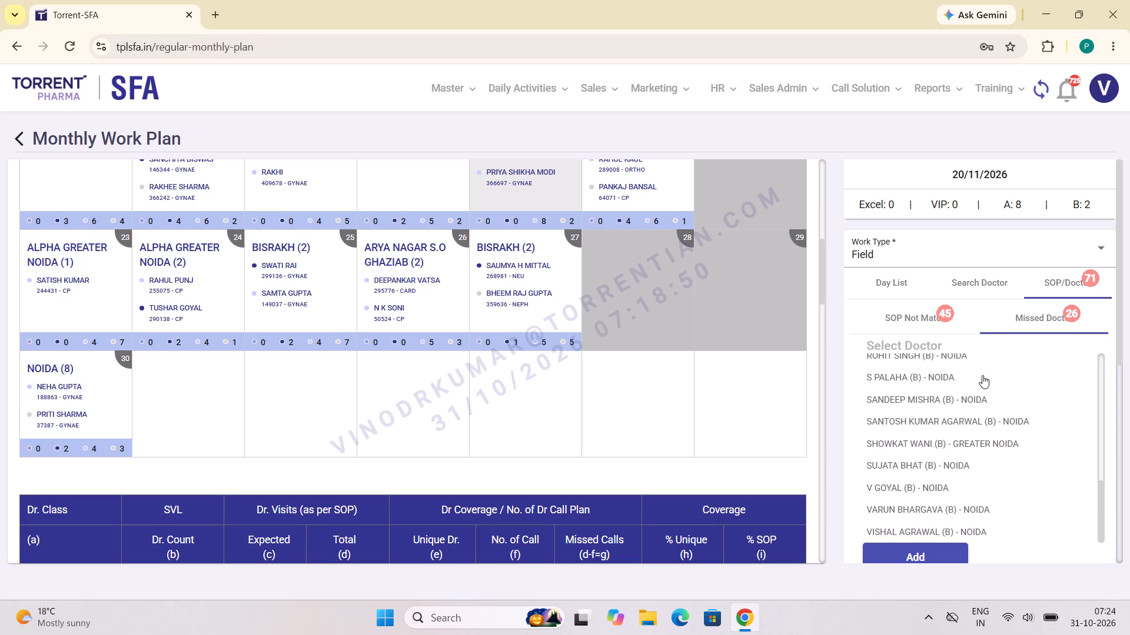
{"action": "key", "text": "Up"}
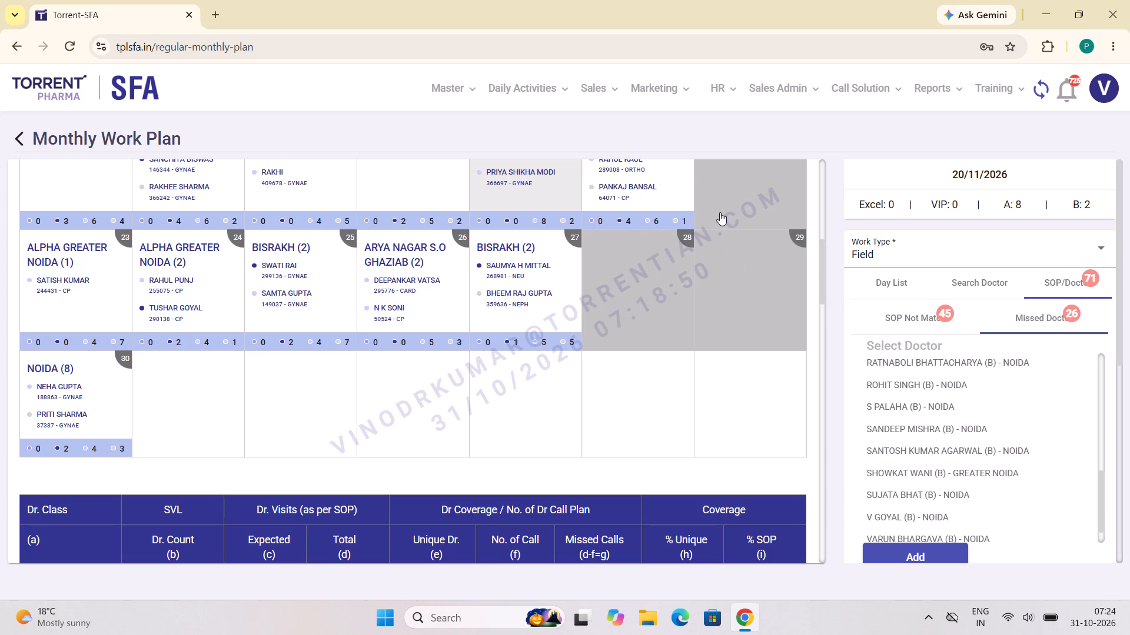
Open the 7/11/2026 plan and examine its planned doctors area by area.
{"action": "left_click", "coordinate": [820, 183]}
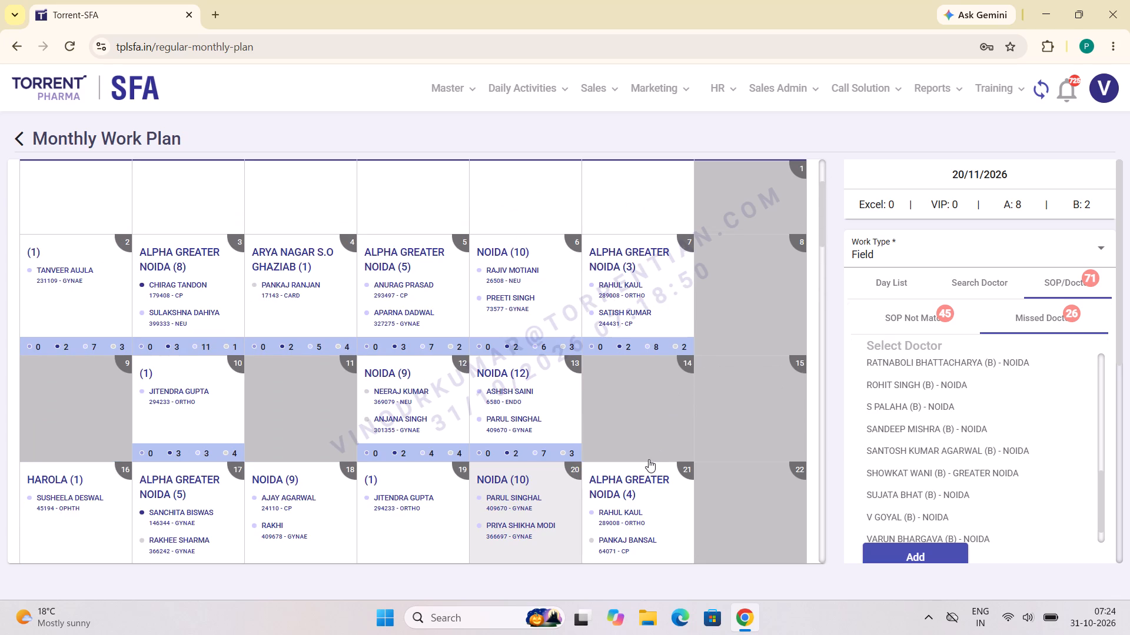
{"action": "left_click", "coordinate": [650, 246]}
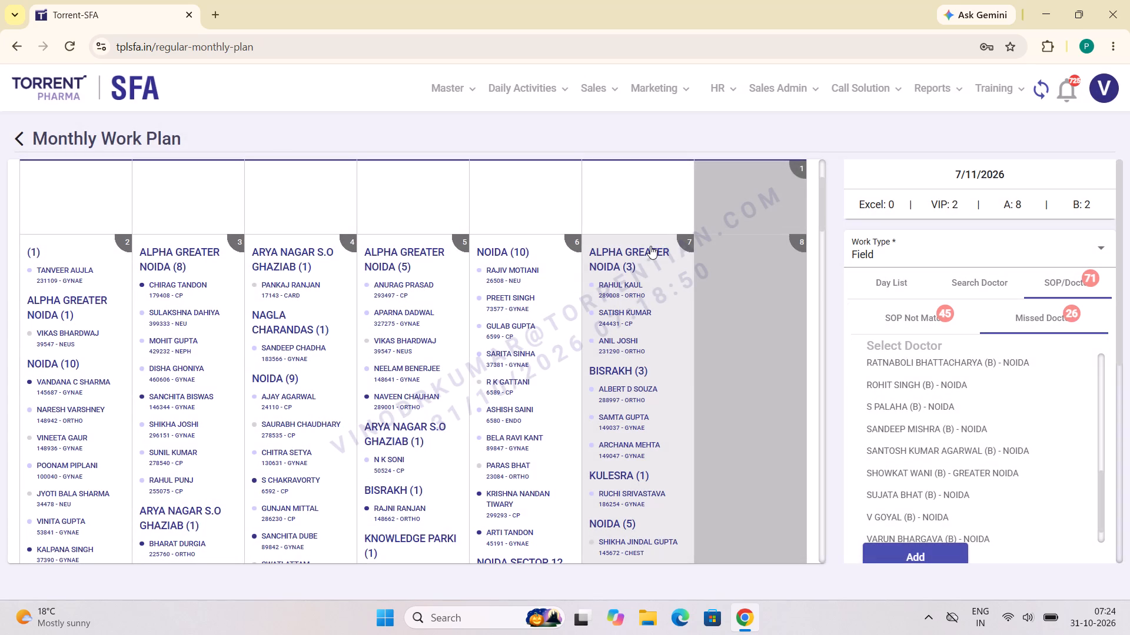
{"action": "key", "text": "Down"}
{"action": "key", "text": "Down"}
{"action": "key", "text": "Down"}
{"action": "key", "text": "Down"}
{"action": "key", "text": "Down"}
{"action": "key", "text": "Down"}
{"action": "key", "text": "Down"}
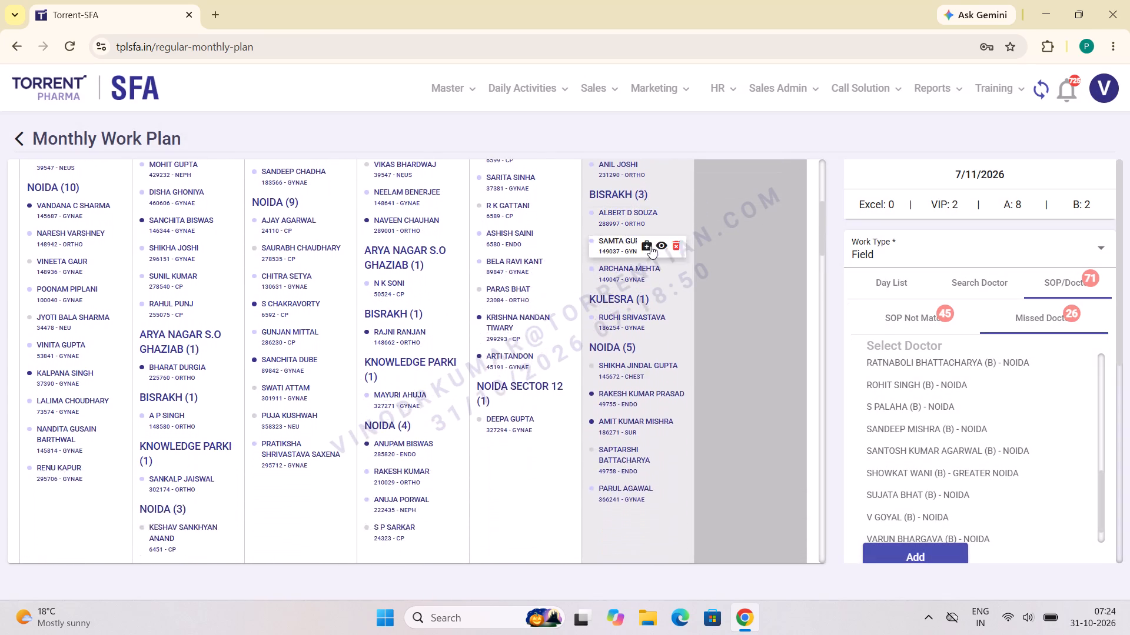
{"action": "key", "text": "Down"}
{"action": "key", "text": "Up"}
{"action": "key", "text": "Up"}
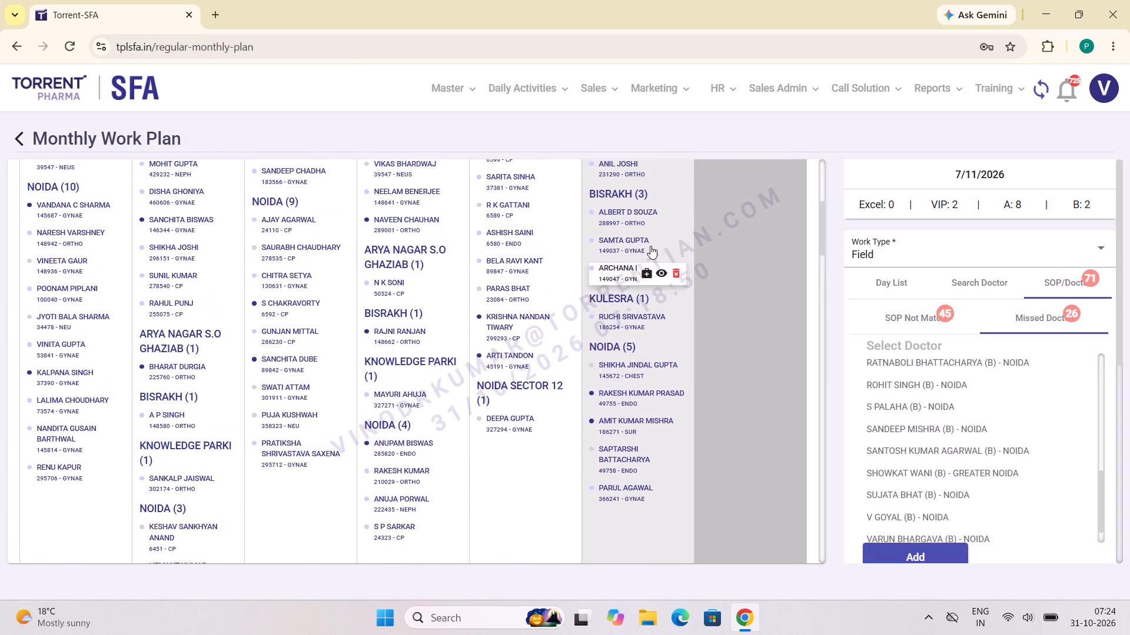
{"action": "key", "text": "Up"}
{"action": "key", "text": "Up"}
{"action": "key", "text": "Up"}
{"action": "key", "text": "Up"}
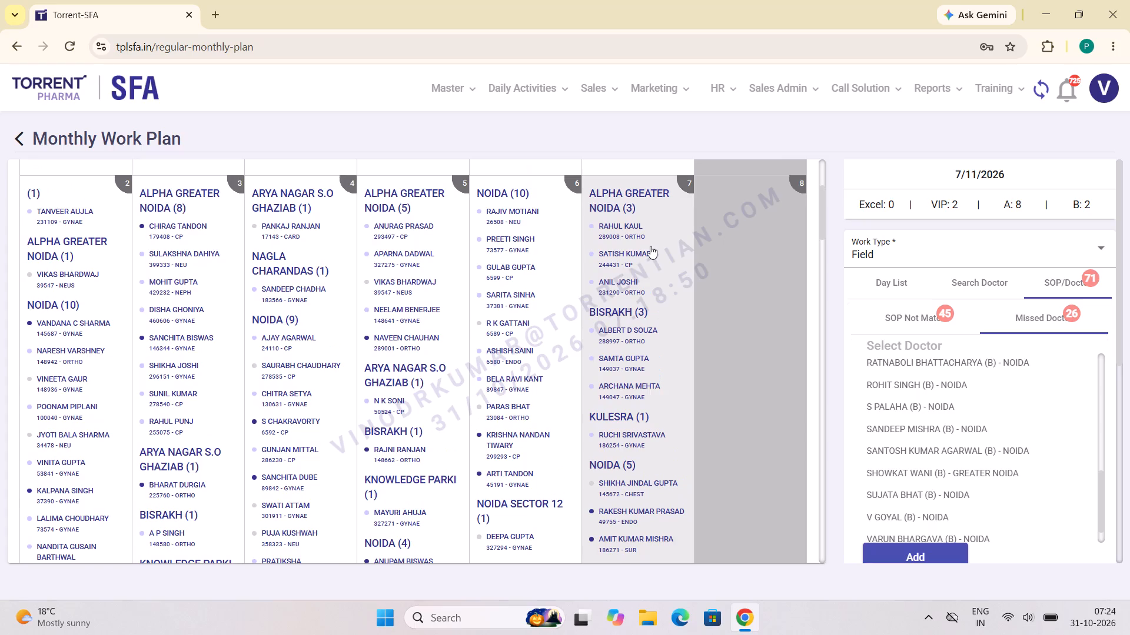
{"action": "key", "text": "Down"}
{"action": "key", "text": "Down"}
{"action": "key", "text": "Down"}
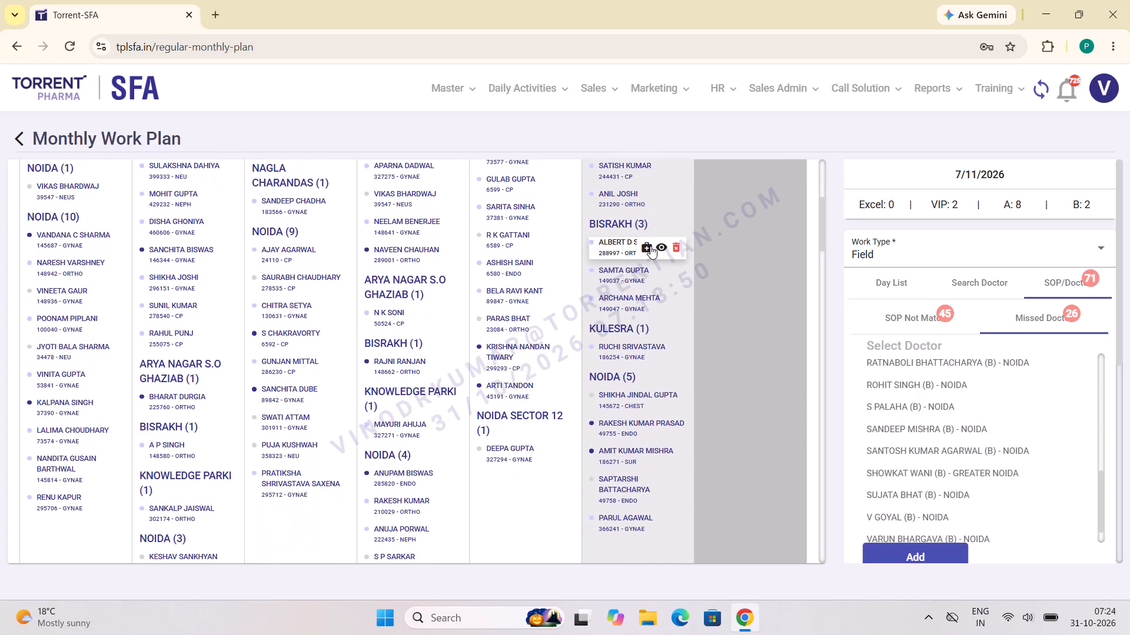
{"action": "key", "text": "Down"}
{"action": "key", "text": "Down"}
{"action": "key", "text": "Down"}
{"action": "key", "text": "Down"}
{"action": "key", "text": "Down"}
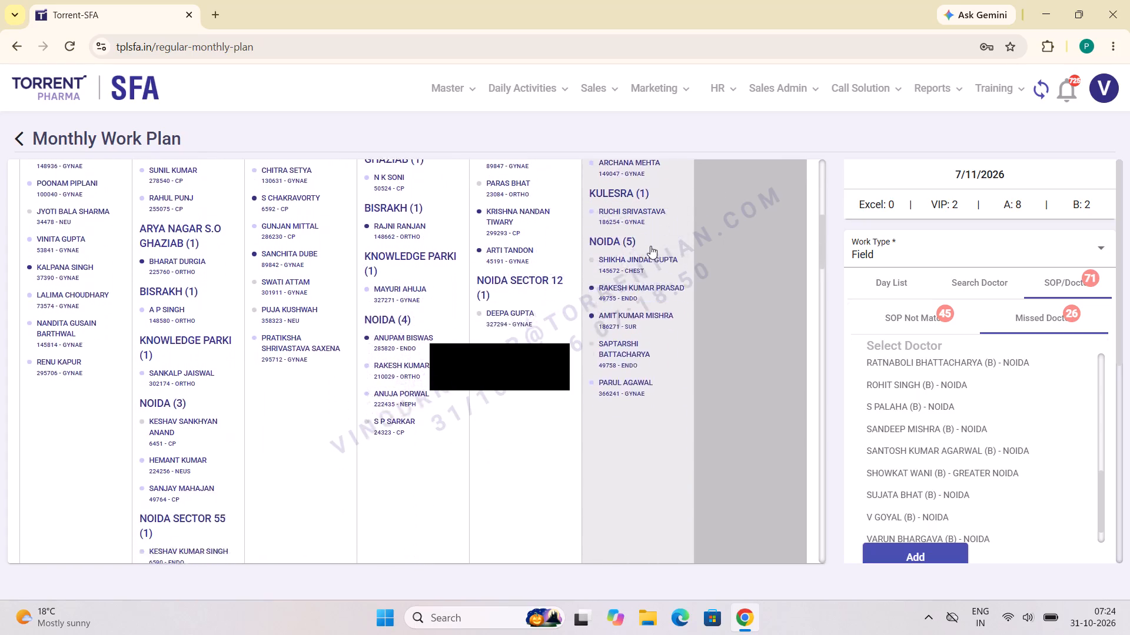
{"action": "key", "text": "Down"}
{"action": "key", "text": "Down"}
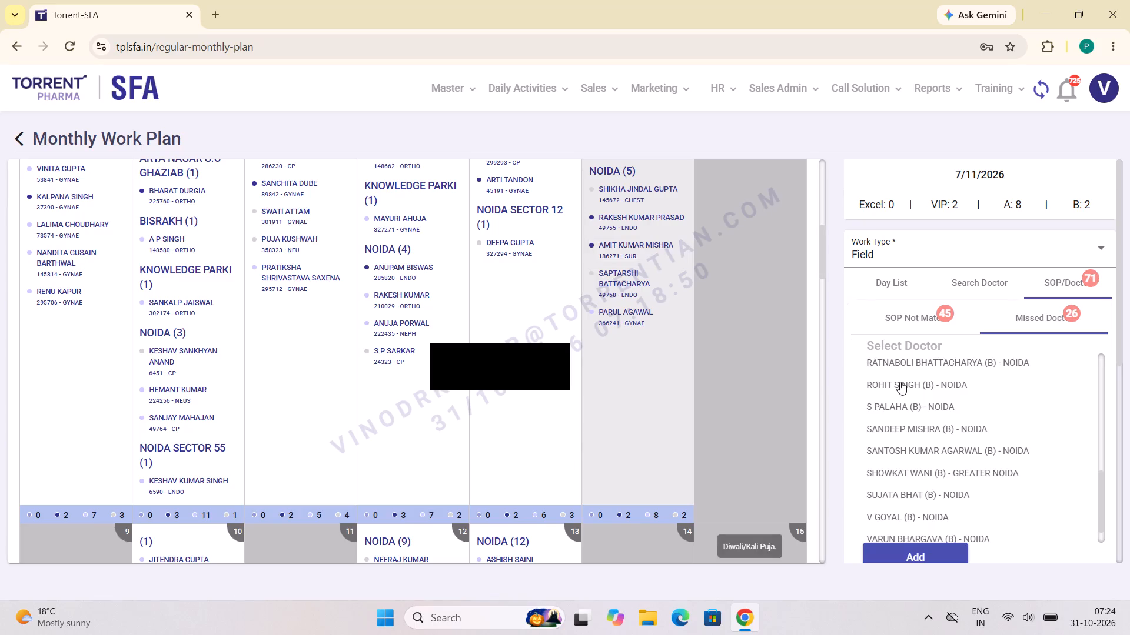
{"action": "left_click", "coordinate": [939, 479]}
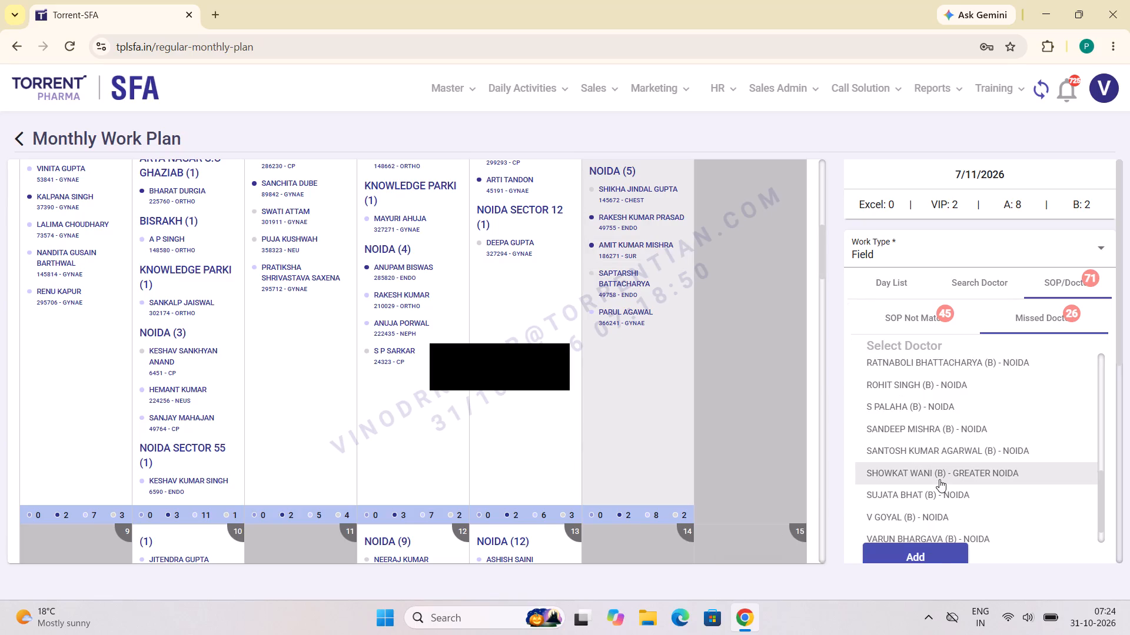
{"action": "left_click", "coordinate": [931, 556]}
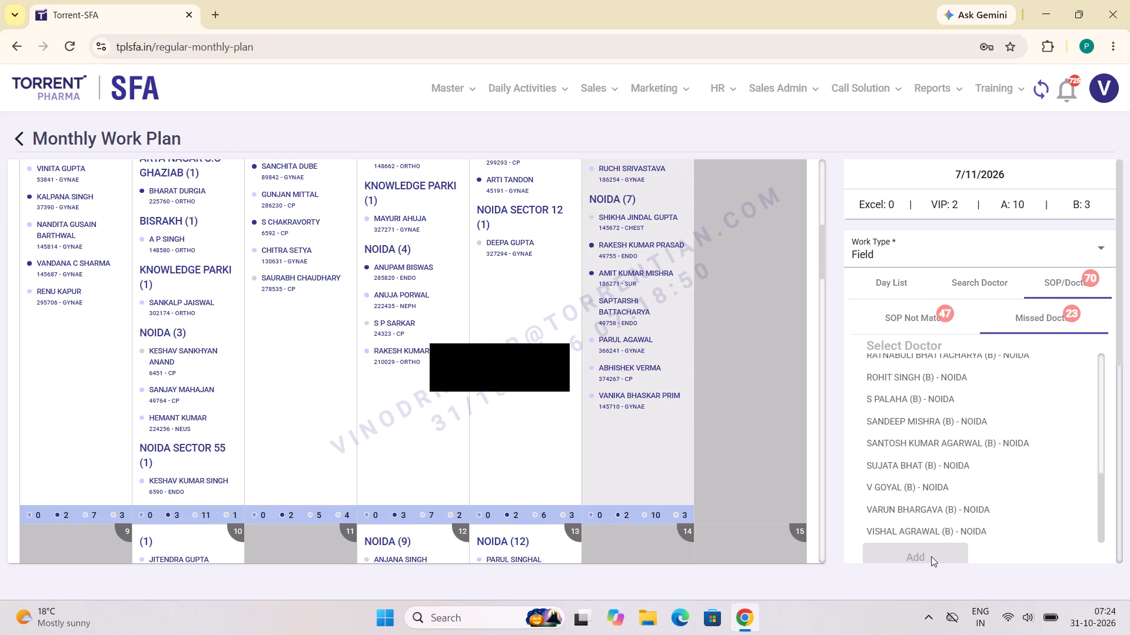
{"action": "left_click", "coordinate": [931, 556]}
{"action": "key", "text": "Up"}
{"action": "key", "text": "Up"}
{"action": "key", "text": "Up"}
{"action": "key", "text": "Up"}
{"action": "left_click", "coordinate": [540, 444]}
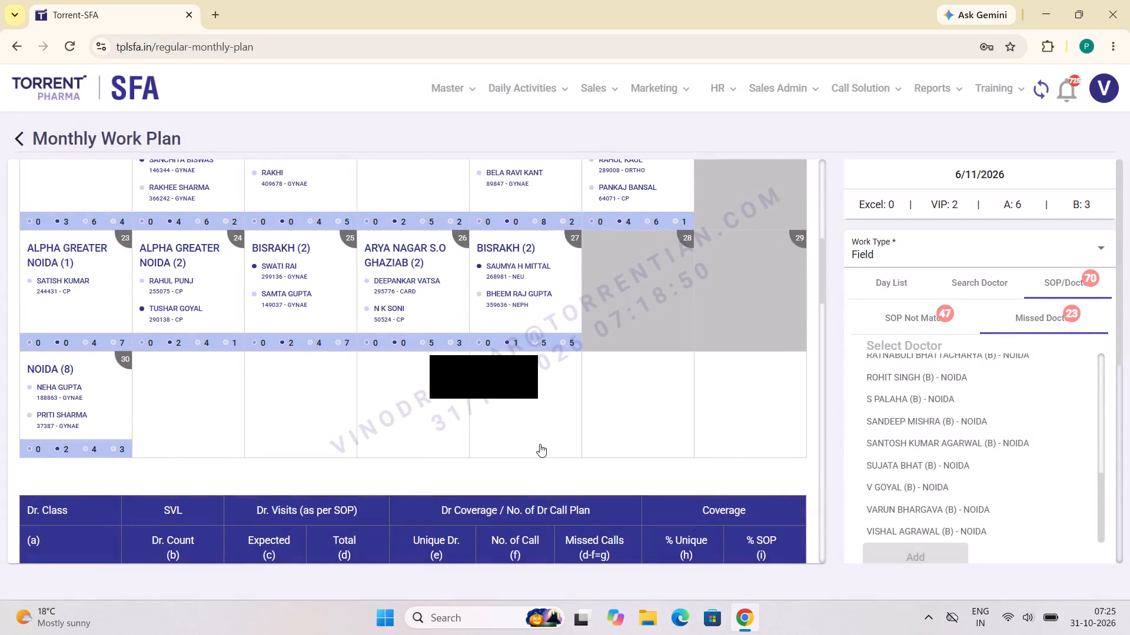
{"action": "key", "text": "Up"}
{"action": "key", "text": "Up"}
{"action": "key", "text": "Up"}
{"action": "key", "text": "Up"}
{"action": "key", "text": "Up"}
{"action": "key", "text": "Up"}
{"action": "key", "text": "Up"}
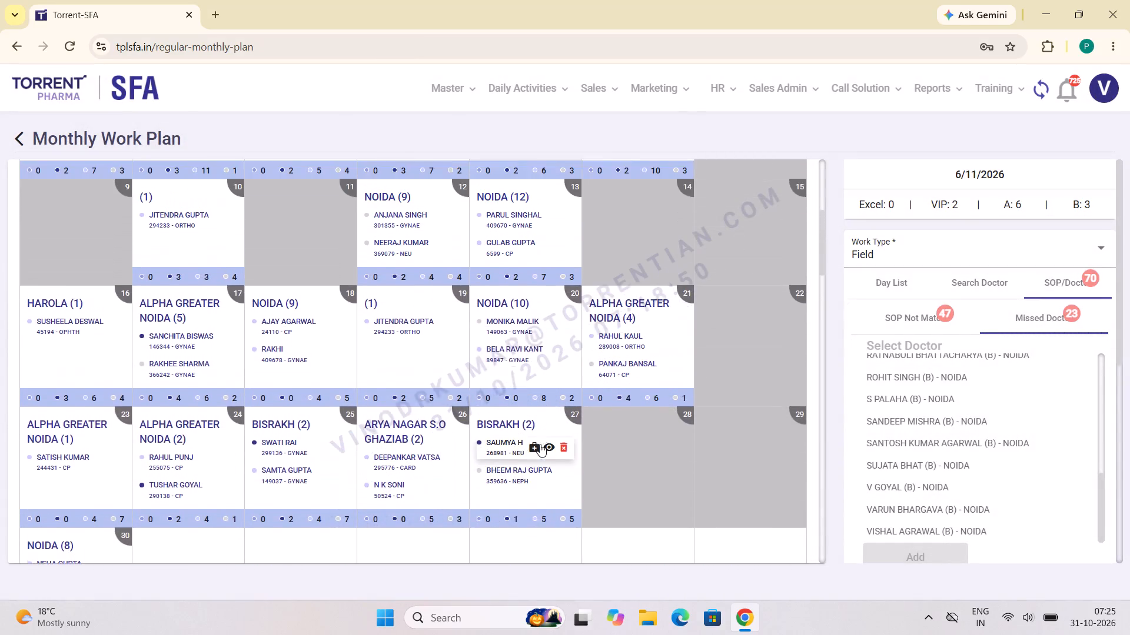
{"action": "key", "text": "Up"}
{"action": "key", "text": "Up"}
{"action": "key", "text": "Up"}
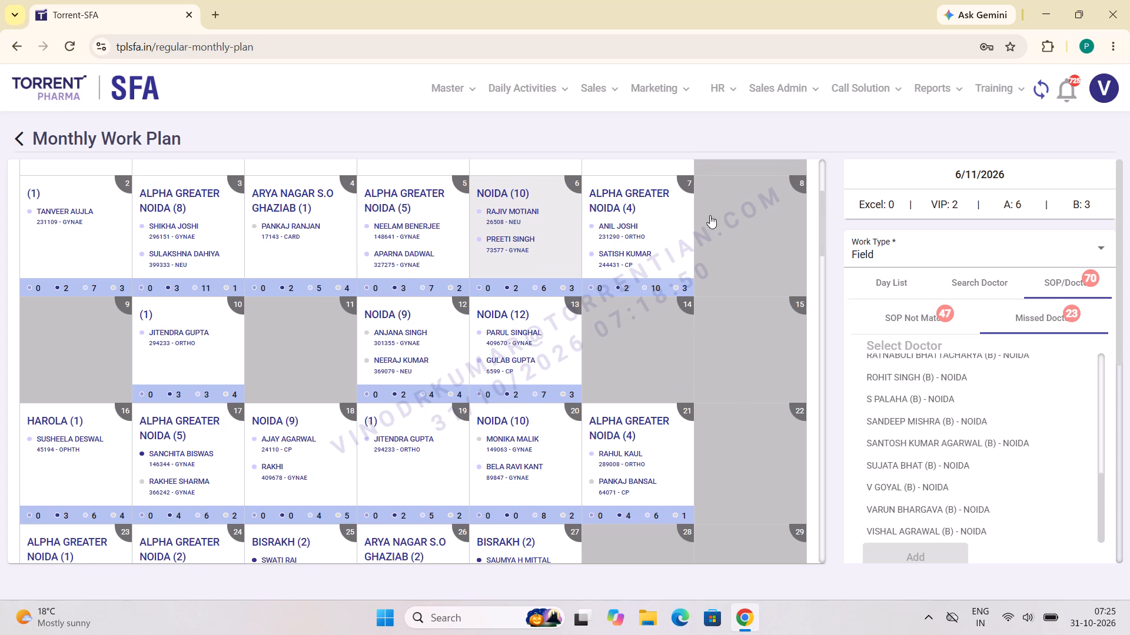
{"action": "left_click", "coordinate": [666, 219]}
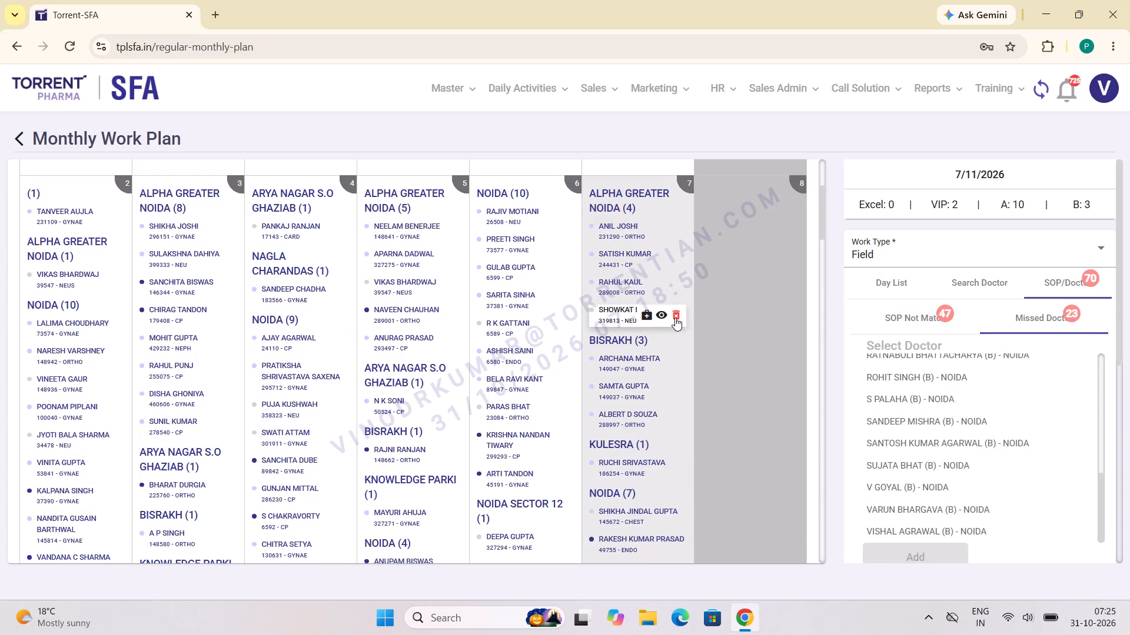
{"action": "left_click", "coordinate": [675, 317]}
{"action": "left_click", "coordinate": [644, 369]}
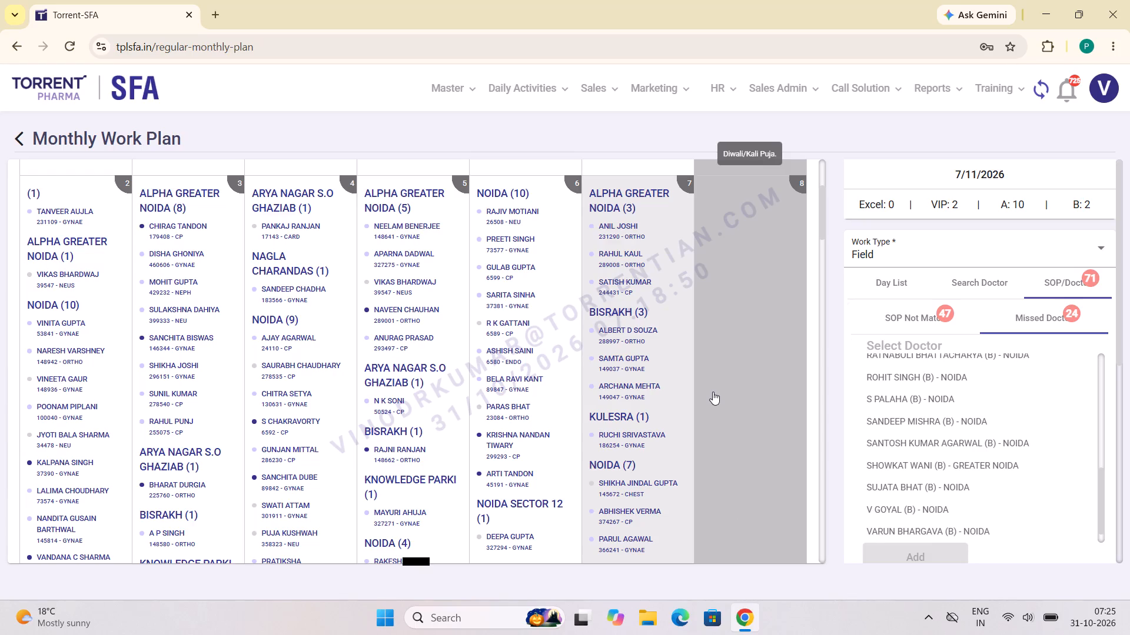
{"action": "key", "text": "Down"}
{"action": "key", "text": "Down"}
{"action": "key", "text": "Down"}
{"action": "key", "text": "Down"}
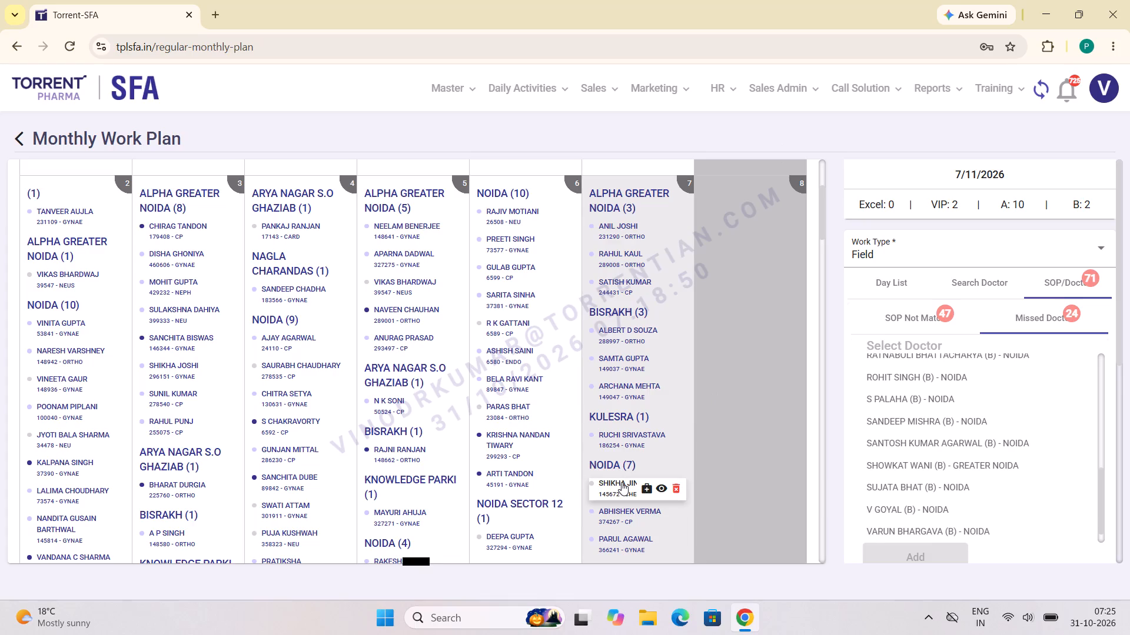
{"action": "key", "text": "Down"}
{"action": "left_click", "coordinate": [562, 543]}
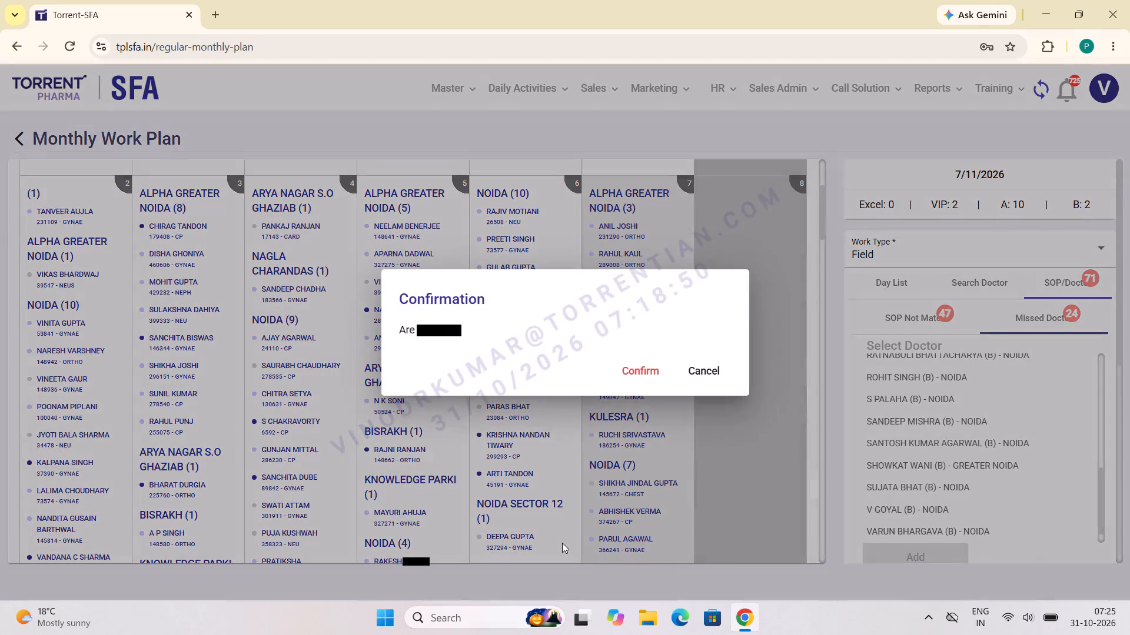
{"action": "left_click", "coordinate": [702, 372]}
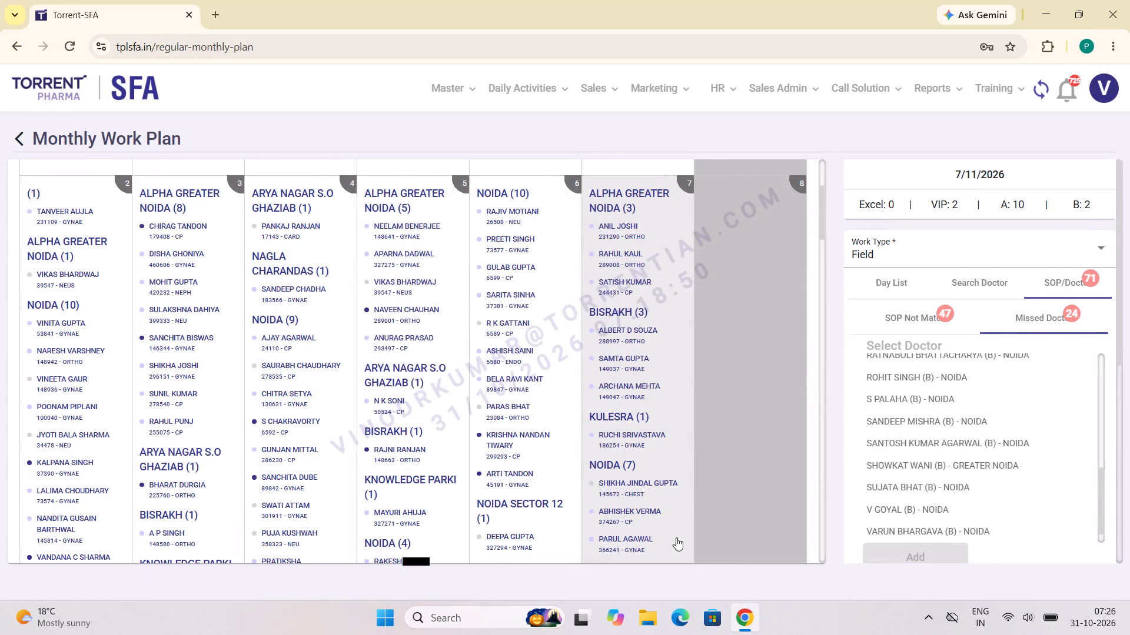
{"action": "key", "text": "Down"}
{"action": "key", "text": "Down"}
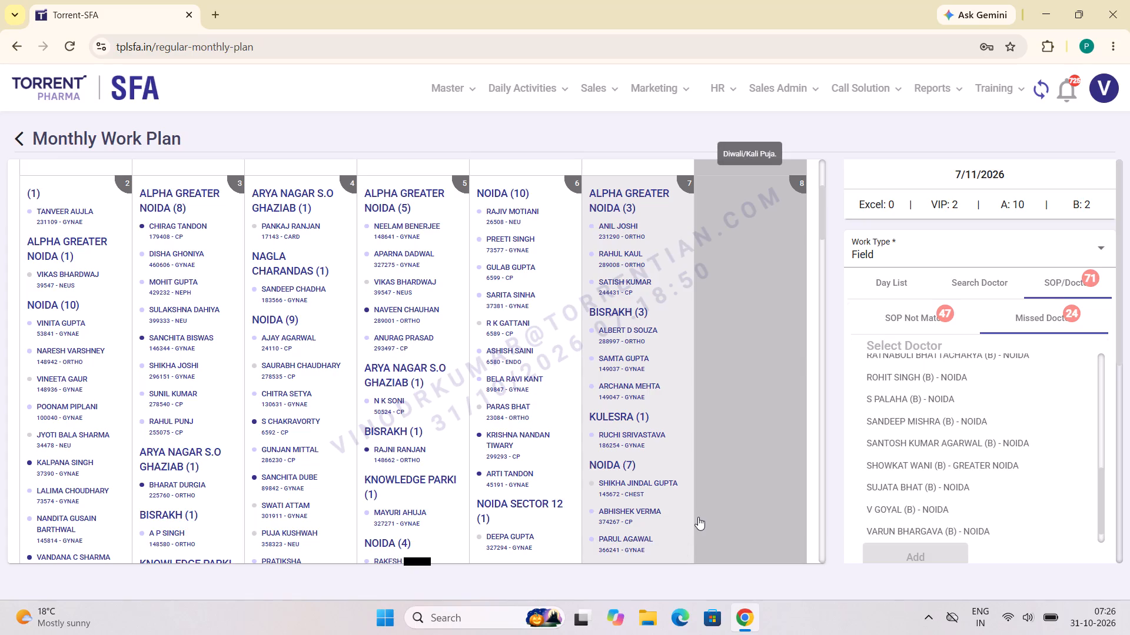
{"action": "left_click", "coordinate": [824, 248]}
{"action": "left_click", "coordinate": [824, 248]}
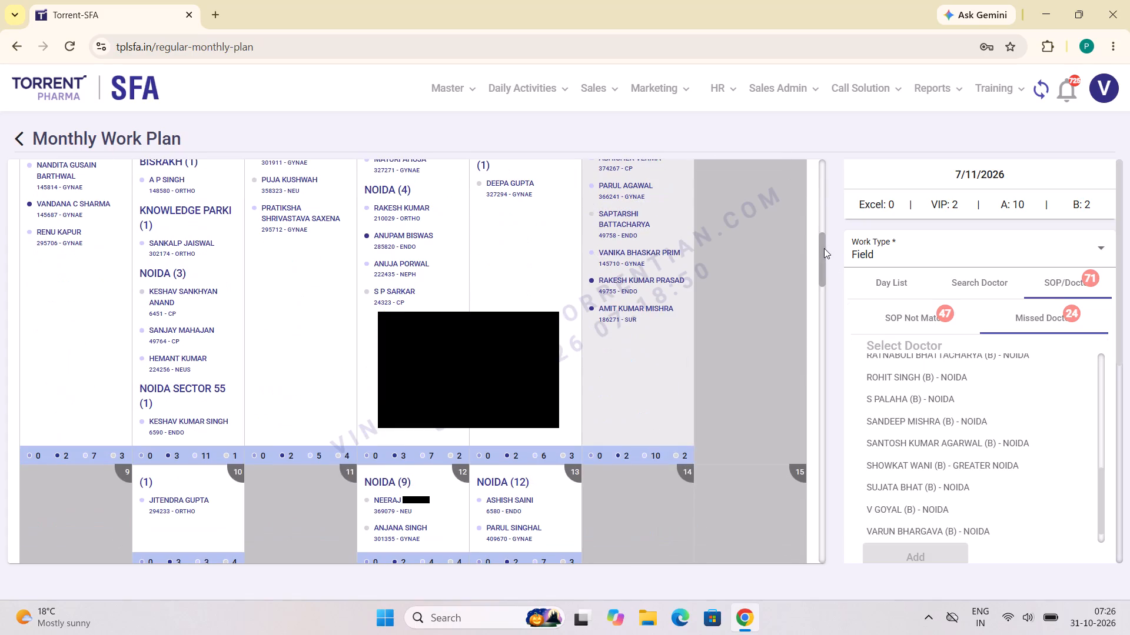
{"action": "key", "text": "Down"}
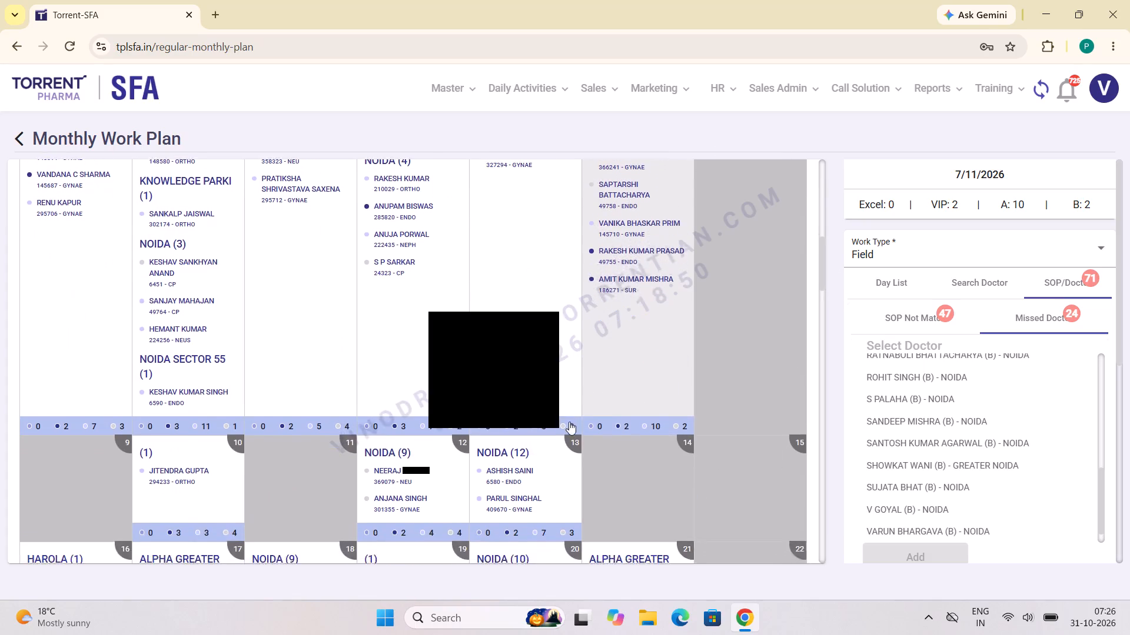
{"action": "key", "text": "Down"}
{"action": "key", "text": "Down"}
{"action": "key", "text": "Down"}
{"action": "key", "text": "Down"}
{"action": "key", "text": "Down"}
{"action": "key", "text": "Down"}
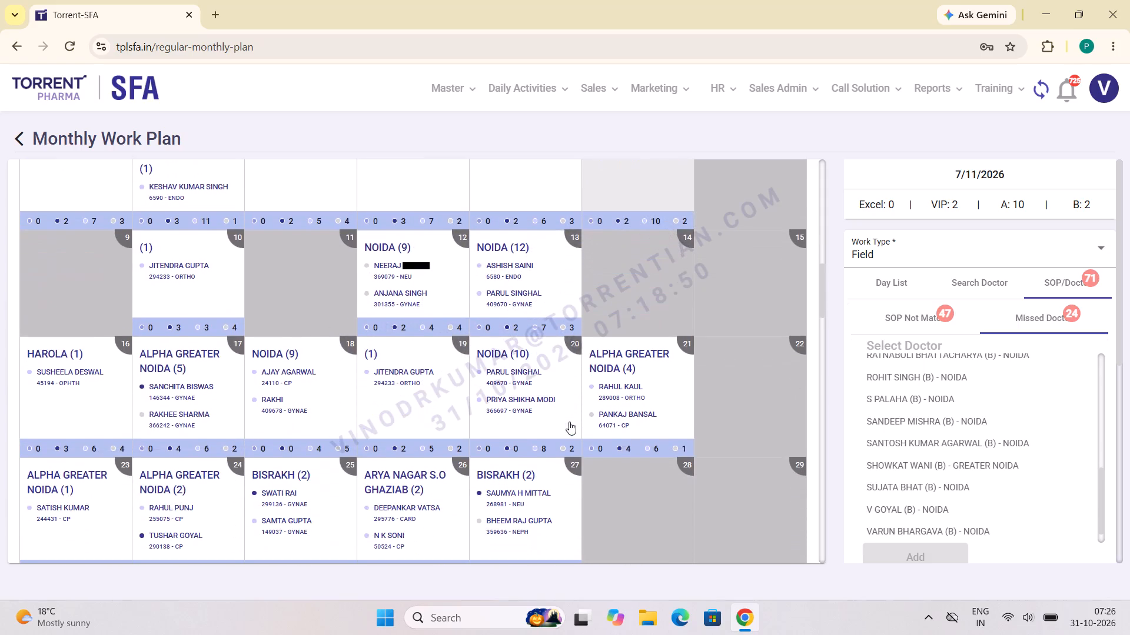
{"action": "left_click", "coordinate": [646, 343]}
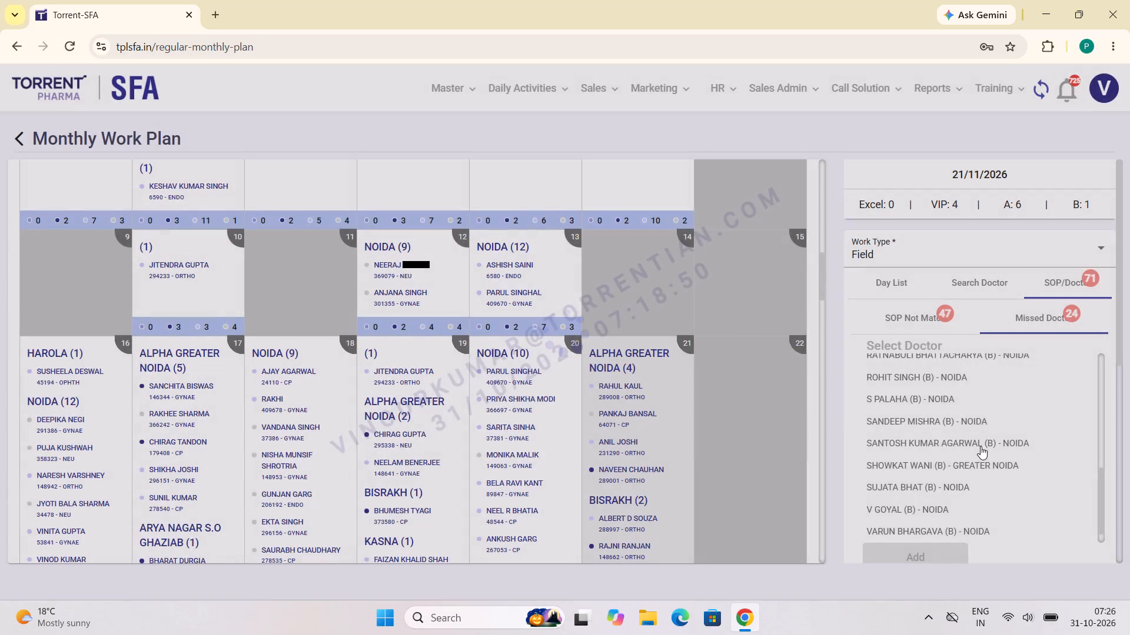
{"action": "left_click", "coordinate": [961, 464]}
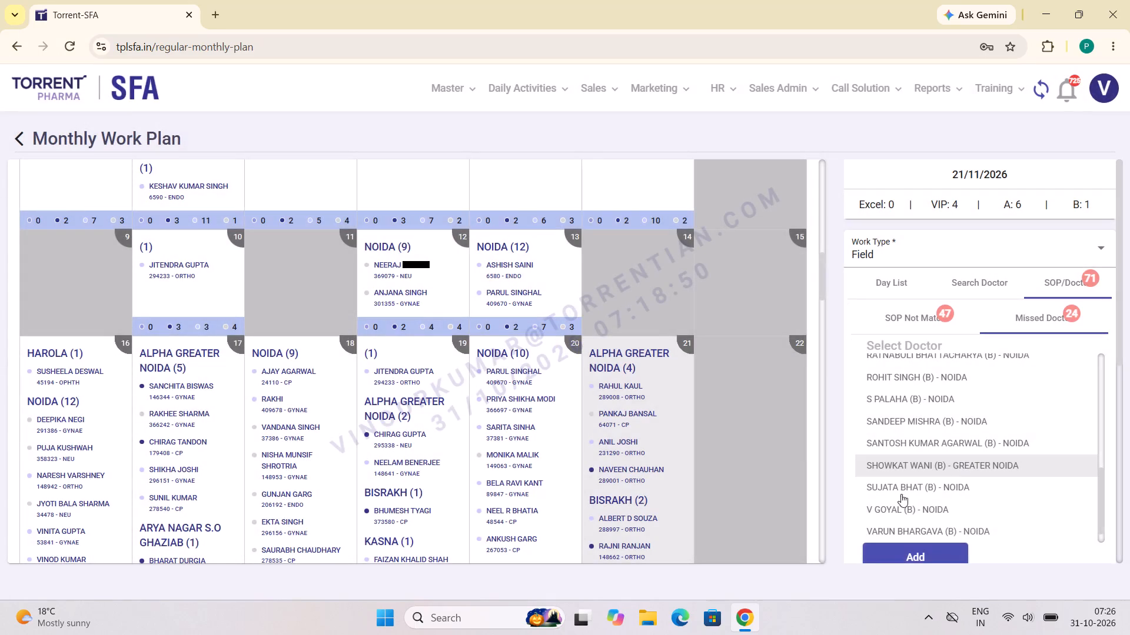
{"action": "left_click", "coordinate": [912, 549]}
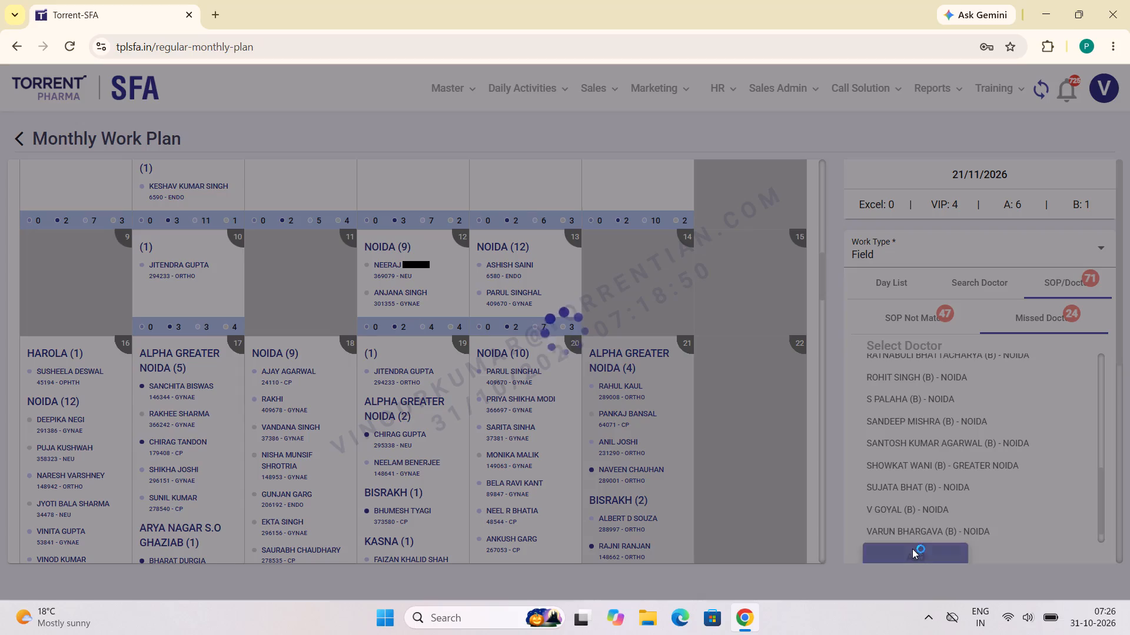
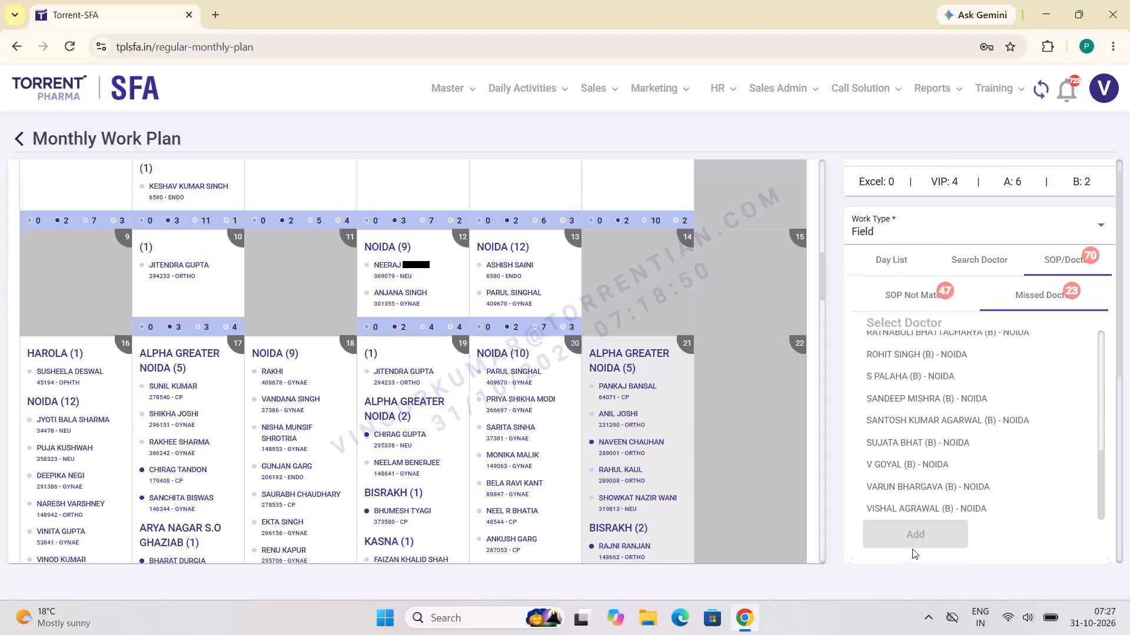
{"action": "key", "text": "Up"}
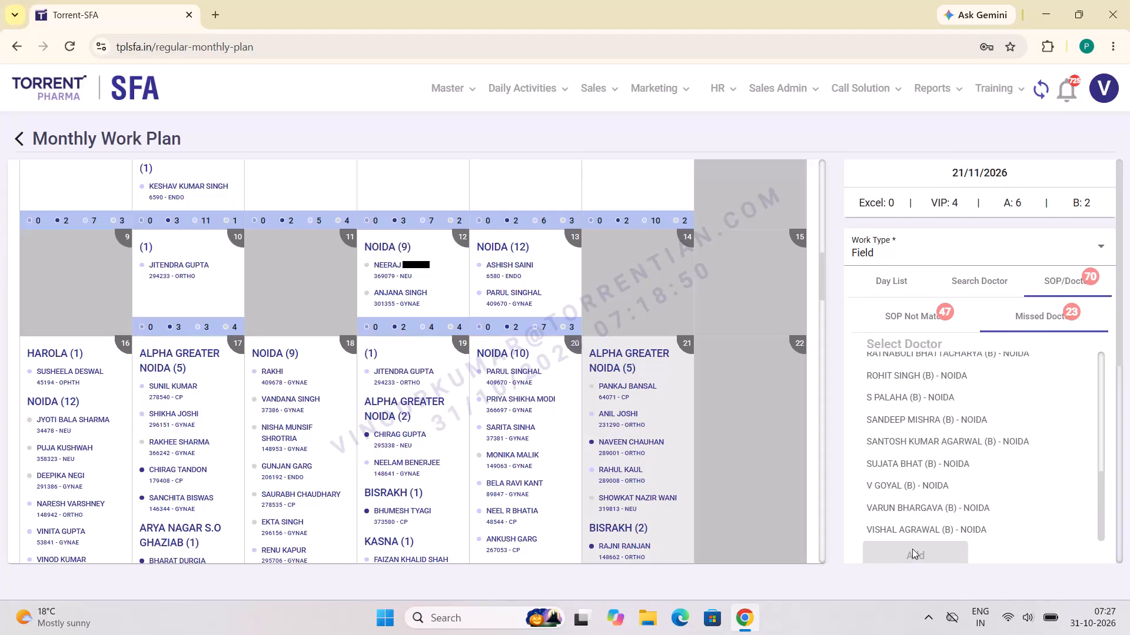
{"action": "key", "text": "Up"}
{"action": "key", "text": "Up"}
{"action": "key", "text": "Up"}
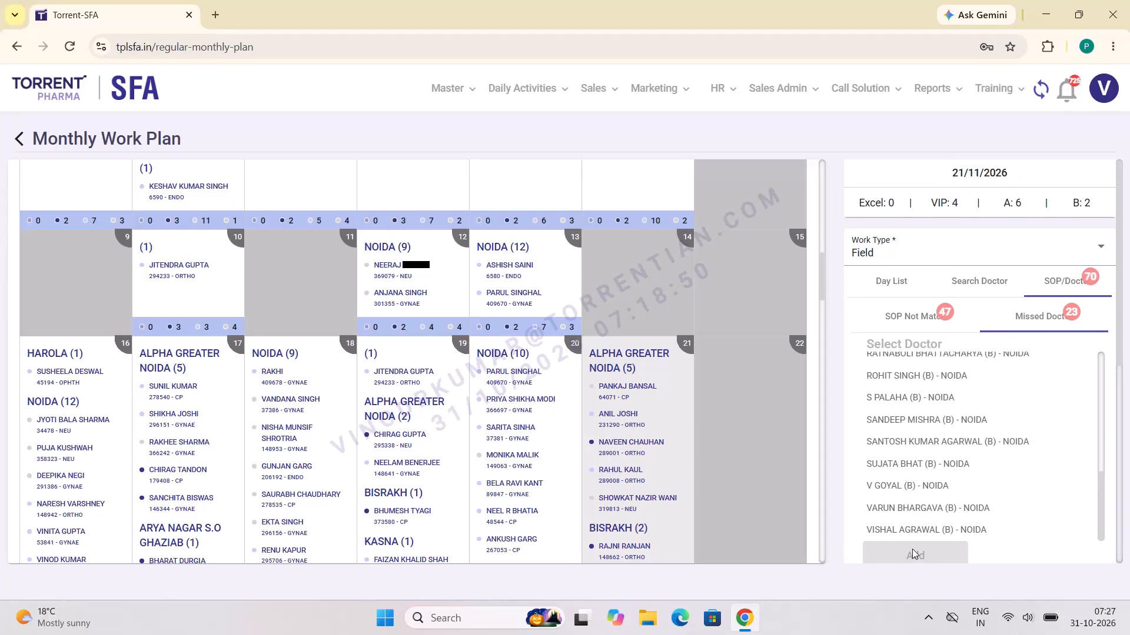
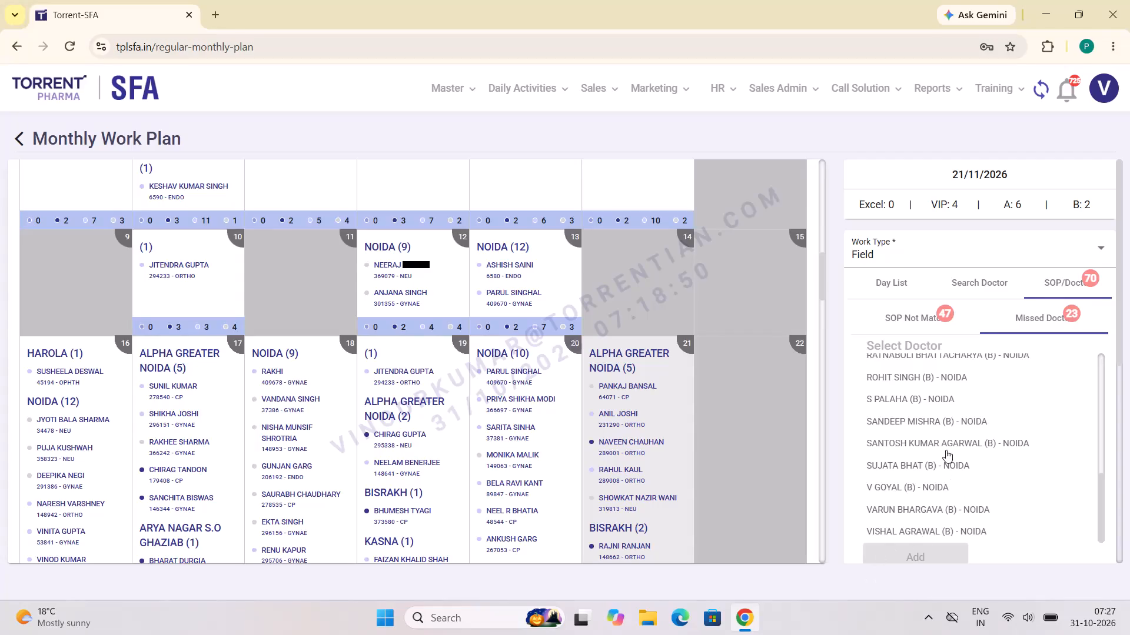
Open the 18/11/2026 plan in the monthly calendar and expand its full doctor list.
{"action": "left_click", "coordinate": [1049, 320]}
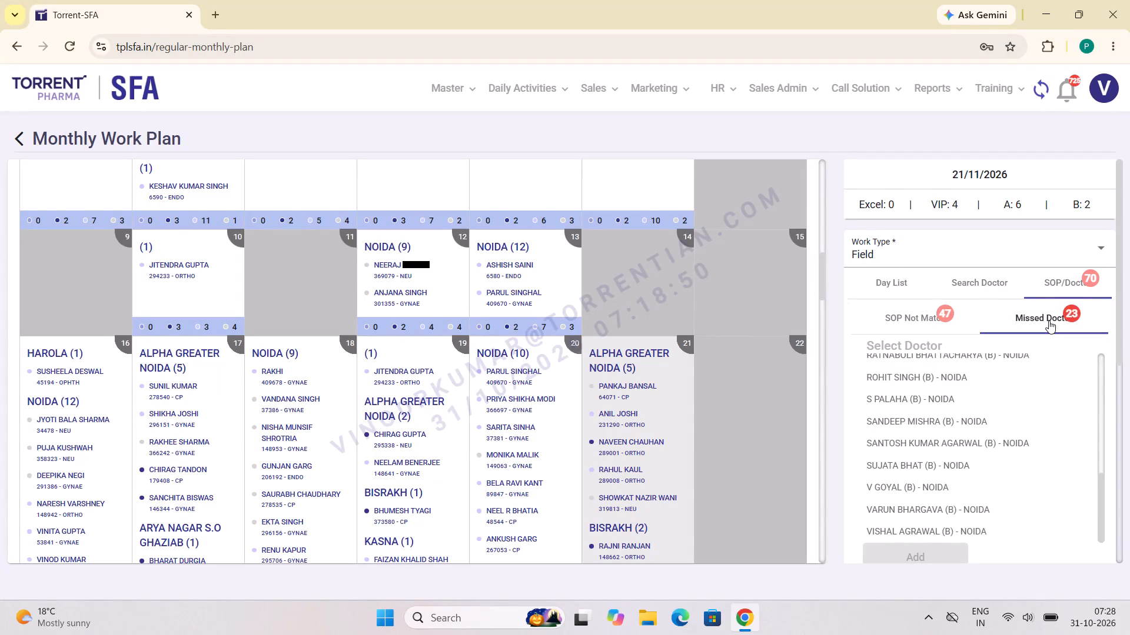
{"action": "left_click", "coordinate": [821, 308]}
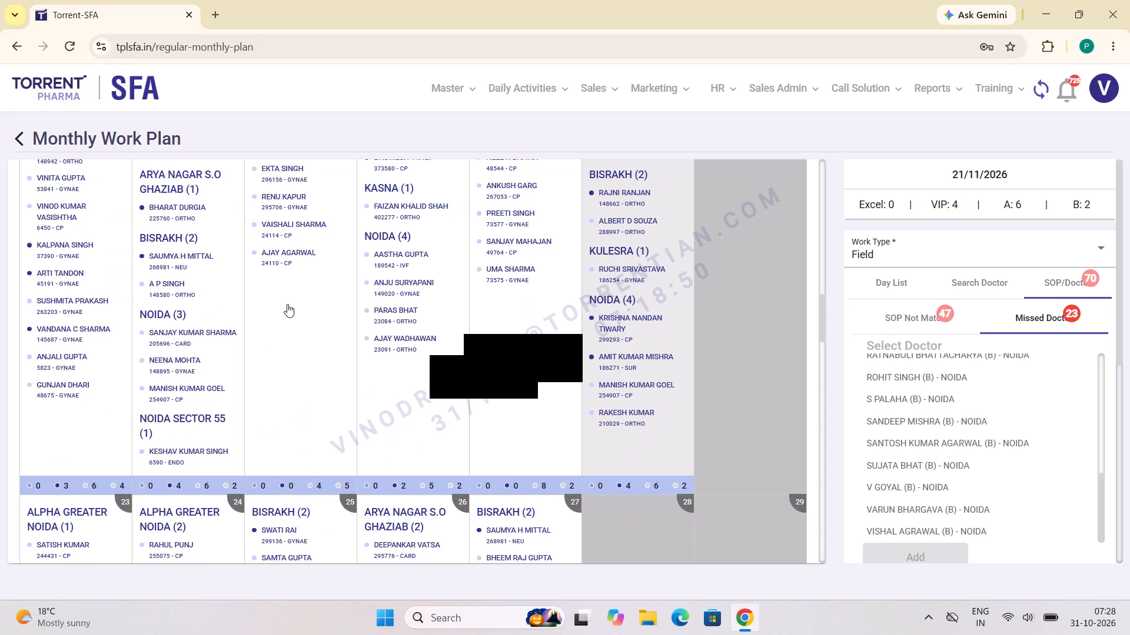
{"action": "left_click", "coordinate": [303, 332]}
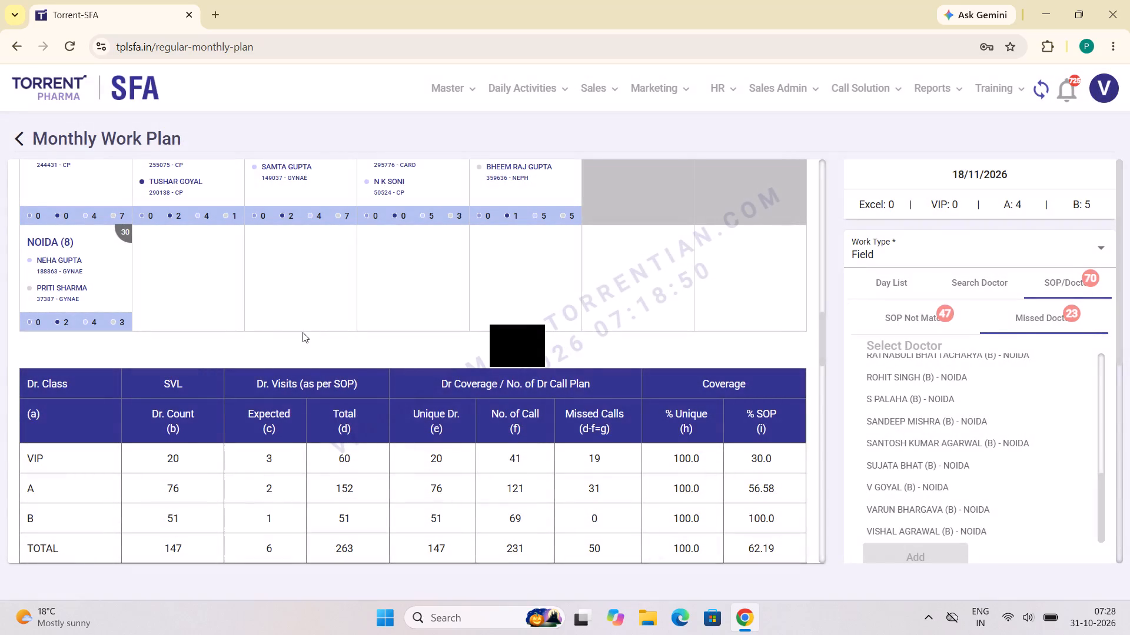
{"action": "key", "text": "Up"}
{"action": "key", "text": "Up"}
{"action": "key", "text": "Up"}
{"action": "key", "text": "Up"}
{"action": "key", "text": "Up"}
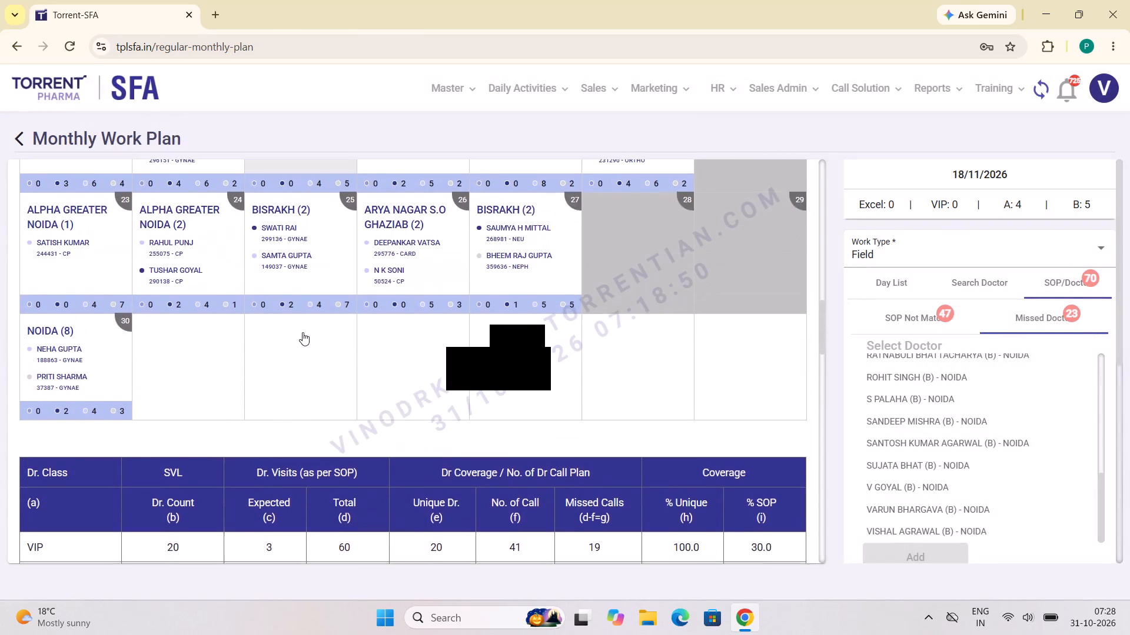
{"action": "key", "text": "Up"}
{"action": "key", "text": "Up"}
{"action": "key", "text": "Up"}
{"action": "key", "text": "Up"}
{"action": "key", "text": "Up"}
{"action": "key", "text": "Up"}
{"action": "key", "text": "Up"}
{"action": "key", "text": "Up"}
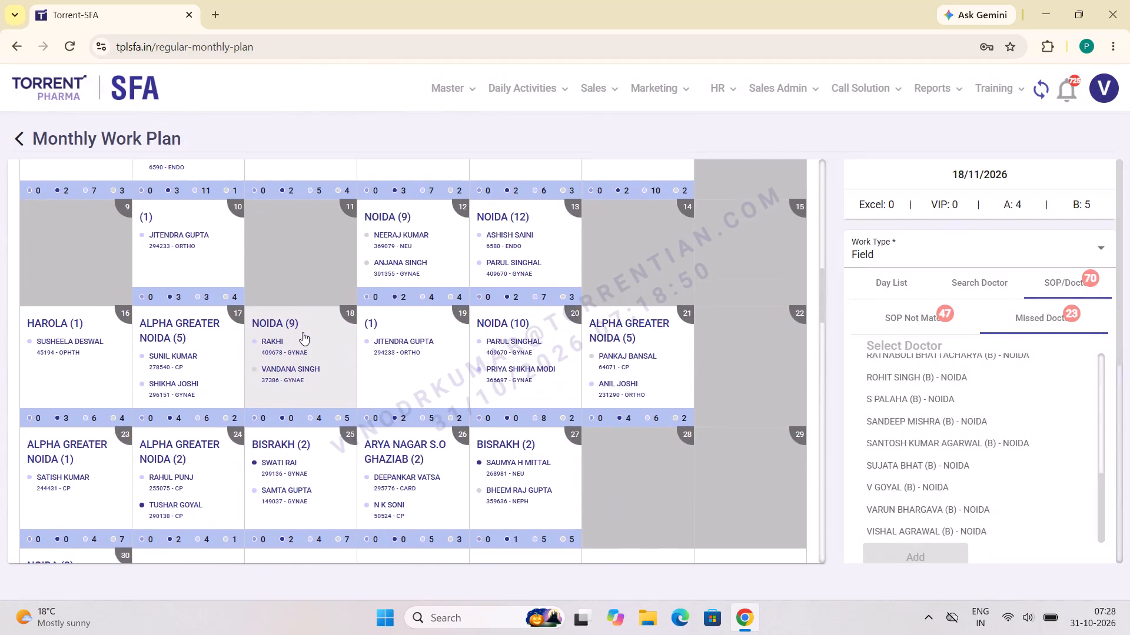
{"action": "left_click", "coordinate": [303, 332]}
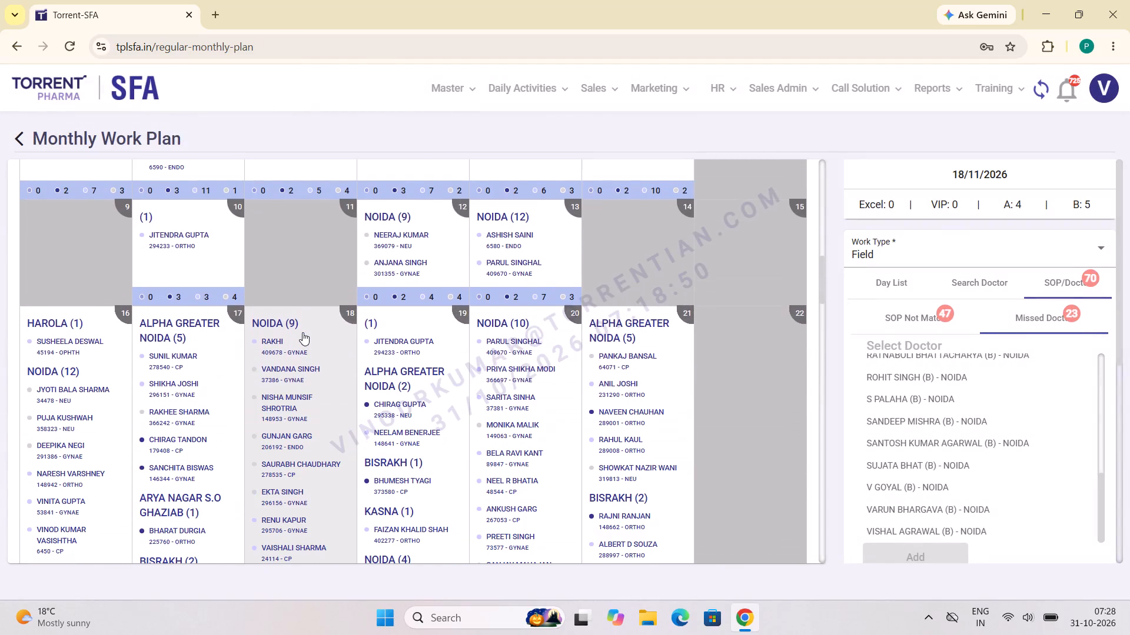
Examine the Noida doctors planned for 18/11/2026 alongside the neighbouring days' plans.
{"action": "key", "text": "Down"}
{"action": "key", "text": "Down"}
{"action": "key", "text": "Down"}
{"action": "key", "text": "Down"}
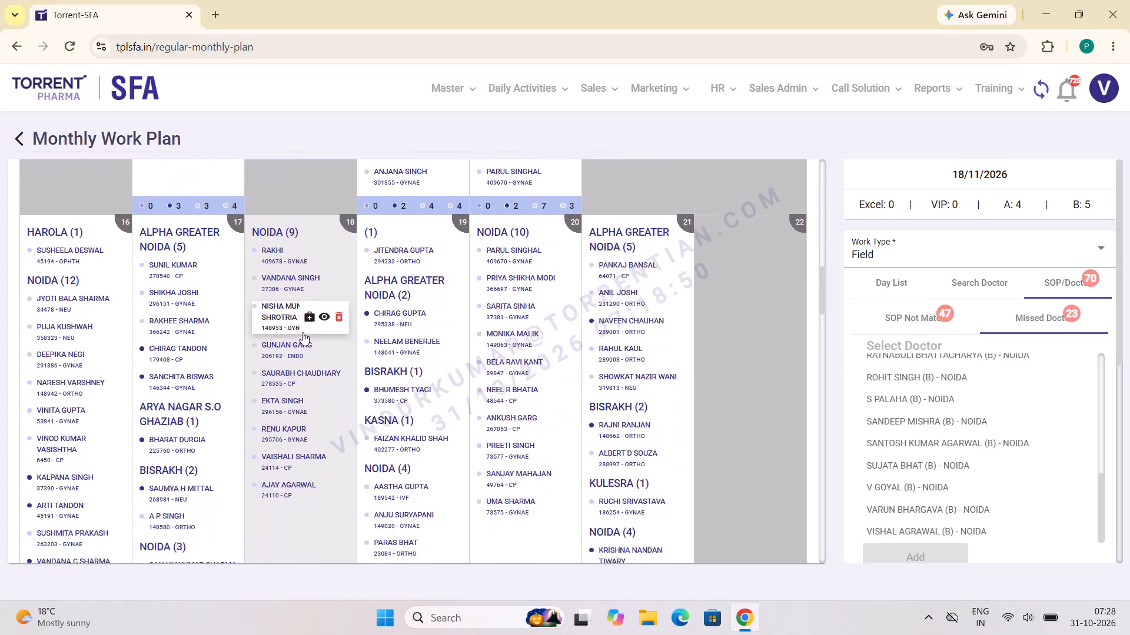
{"action": "key", "text": "Down"}
{"action": "key", "text": "Down"}
{"action": "key", "text": "Down"}
{"action": "key", "text": "Down"}
{"action": "key", "text": "Down"}
{"action": "key", "text": "Down"}
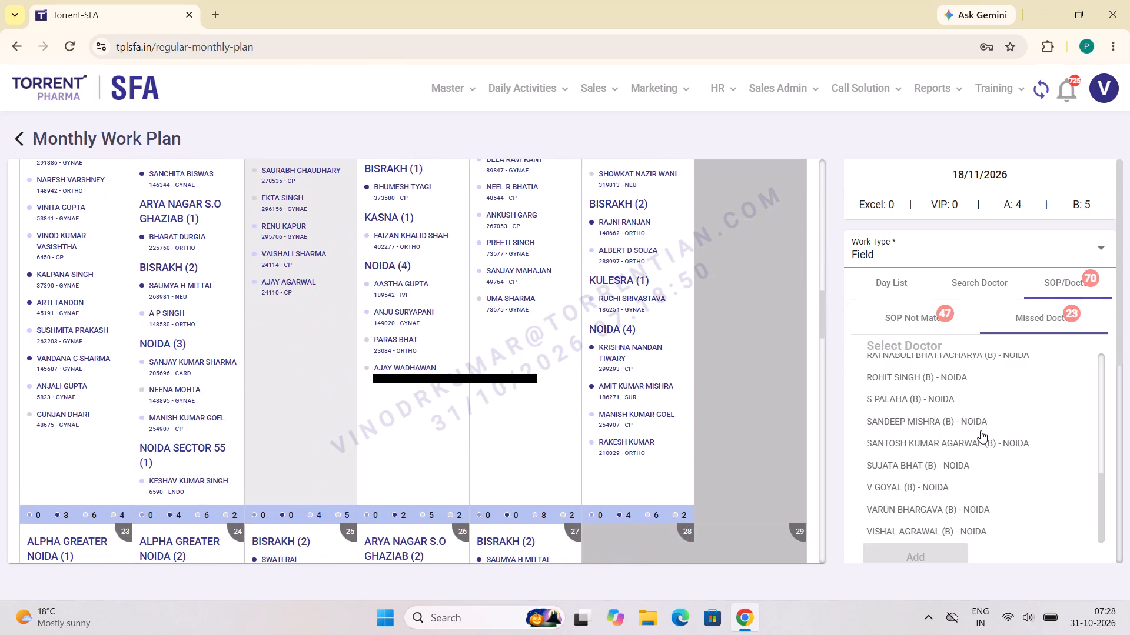
Look through the class B Noida doctors in the missed-doctor list.
{"action": "left_click_drag", "start_coordinate": [981, 430], "coordinate": [913, 480]}
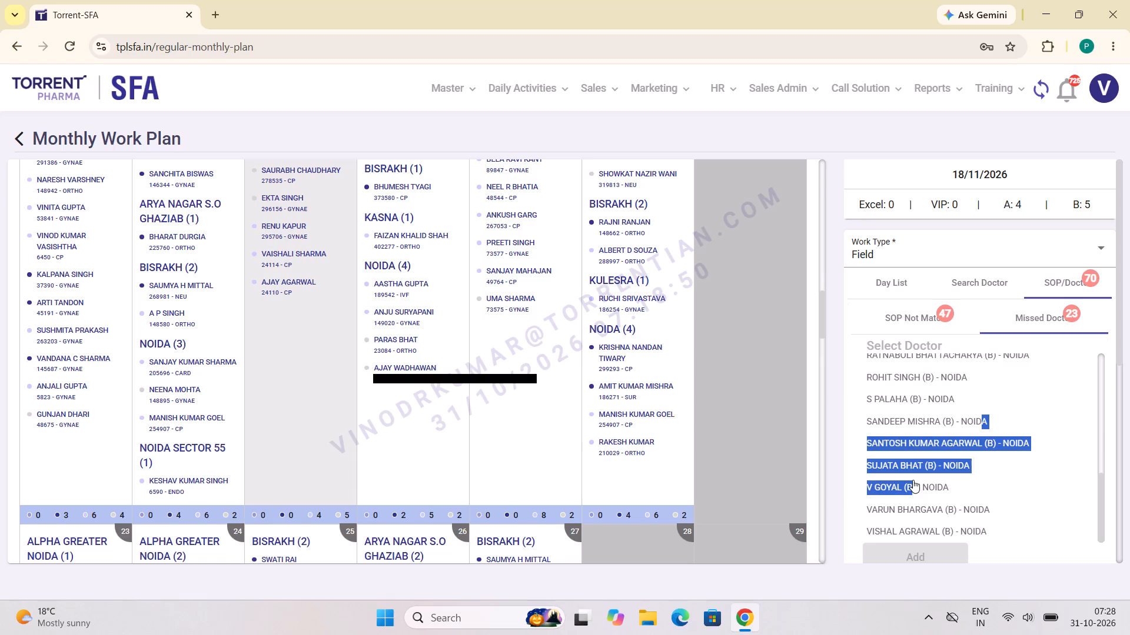
Review the missed doctors list for 18/11/2026 from the lower entries back to its beginning, checking each doctor's class and area.
{"action": "left_click_drag", "start_coordinate": [913, 480], "coordinate": [1060, 370]}
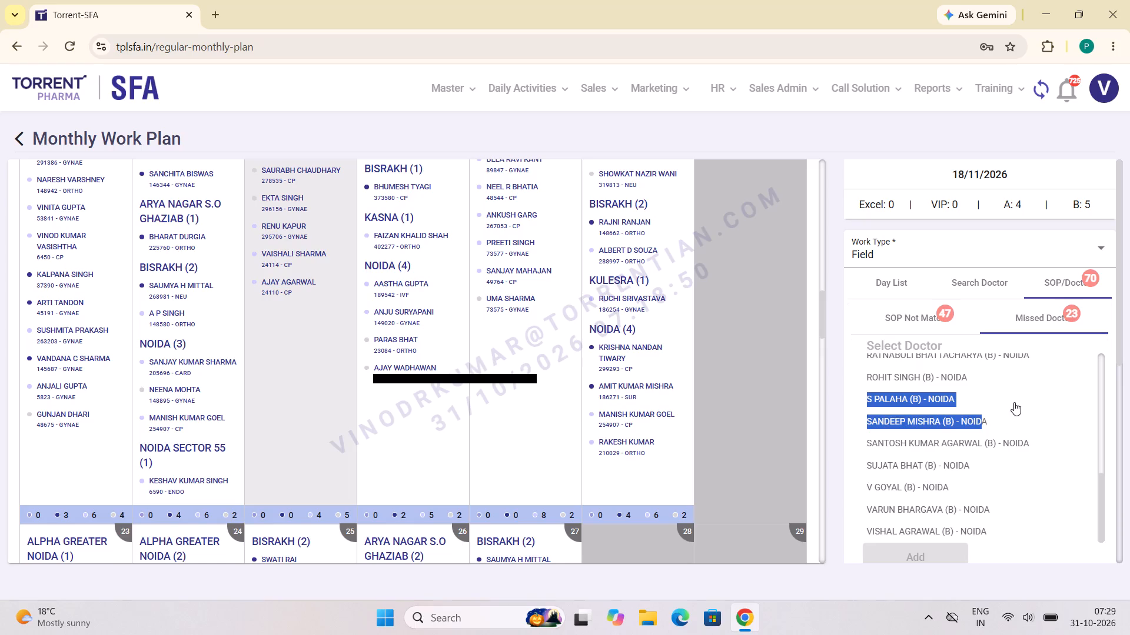
{"action": "key", "text": "Up"}
{"action": "key", "text": "Up"}
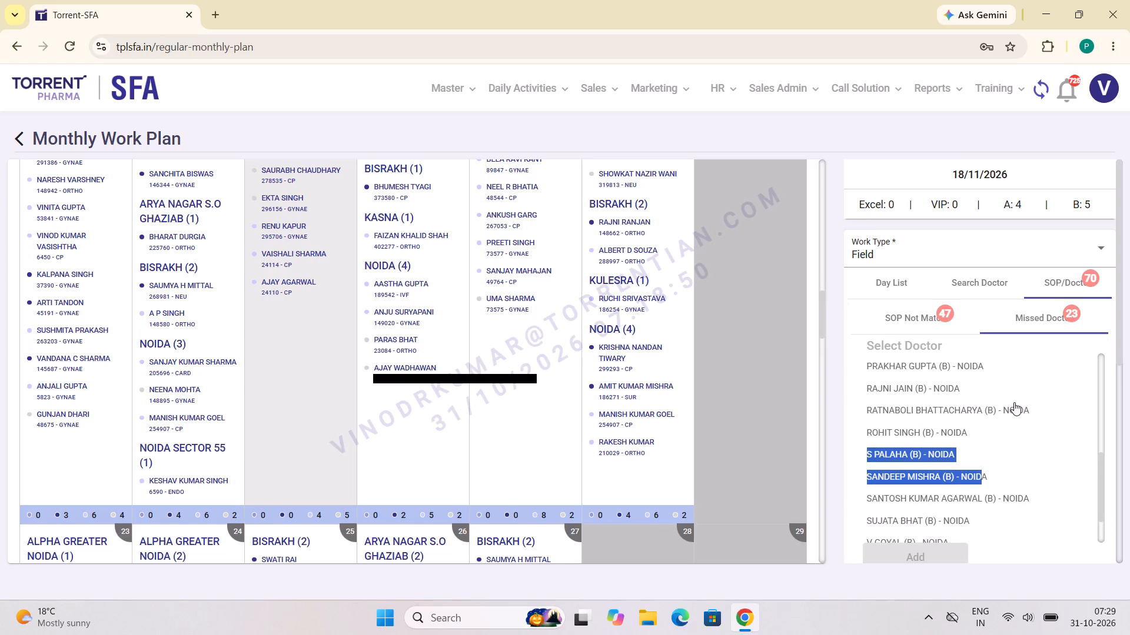
{"action": "key", "text": "Up"}
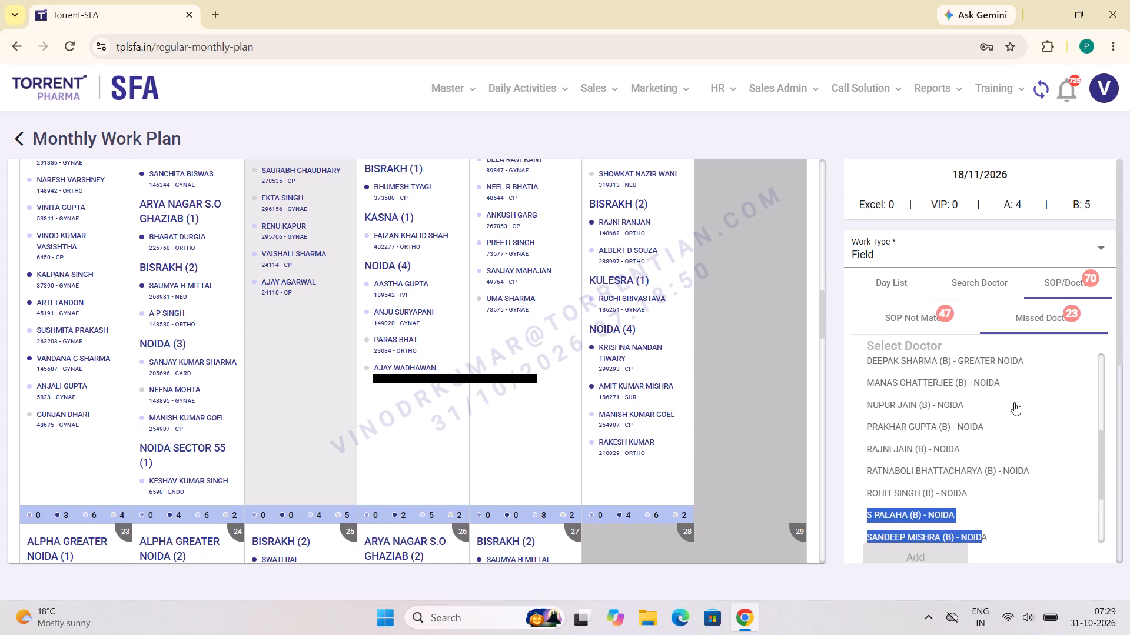
{"action": "key", "text": "Up"}
{"action": "key", "text": "Up"}
{"action": "key", "text": "Up"}
{"action": "key", "text": "Up"}
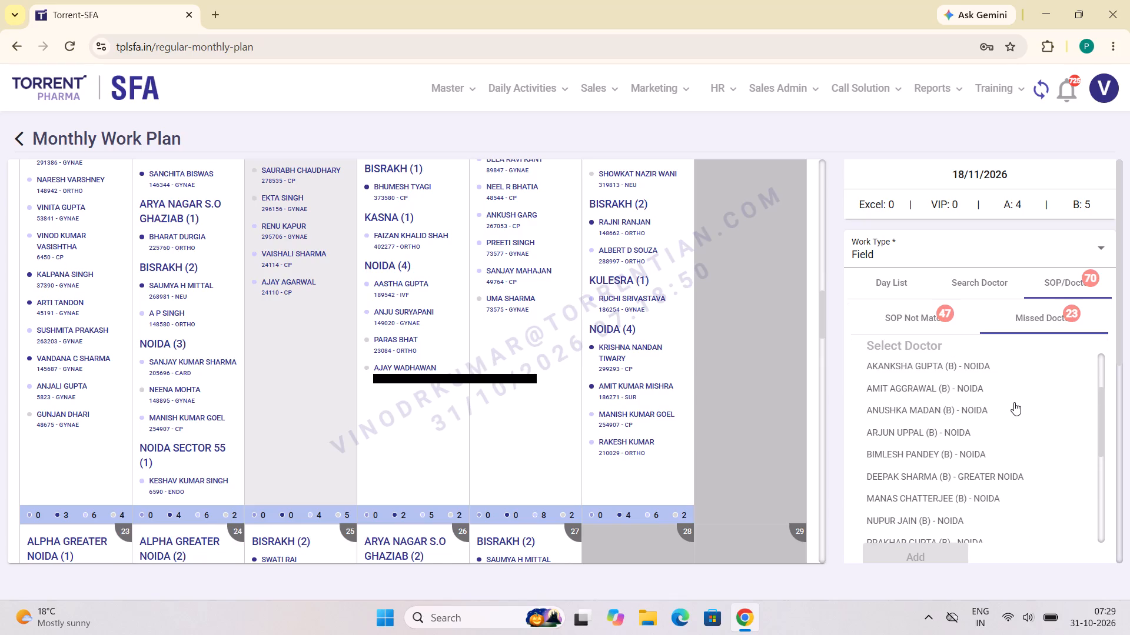
{"action": "key", "text": "Up"}
{"action": "key", "text": "Up"}
{"action": "key", "text": "Up"}
{"action": "key", "text": "Up"}
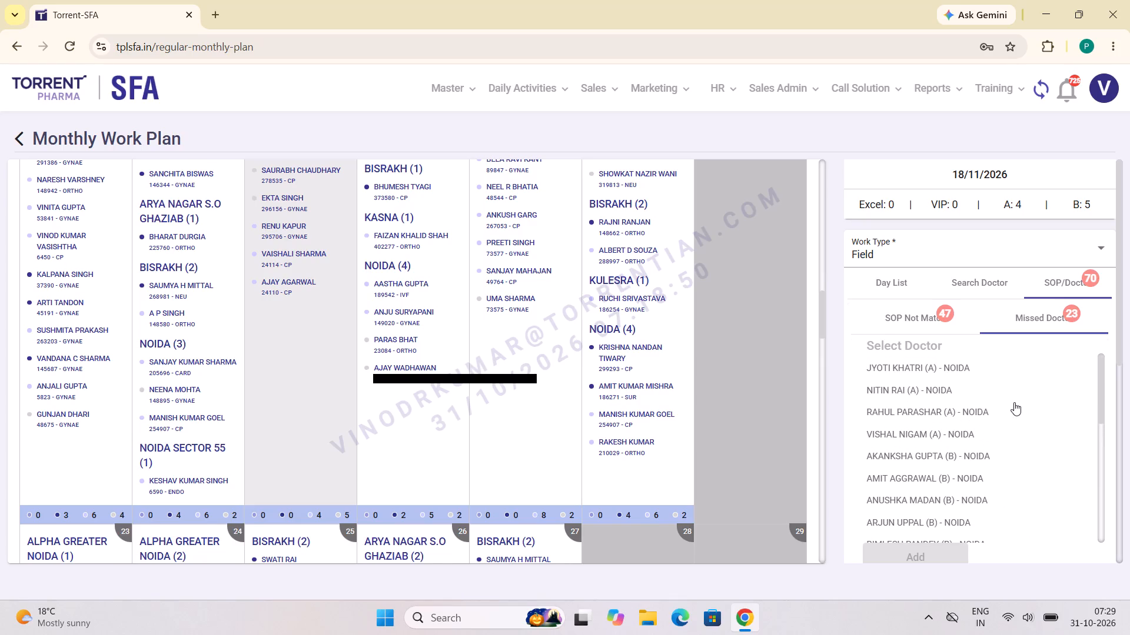
{"action": "key", "text": "Up"}
{"action": "key", "text": "Up"}
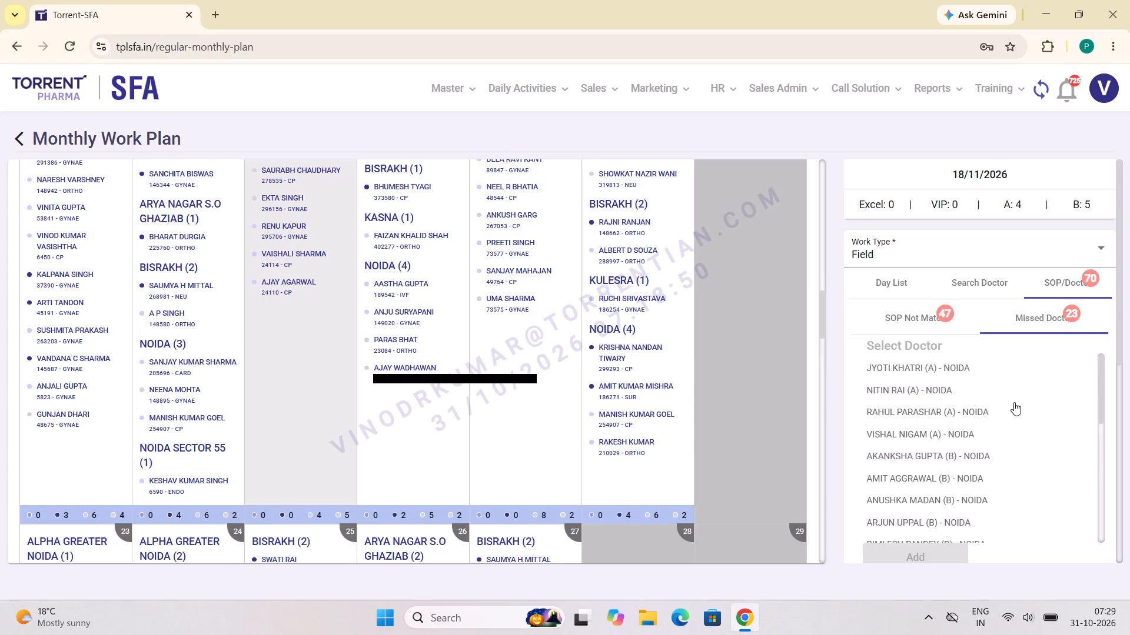
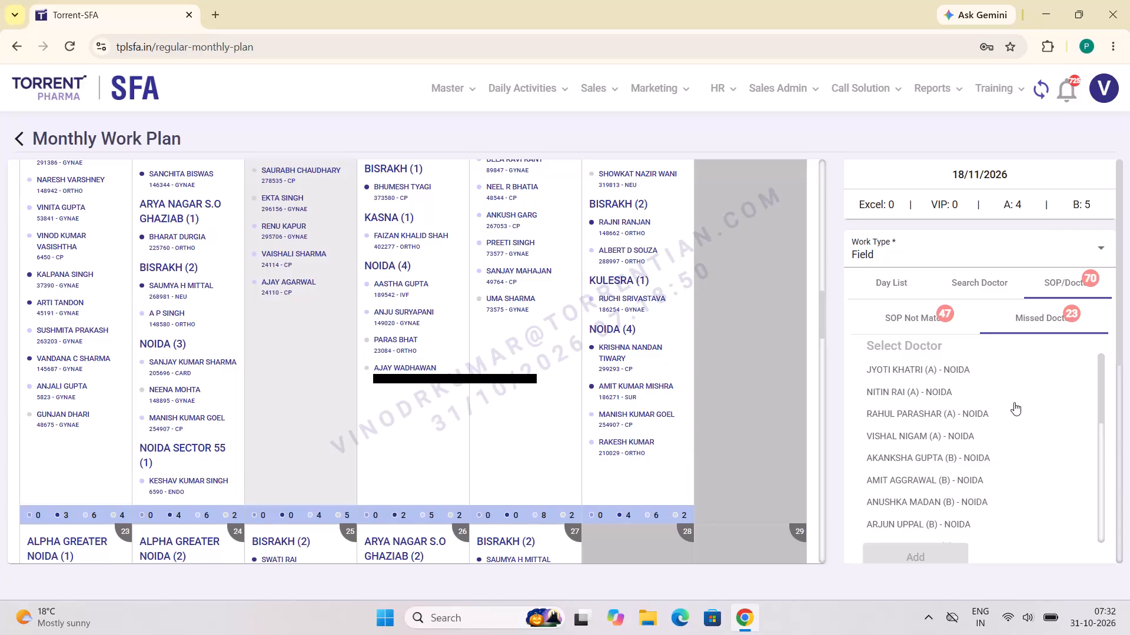
Add the fourth-listed and then the second-listed class A Noida doctors from the missed doctors list to the 18/11/2026 plan.
{"action": "left_click", "coordinate": [959, 443]}
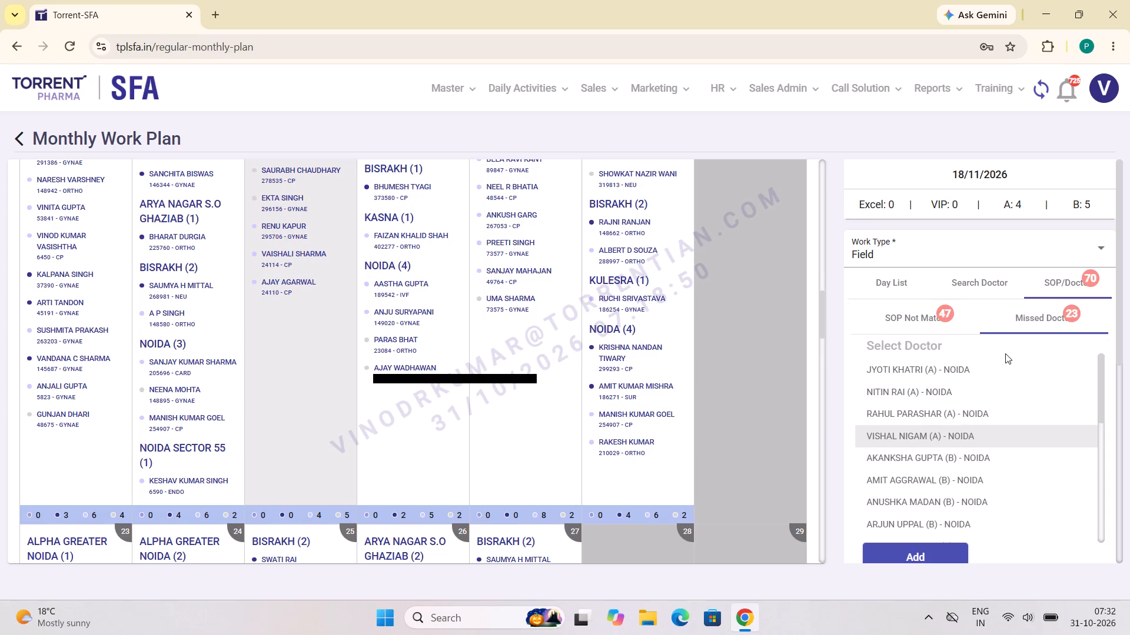
{"action": "left_click", "coordinate": [920, 552]}
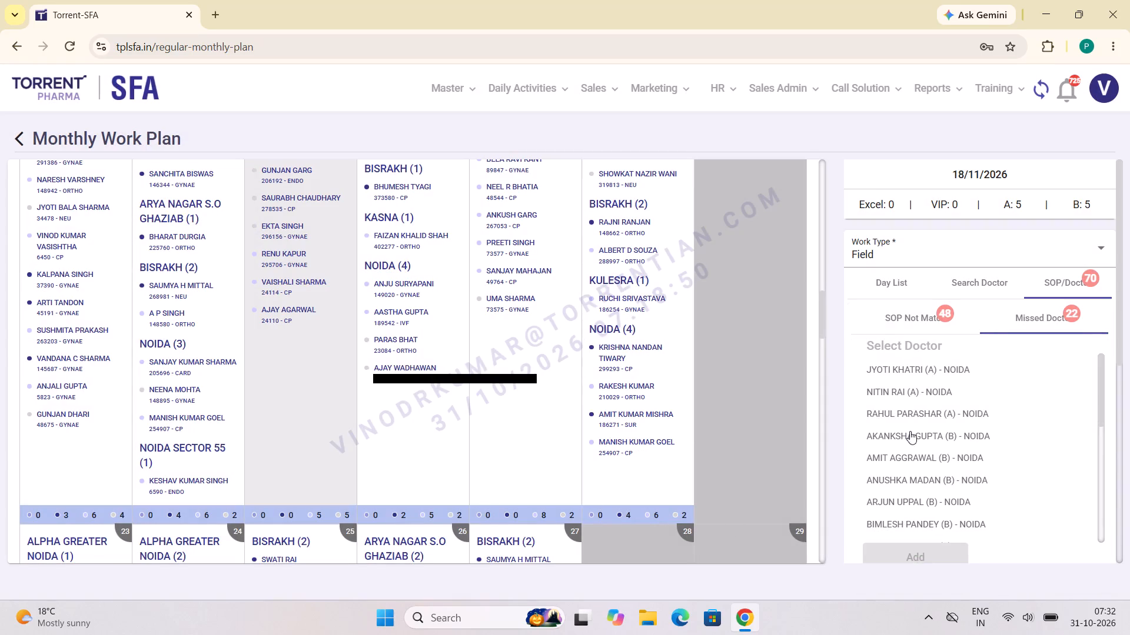
{"action": "left_click", "coordinate": [929, 386]}
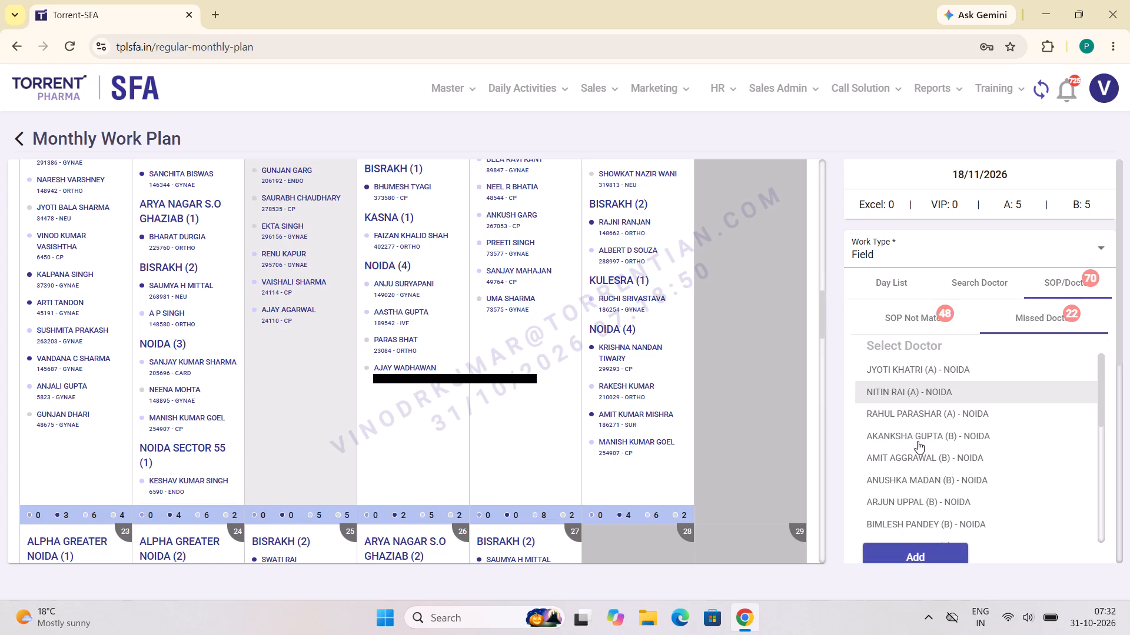
{"action": "left_click", "coordinate": [927, 396]}
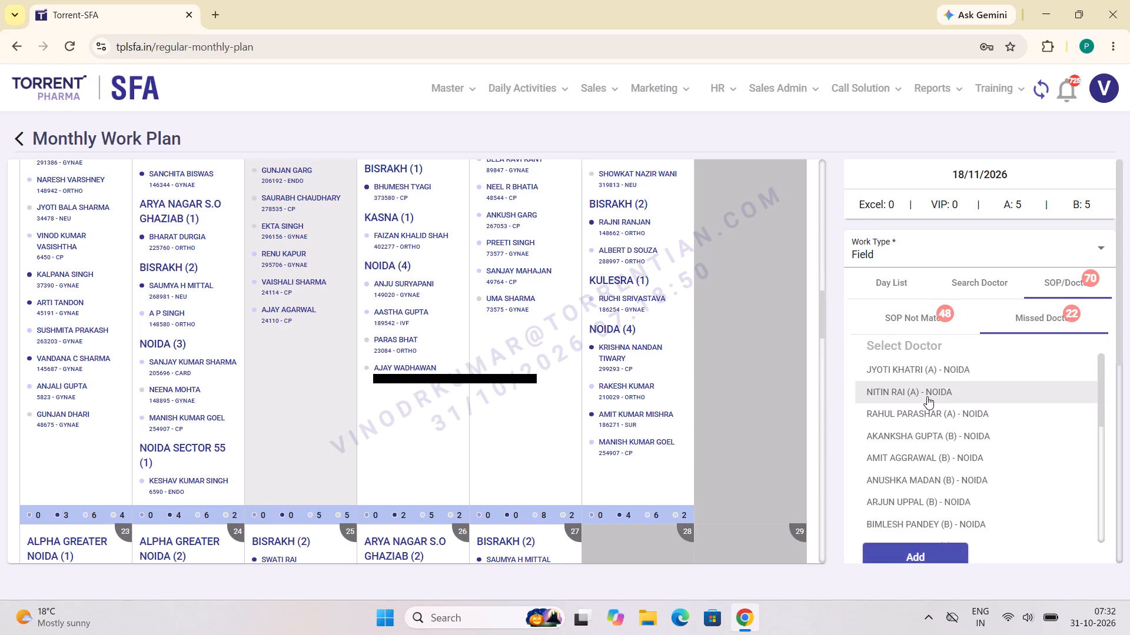
{"action": "left_click", "coordinate": [927, 396]}
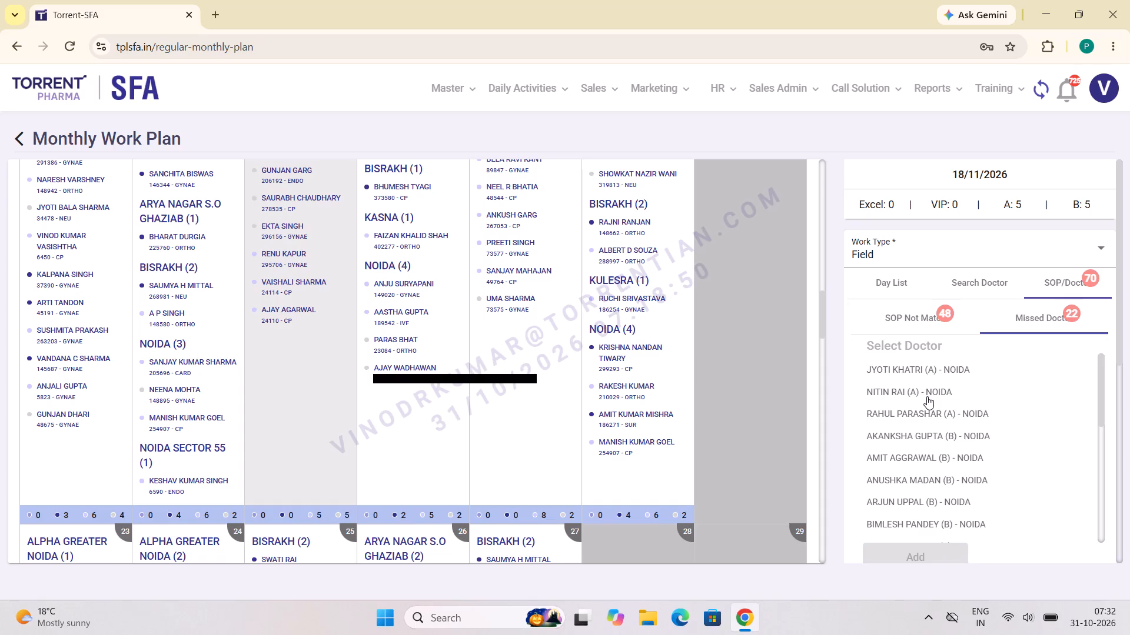
{"action": "left_click", "coordinate": [926, 558]}
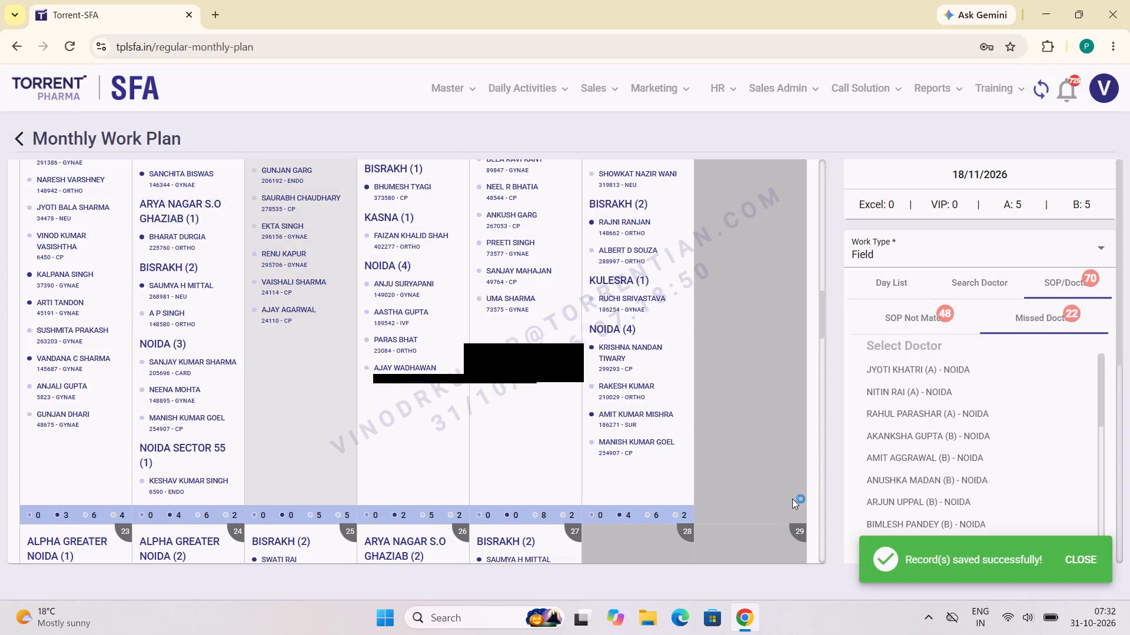
For 19/11/2026, select the first-listed class A Noida missed doctor and check the class B doctors further down for more candidates.
{"action": "left_click", "coordinate": [428, 419]}
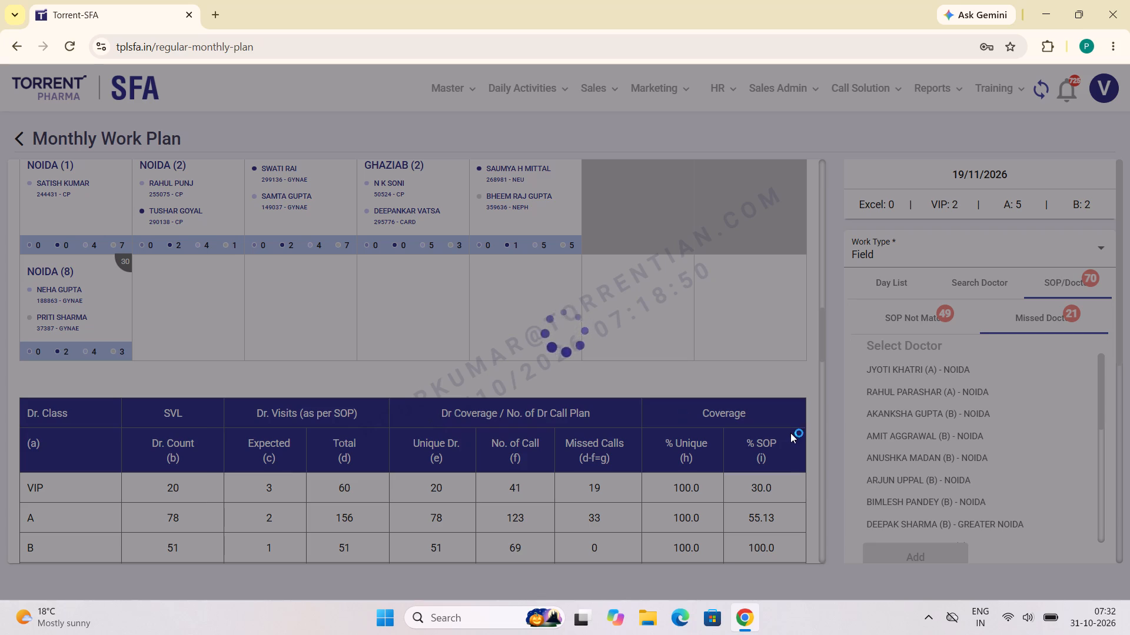
{"action": "left_click", "coordinate": [921, 371]}
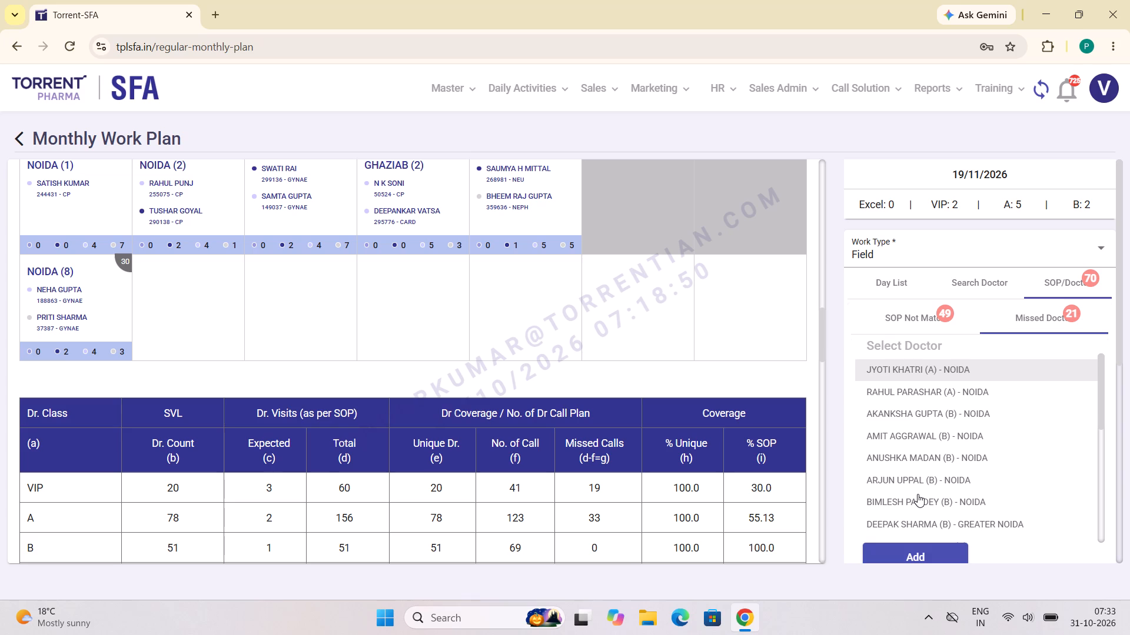
{"action": "key", "text": "Down"}
{"action": "key", "text": "Down"}
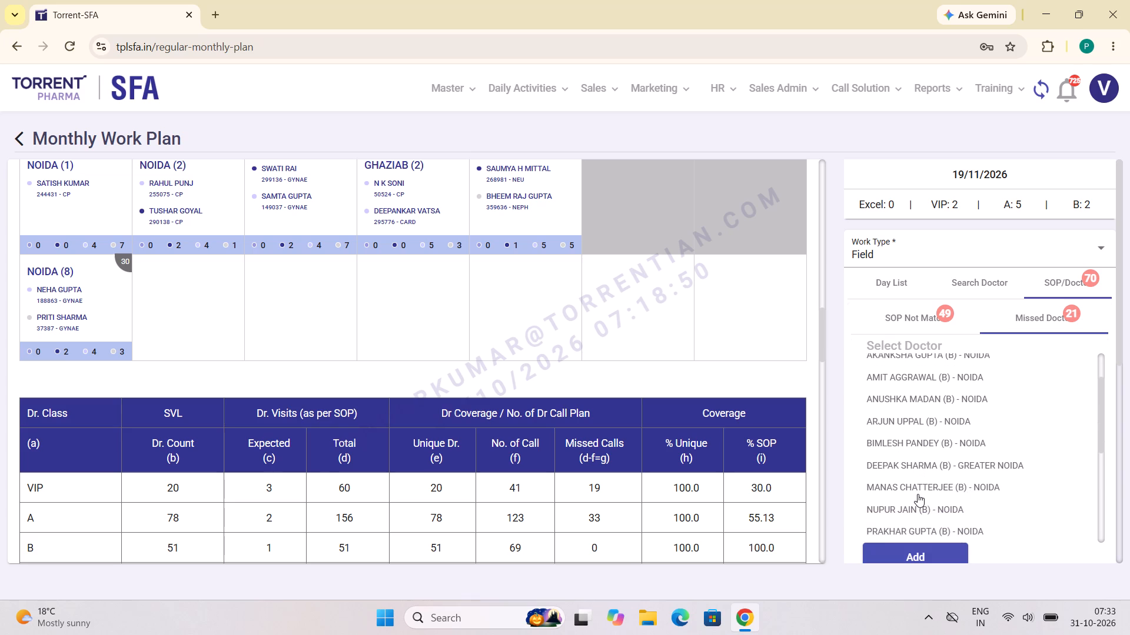
{"action": "key", "text": "Down"}
{"action": "key", "text": "Down"}
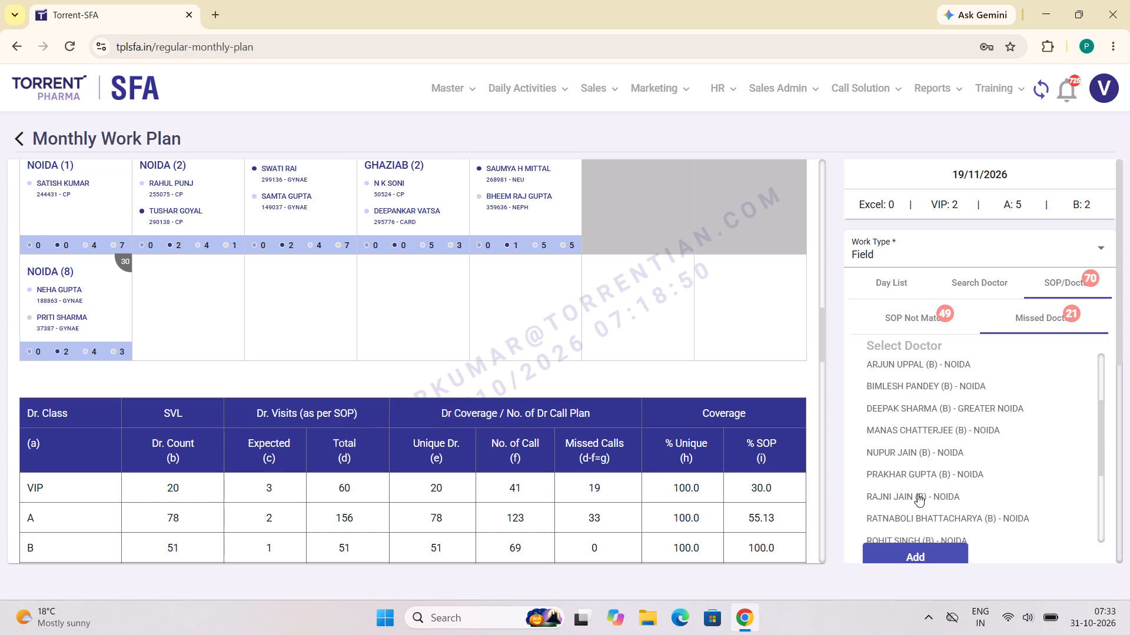
{"action": "key", "text": "Down"}
{"action": "key", "text": "Down"}
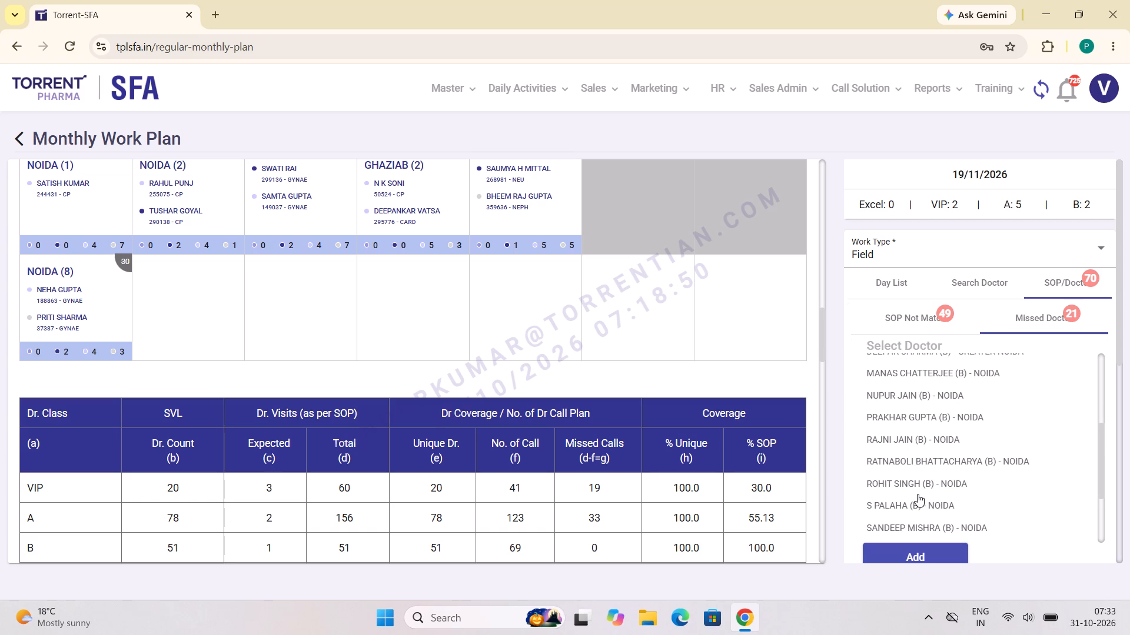
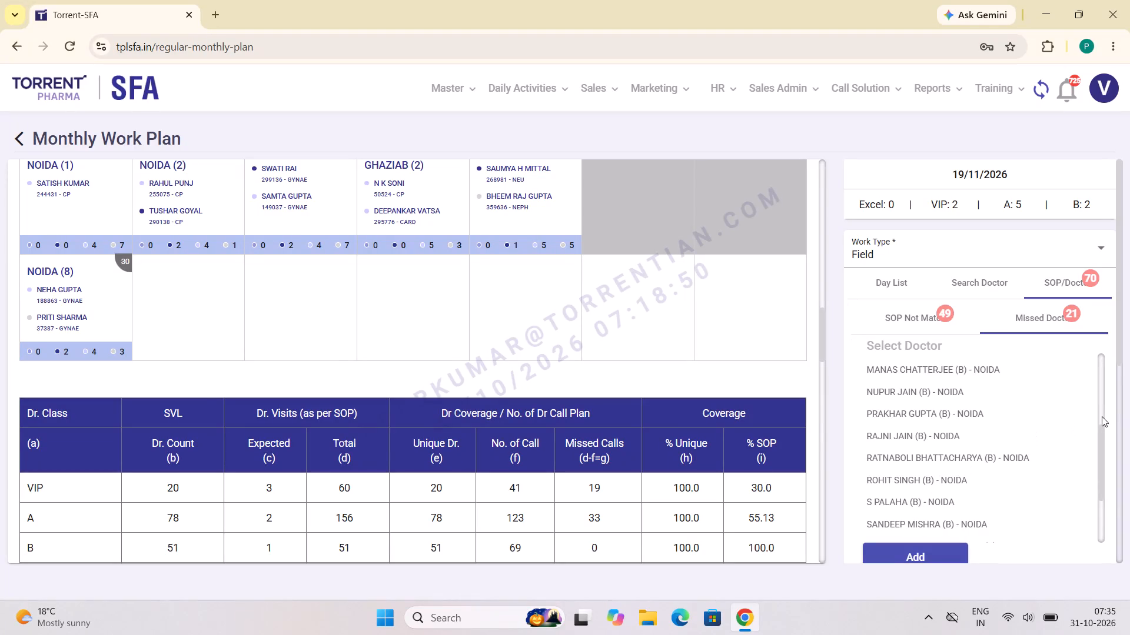
Select the ninth, eleventh and third class B missed doctors and add them with the selected class A doctor to the 19/11/2026 plan.
{"action": "left_click", "coordinate": [970, 412]}
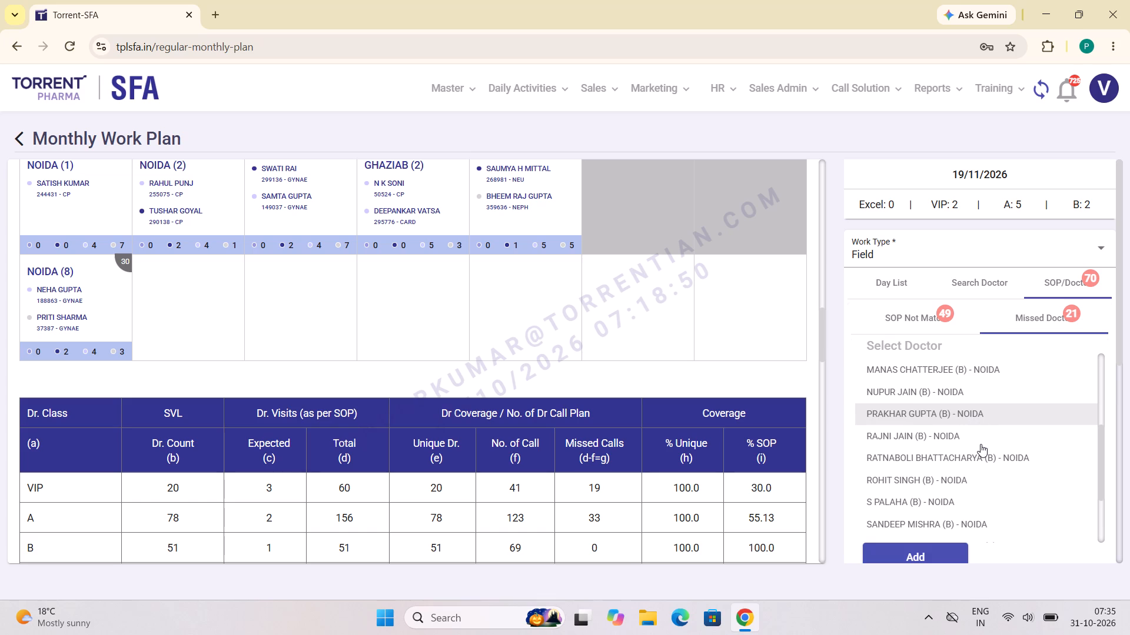
{"action": "left_click", "coordinate": [971, 458]}
{"action": "left_click", "coordinate": [1101, 407]}
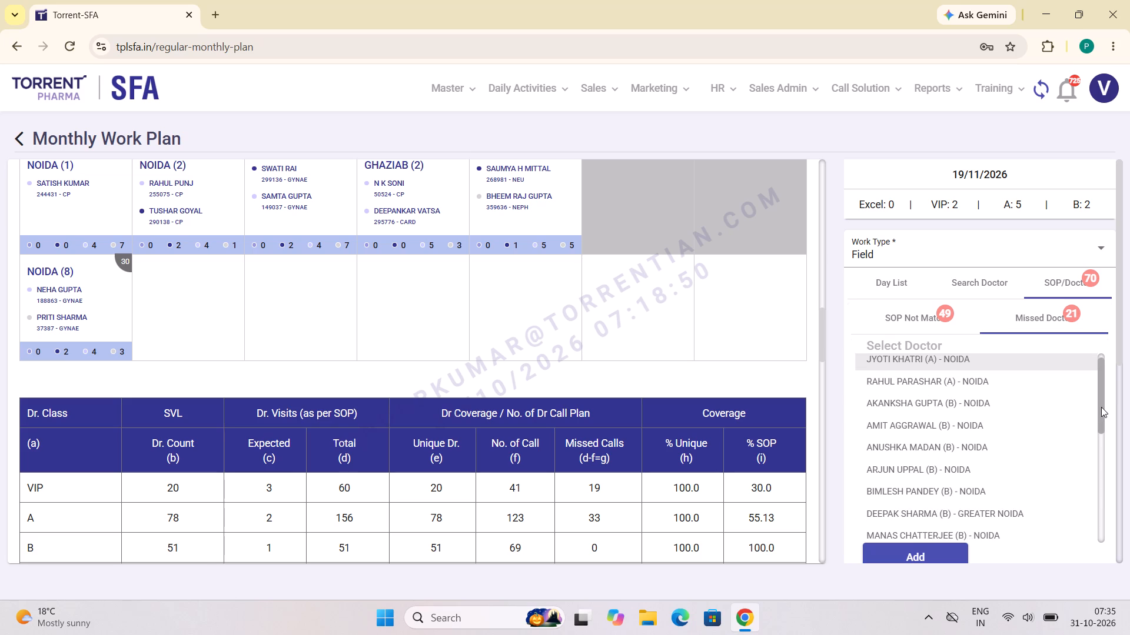
{"action": "left_click", "coordinate": [946, 444]}
{"action": "left_click", "coordinate": [906, 558]}
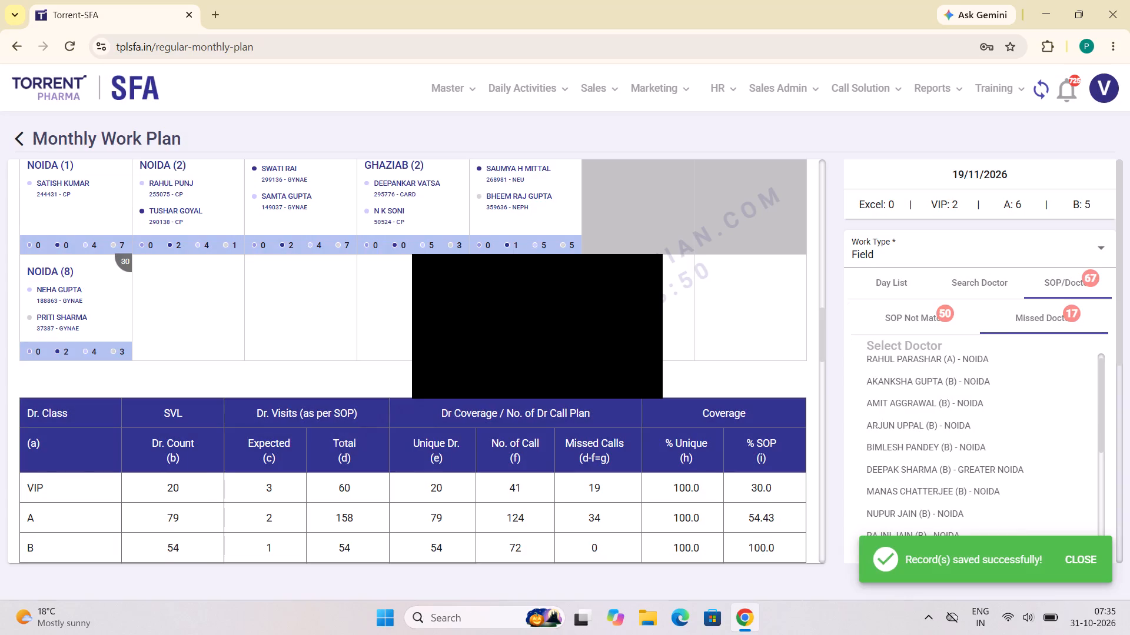
Close the 19/11/2026 day and open the 20/11/2026 field day with its full list of planned doctors.
{"action": "left_click", "coordinate": [417, 332]}
{"action": "key", "text": "Up"}
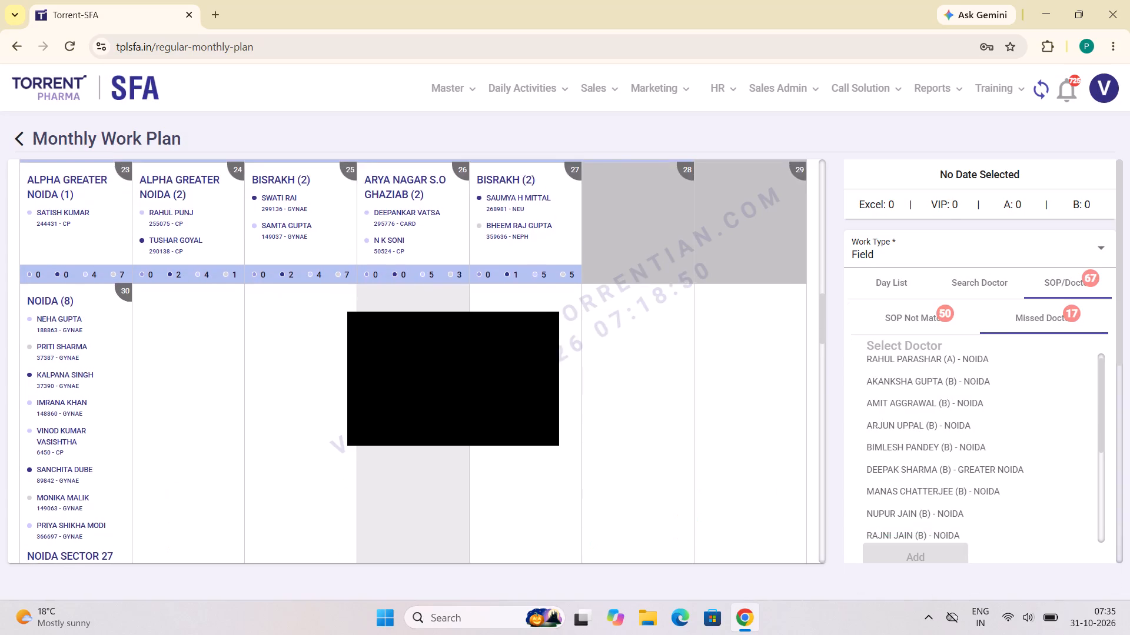
{"action": "key", "text": "Up"}
{"action": "key", "text": "Up"}
{"action": "key", "text": "Up"}
{"action": "key", "text": "Up"}
{"action": "key", "text": "Up"}
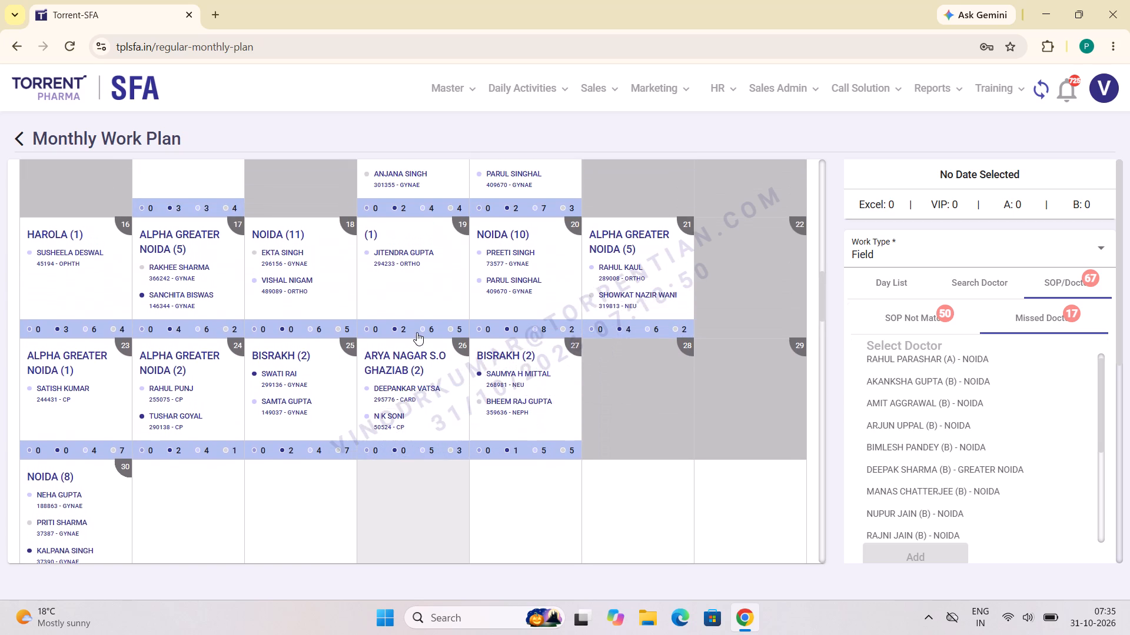
{"action": "key", "text": "Up"}
{"action": "key", "text": "Up"}
{"action": "key", "text": "Up"}
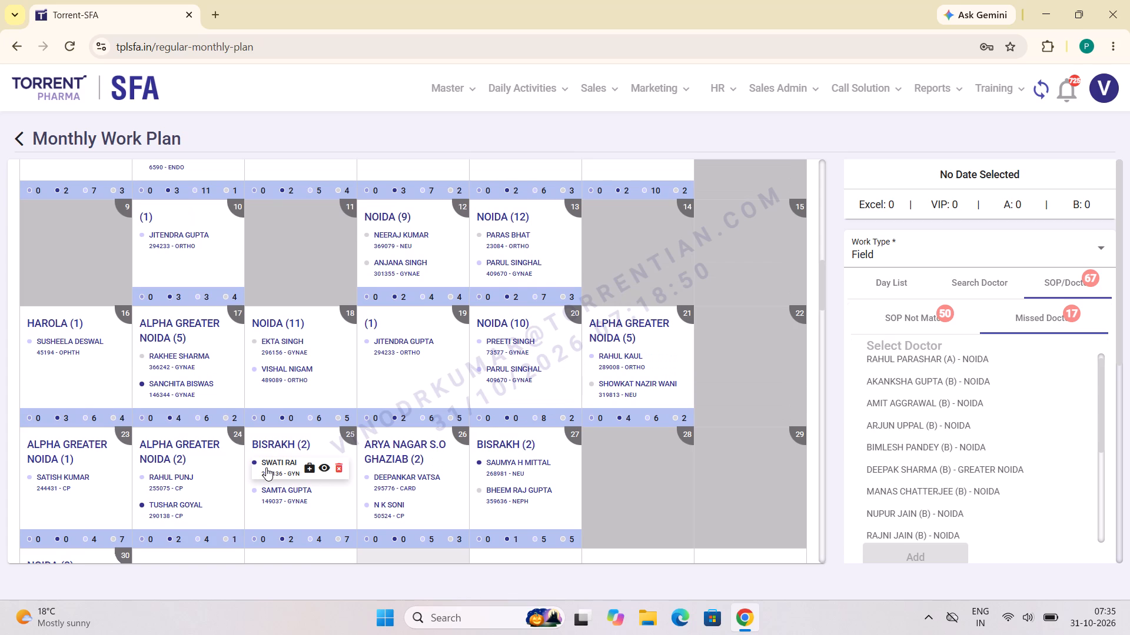
{"action": "left_click", "coordinate": [527, 313]}
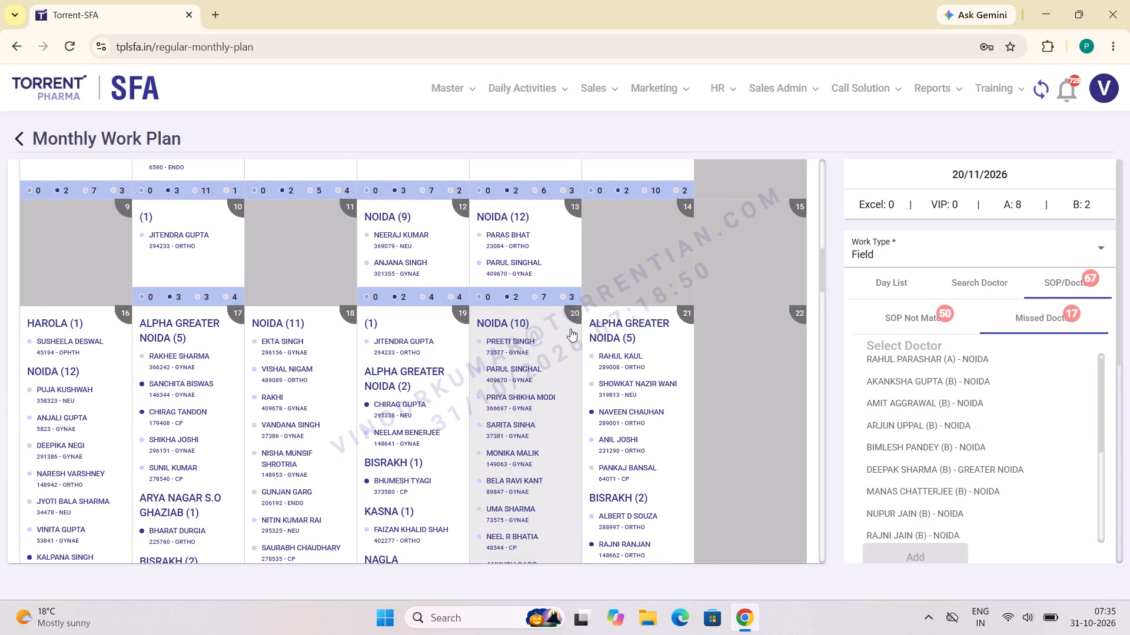
{"action": "key", "text": "Down"}
{"action": "key", "text": "Down"}
{"action": "key", "text": "Down"}
{"action": "key", "text": "Down"}
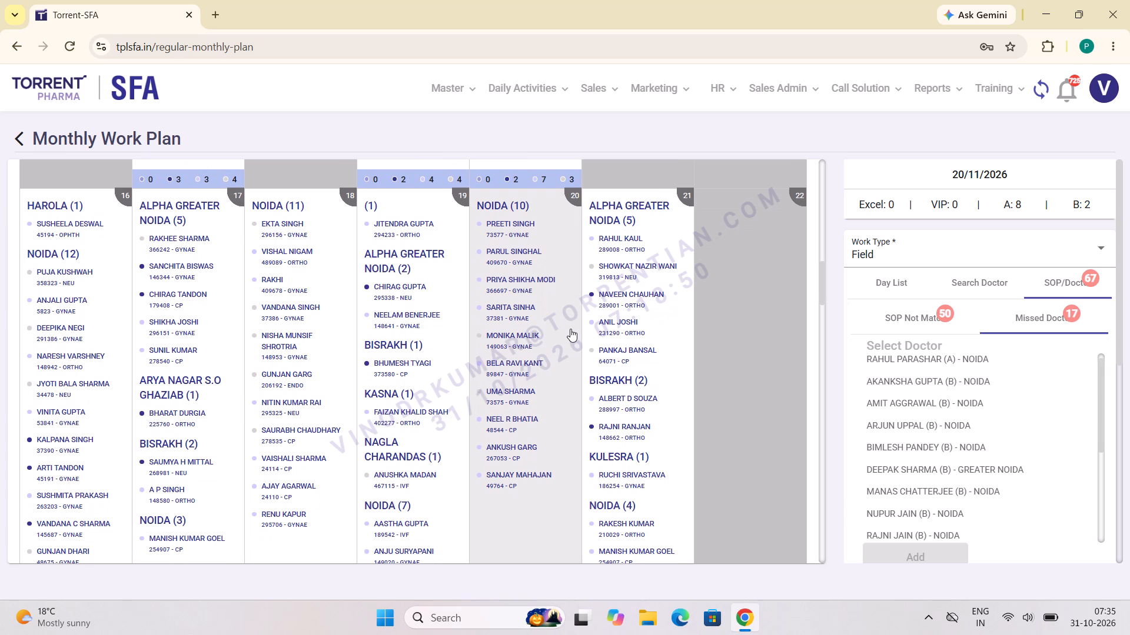
Add the class A Noida missed doctor and the sixth and twelfth to fifteenth class B missed doctors to the 20/11/2026 plan.
{"action": "left_click", "coordinate": [916, 363]}
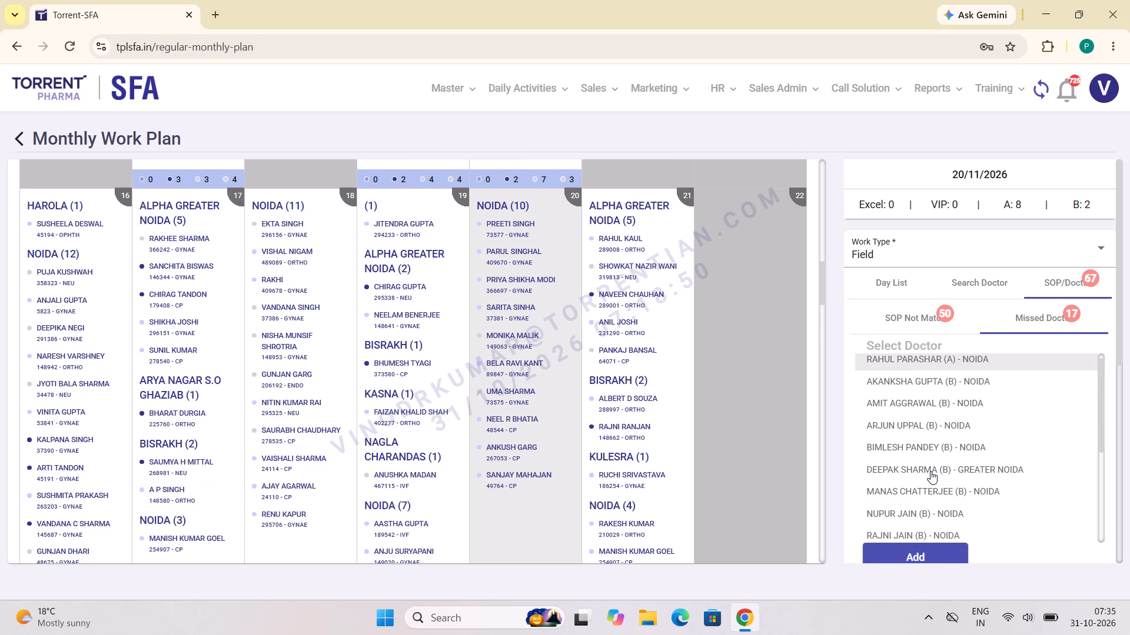
{"action": "left_click", "coordinate": [916, 492]}
{"action": "key", "text": "Down"}
{"action": "key", "text": "Down"}
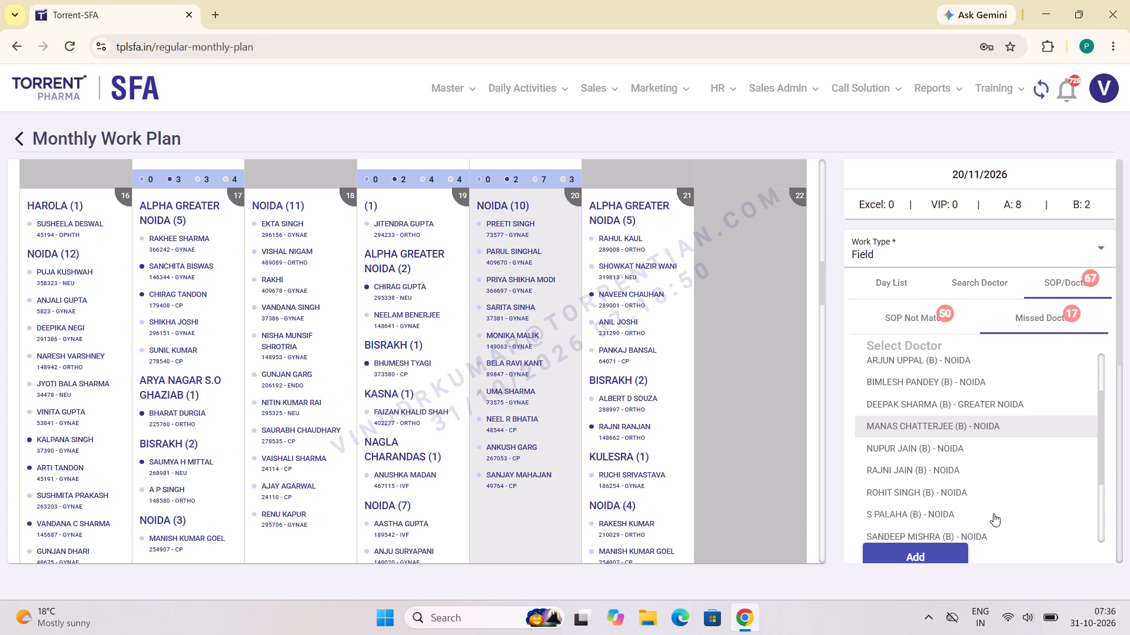
{"action": "key", "text": "Down"}
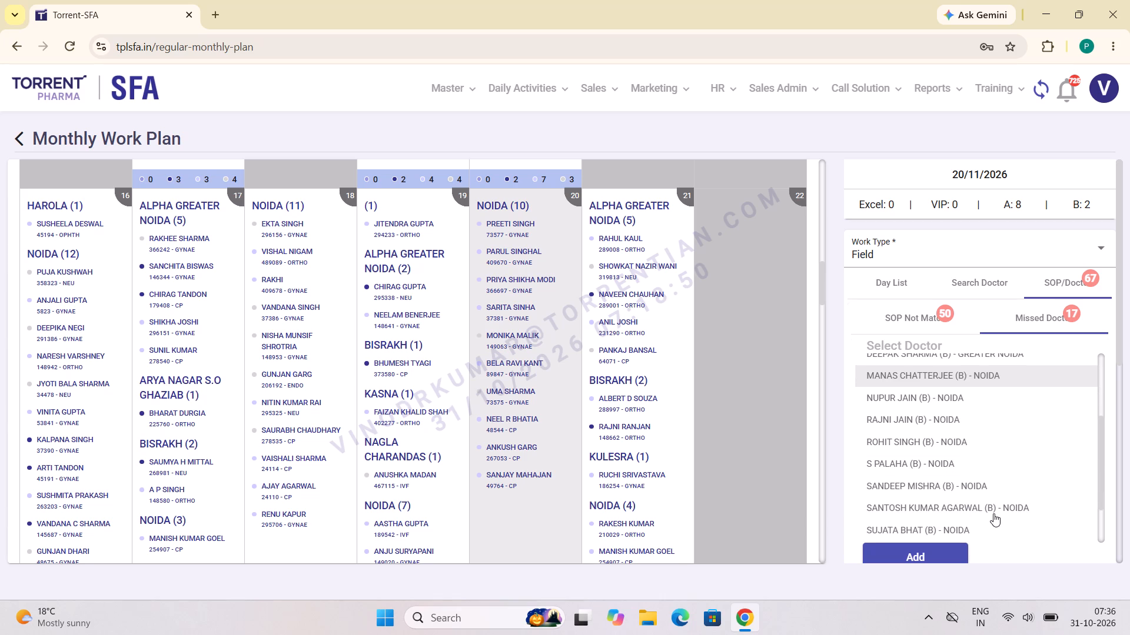
{"action": "left_click", "coordinate": [996, 510]}
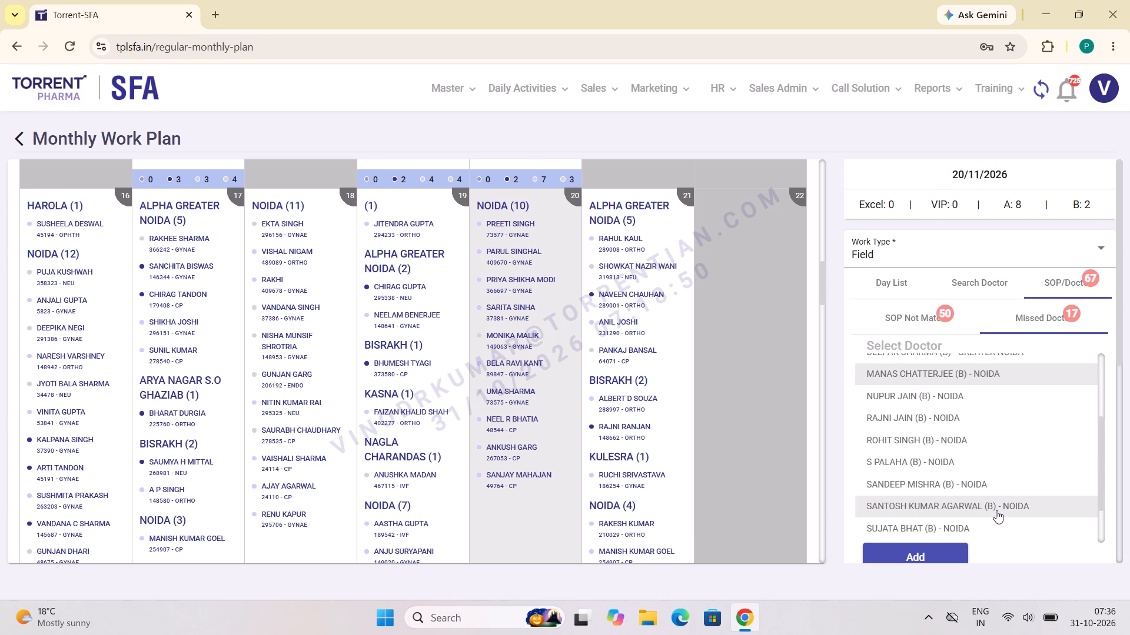
{"action": "key", "text": "Down"}
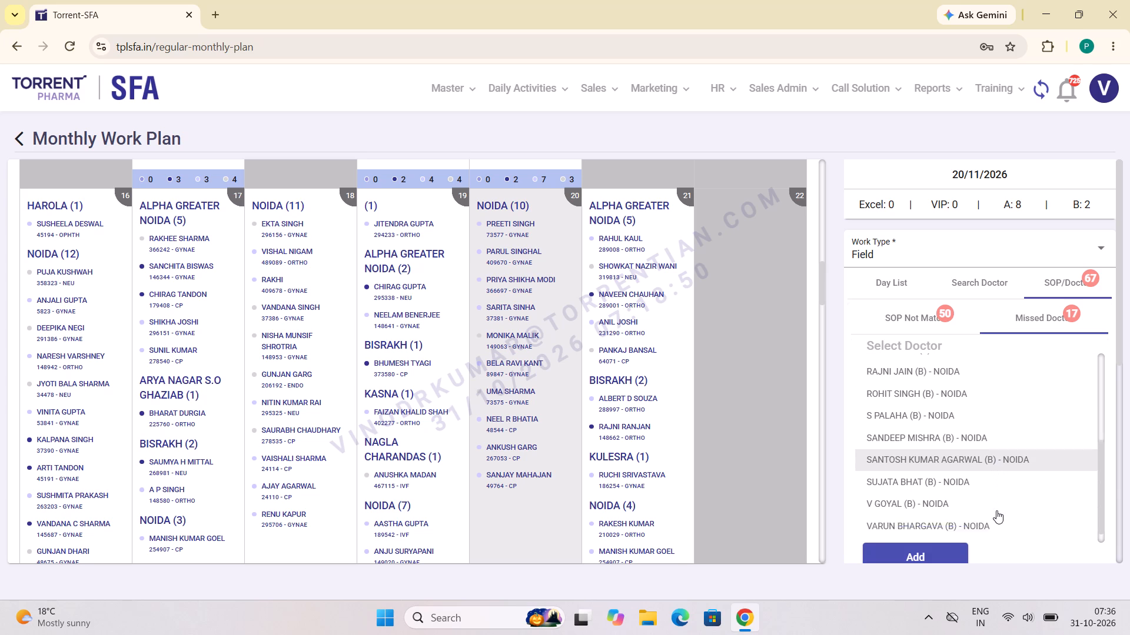
{"action": "left_click", "coordinate": [975, 474]}
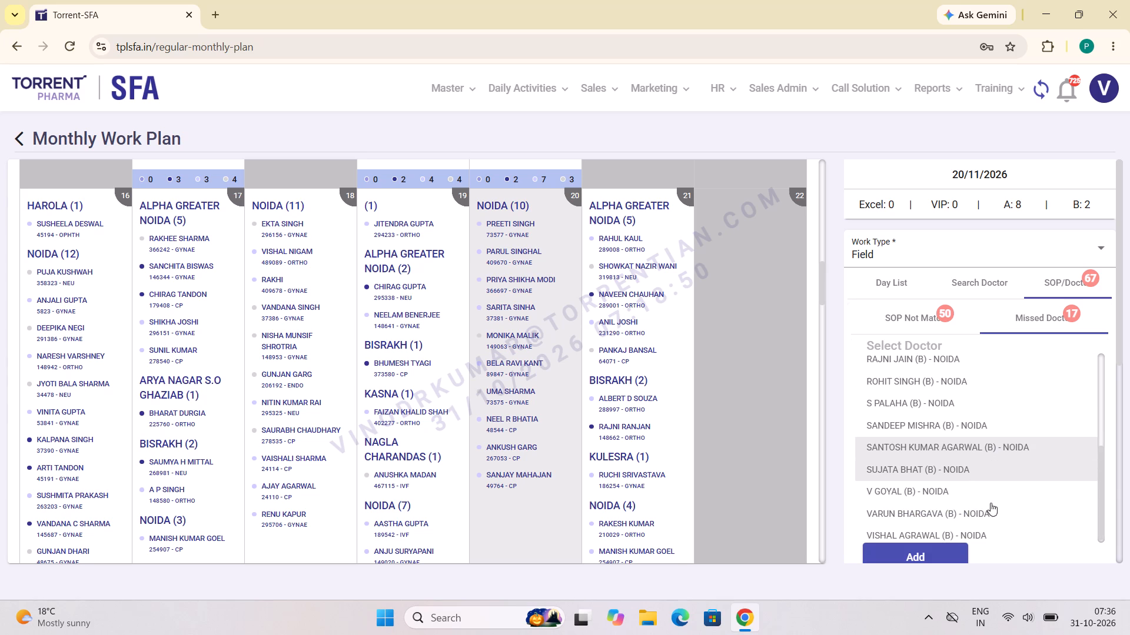
{"action": "left_click", "coordinate": [963, 517]}
{"action": "left_click", "coordinate": [933, 493]}
{"action": "left_click", "coordinate": [899, 560]}
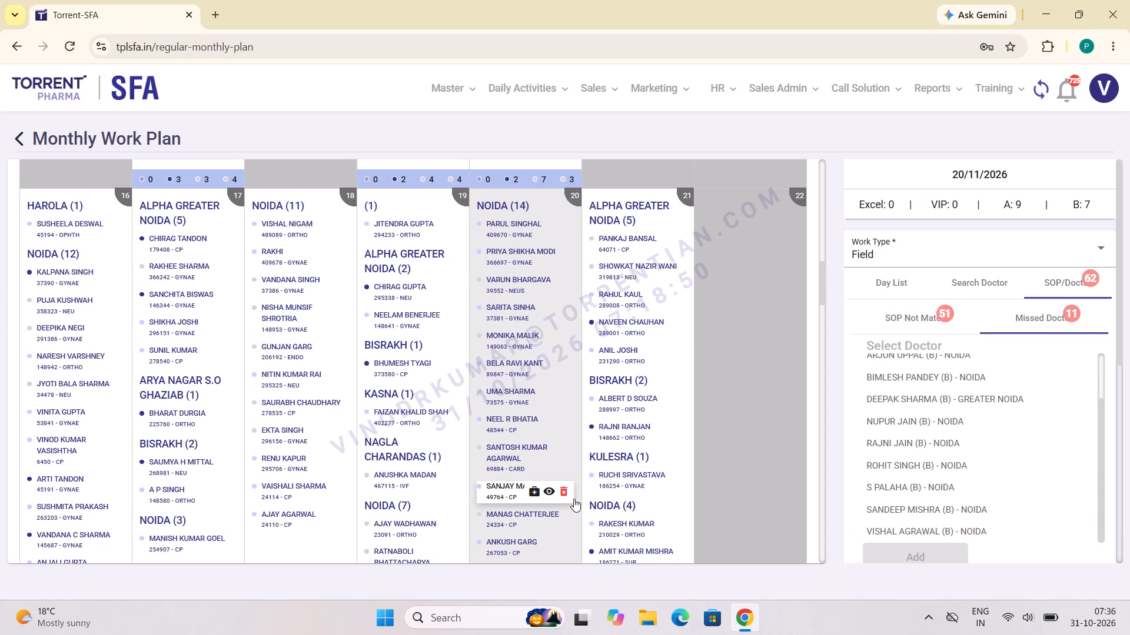
Review the 20/11/2026 doctor list and the remaining missed doctors, and collapse the expanded calendar week.
{"action": "key", "text": "Down"}
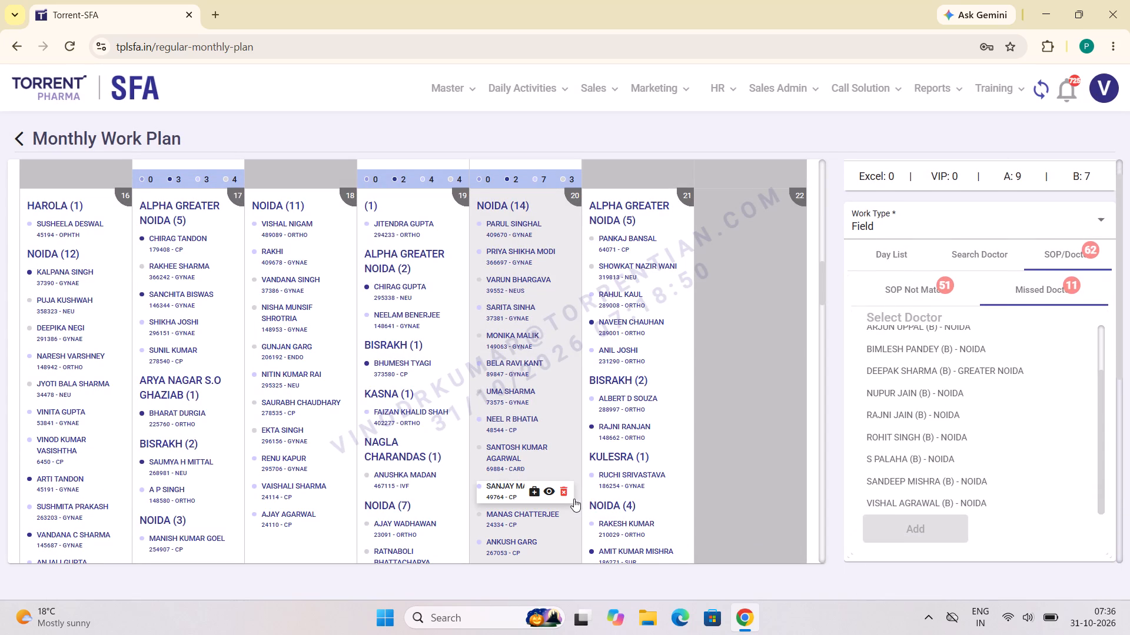
{"action": "key", "text": "Down"}
{"action": "key", "text": "Down"}
{"action": "key", "text": "Up"}
{"action": "key", "text": "Up"}
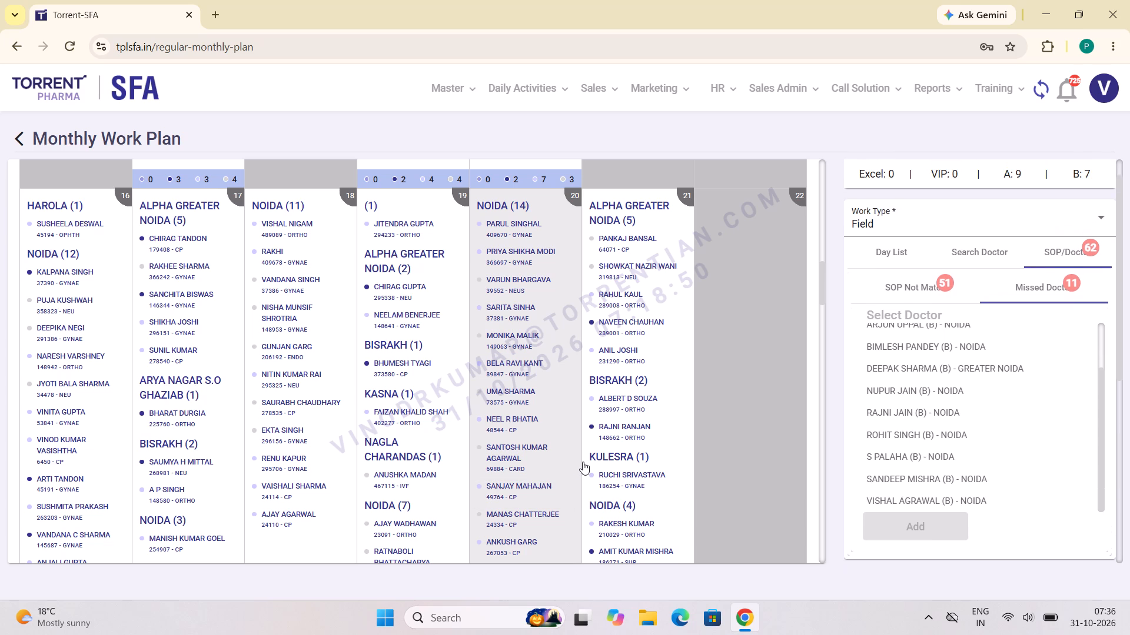
{"action": "key", "text": "Up"}
{"action": "key", "text": "Up"}
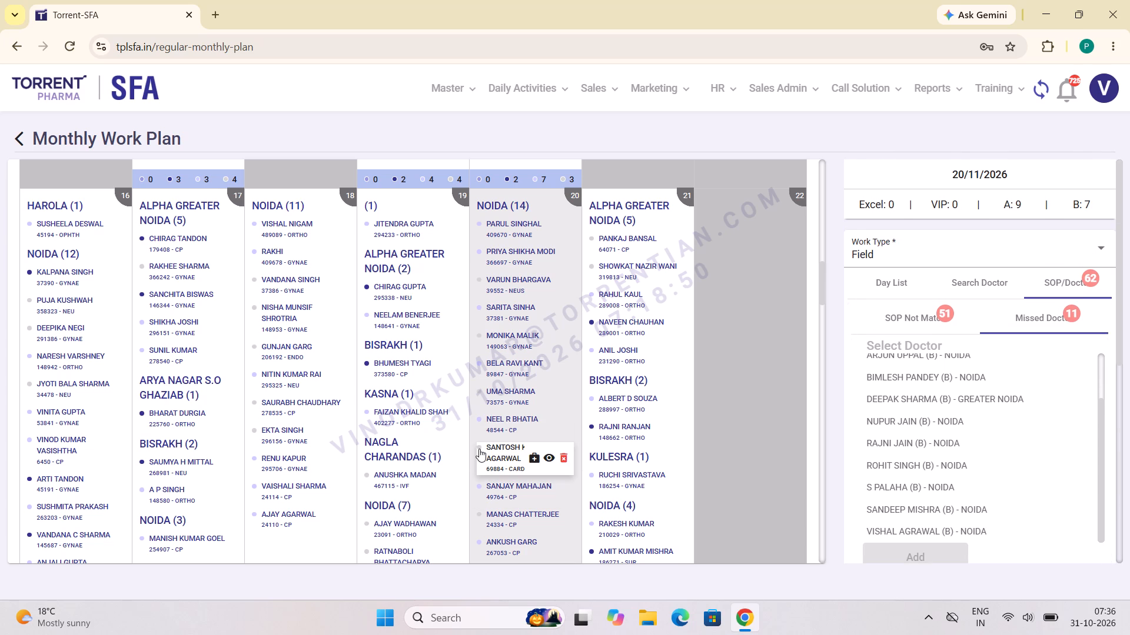
{"action": "left_click", "coordinate": [479, 449]}
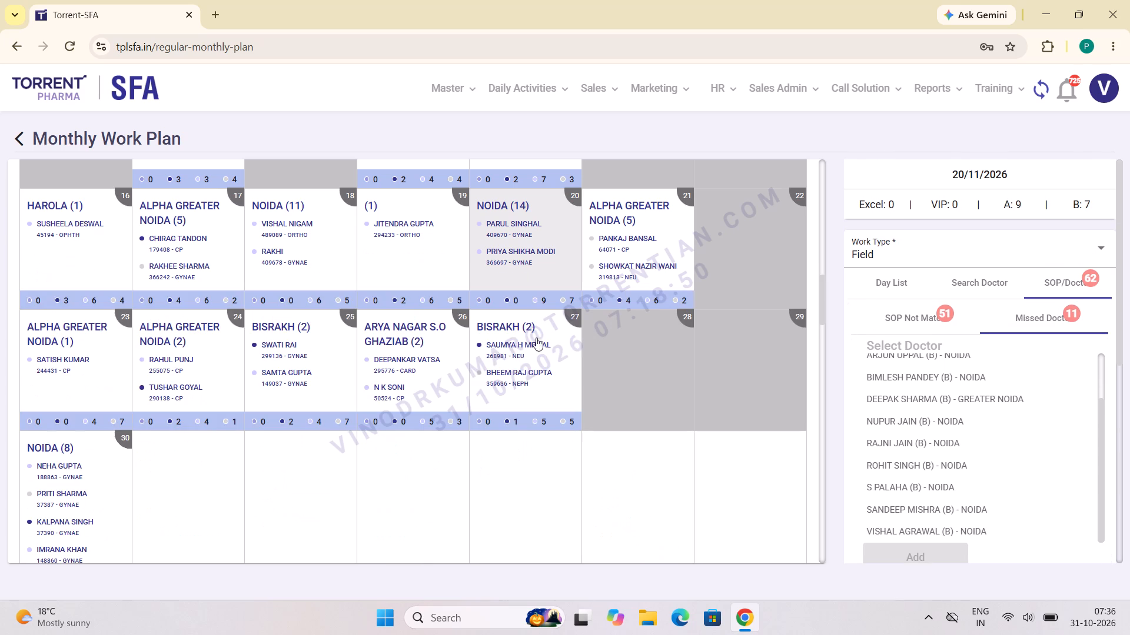
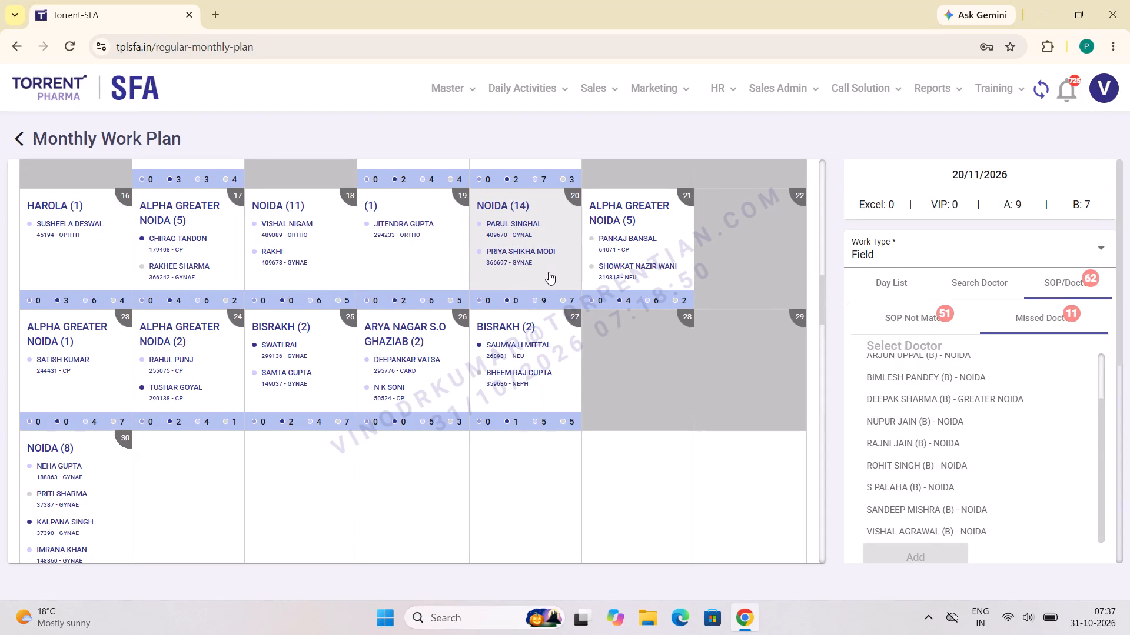
Open the 21/11/2026 field day and add the class B Greater Noida missed doctor to its plan.
{"action": "left_click", "coordinate": [528, 322]}
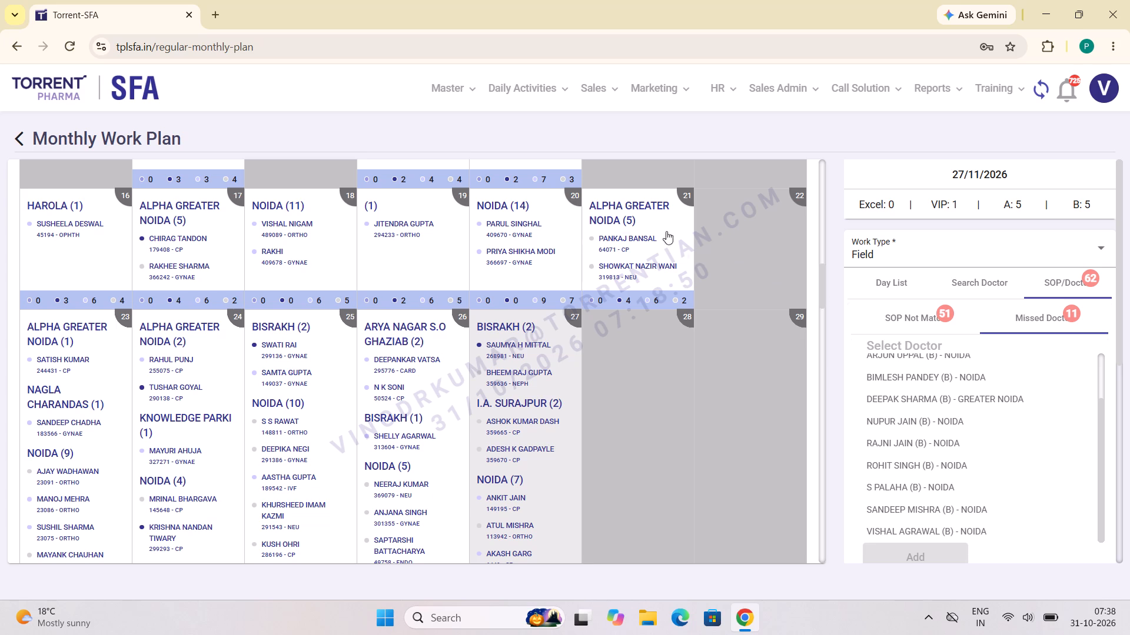
{"action": "left_click", "coordinate": [630, 200]}
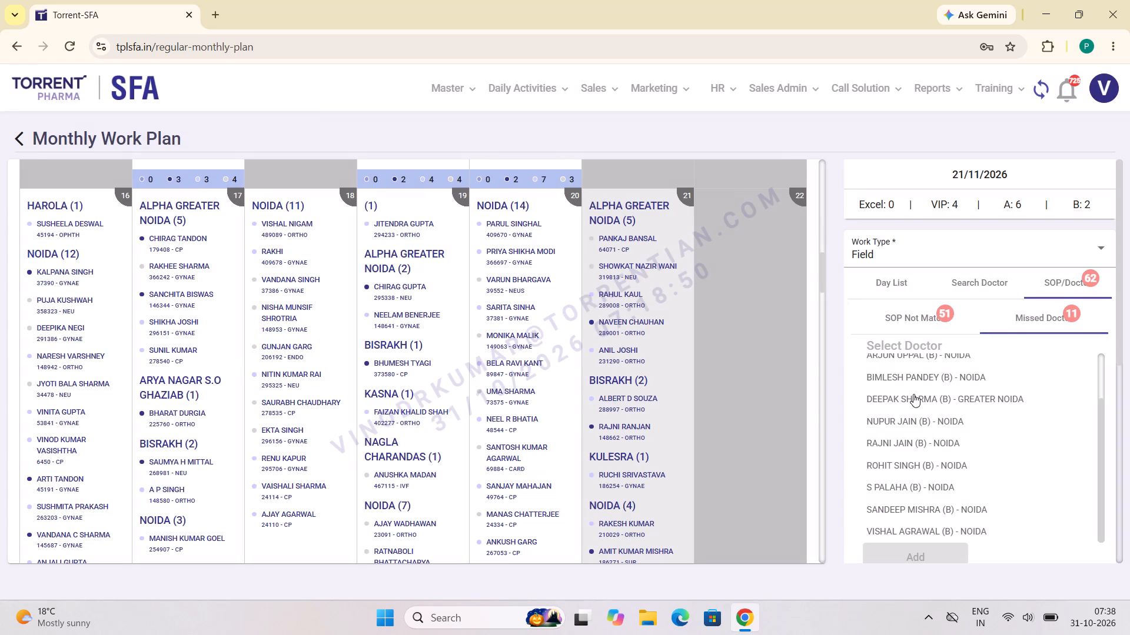
{"action": "left_click", "coordinate": [913, 394]}
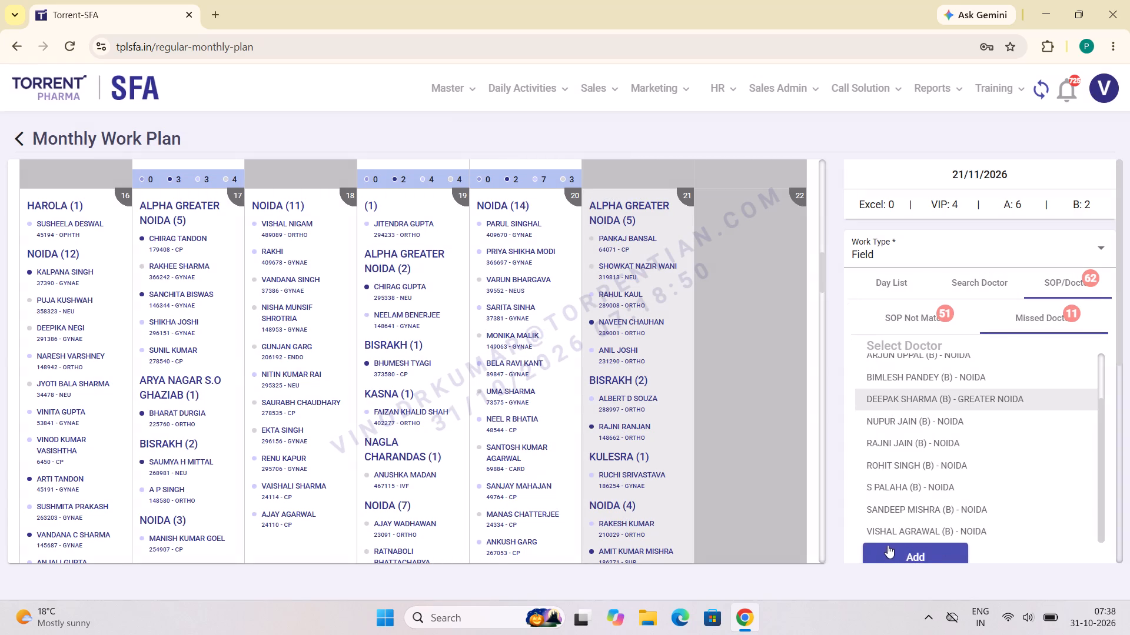
{"action": "left_click", "coordinate": [903, 552]}
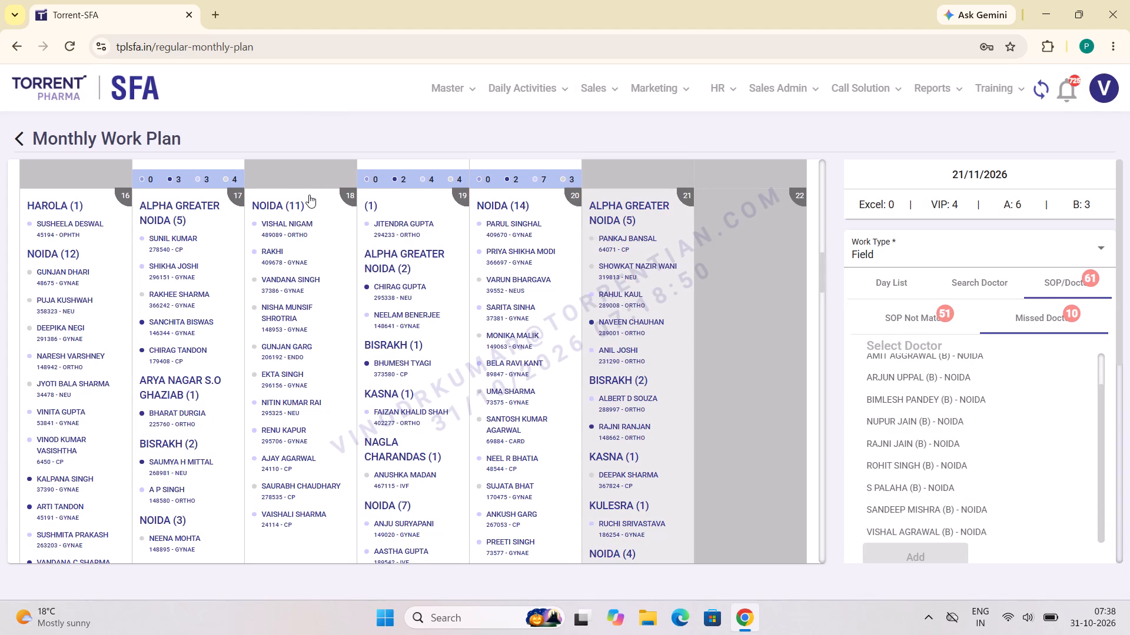
Open the 18/11/2026 field day and add the sixth and eighth class B Noida missed doctors to its plan.
{"action": "left_click", "coordinate": [309, 195]}
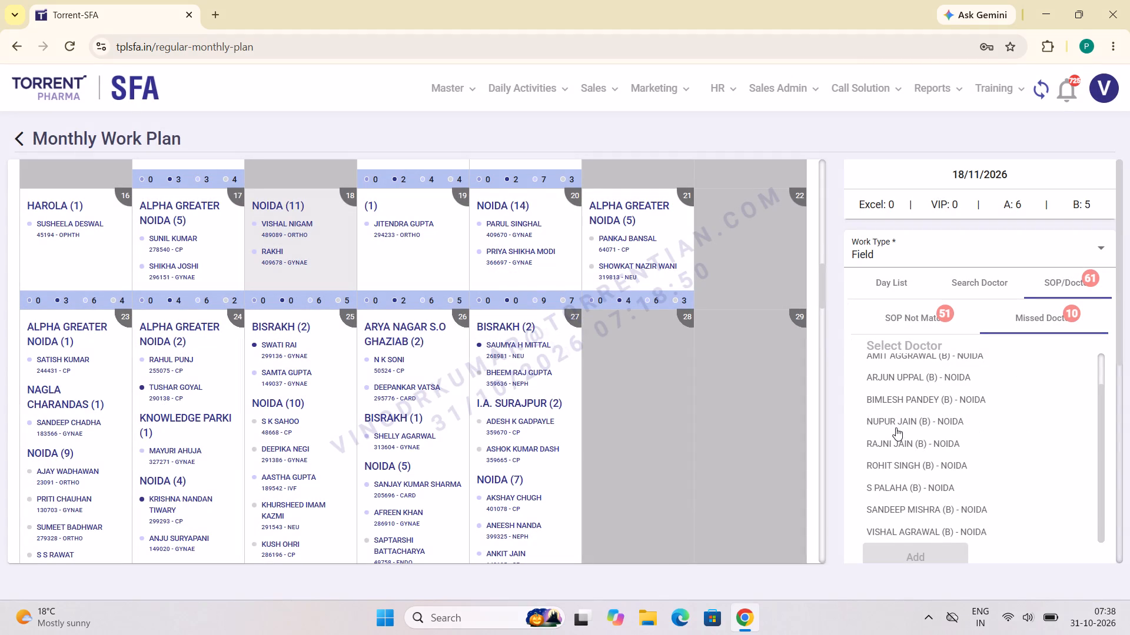
{"action": "left_click", "coordinate": [898, 492]}
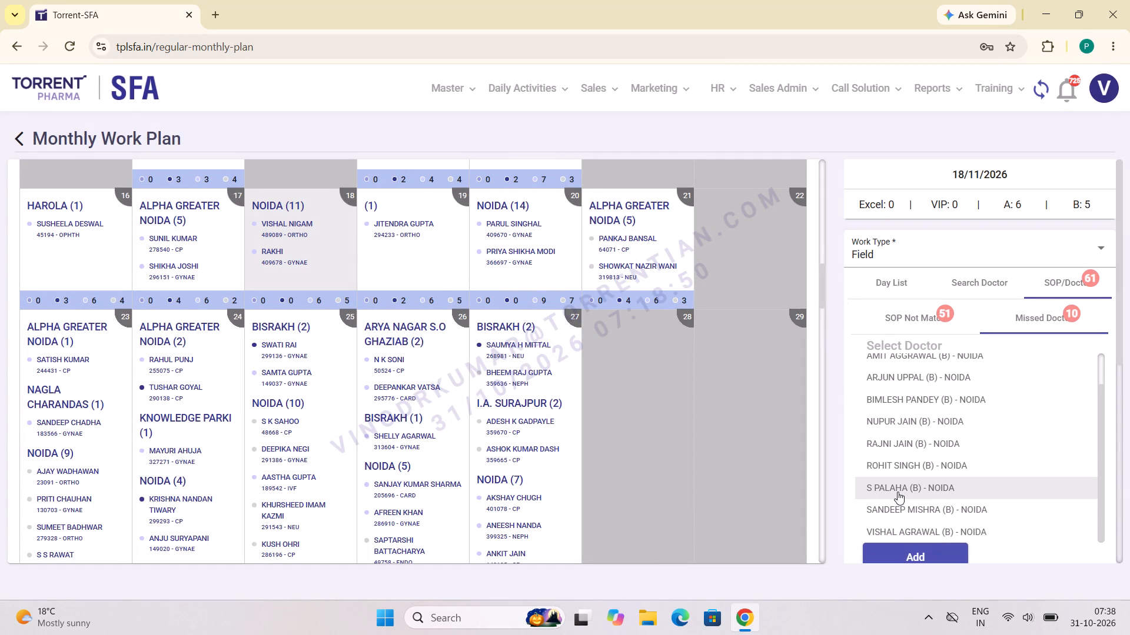
{"action": "left_click", "coordinate": [905, 444]}
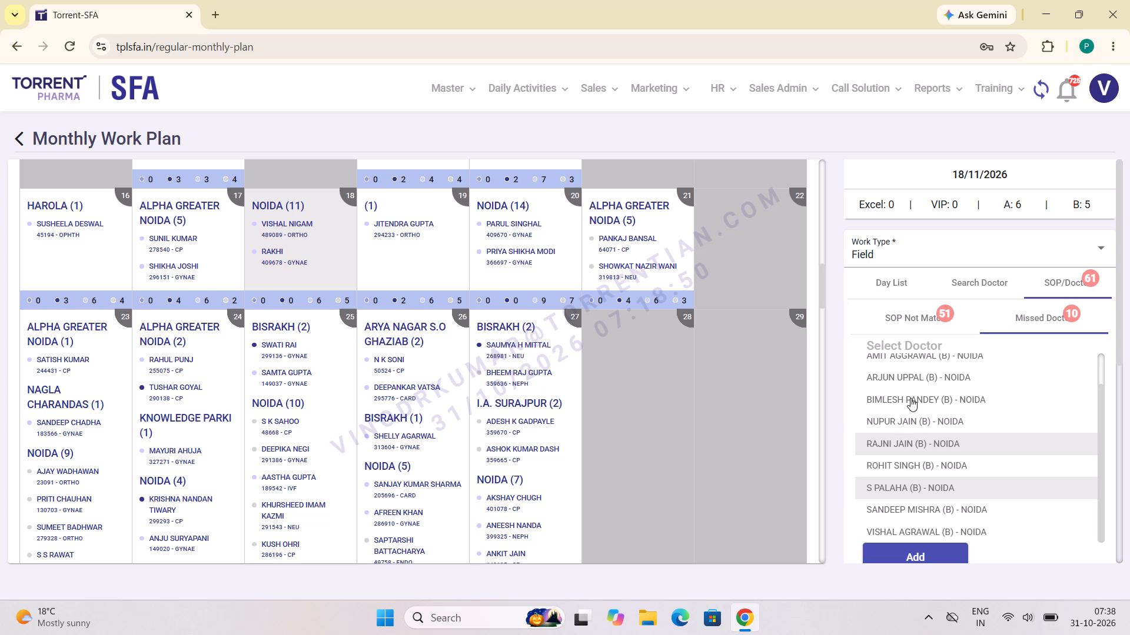
{"action": "key", "text": "Up"}
{"action": "key", "text": "Up"}
{"action": "key", "text": "Up"}
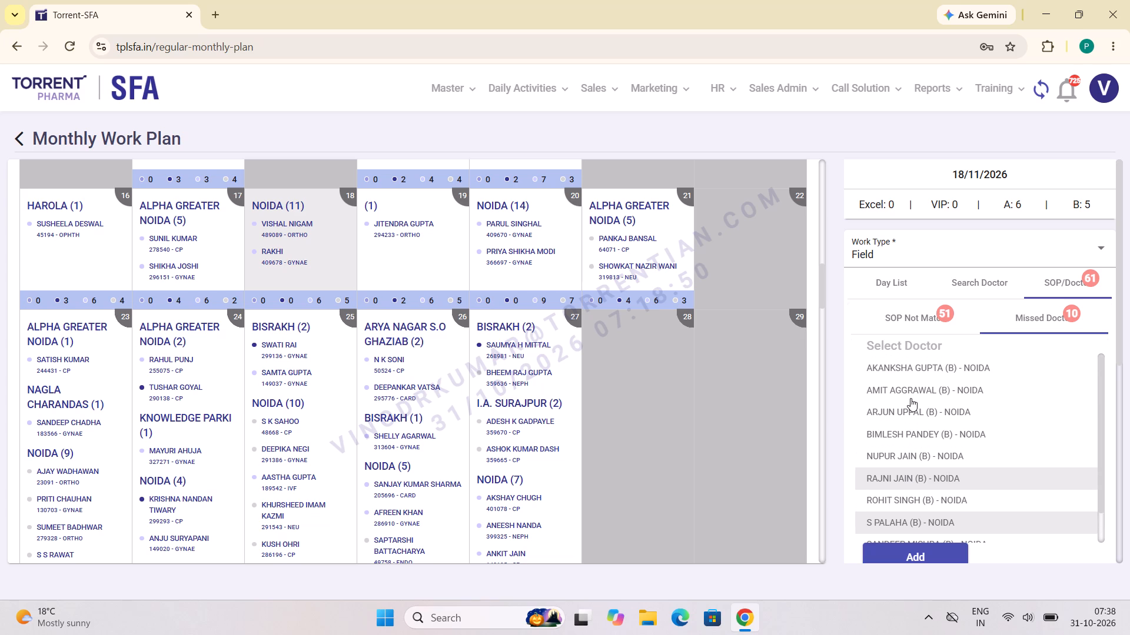
{"action": "key", "text": "Up"}
{"action": "key", "text": "Up"}
{"action": "key", "text": "Up"}
{"action": "key", "text": "Up"}
{"action": "key", "text": "Up"}
{"action": "key", "text": "Up"}
{"action": "key", "text": "Up"}
{"action": "key", "text": "Up"}
{"action": "key", "text": "Up"}
{"action": "key", "text": "Up"}
{"action": "key", "text": "Down"}
{"action": "key", "text": "Down"}
{"action": "key", "text": "Down"}
{"action": "key", "text": "Down"}
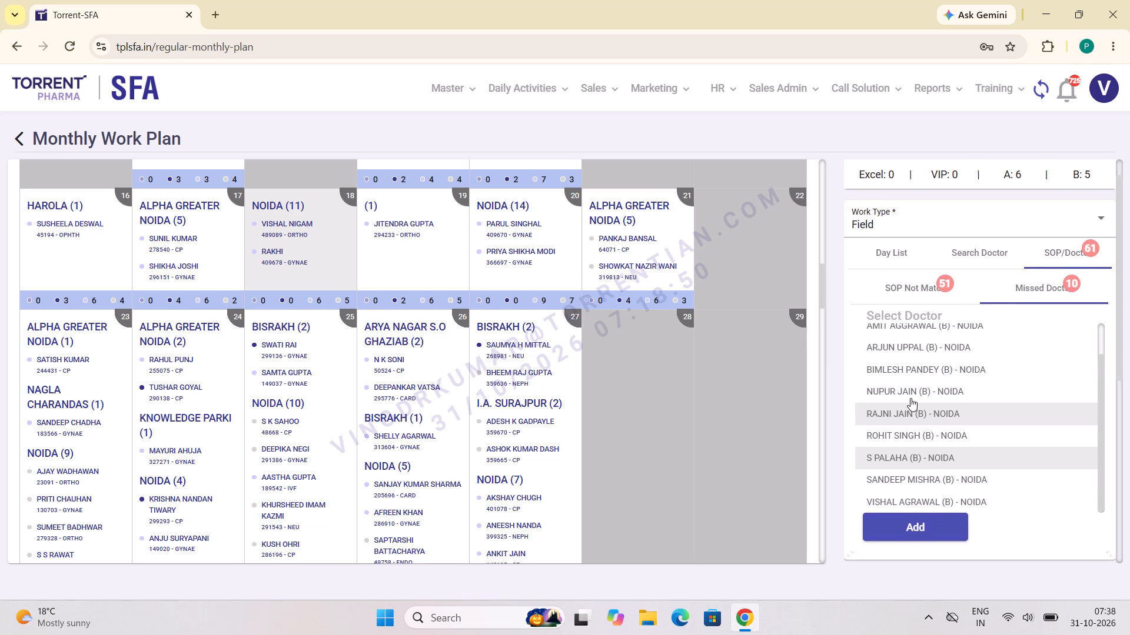
{"action": "key", "text": "Up"}
{"action": "key", "text": "Up"}
{"action": "key", "text": "Up"}
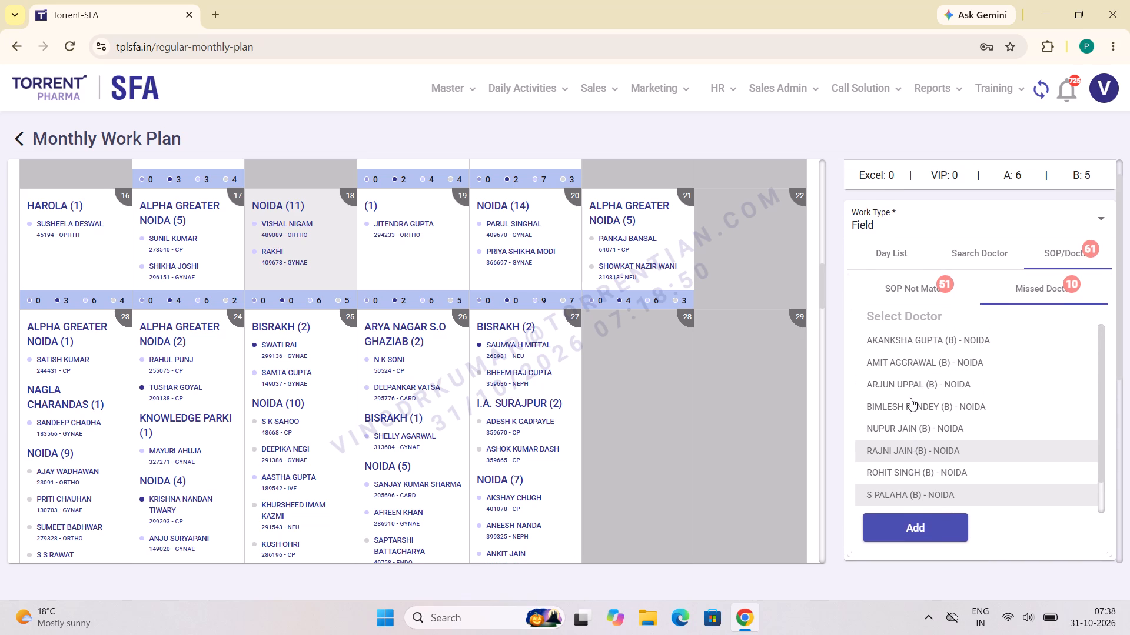
{"action": "left_click", "coordinate": [910, 538]}
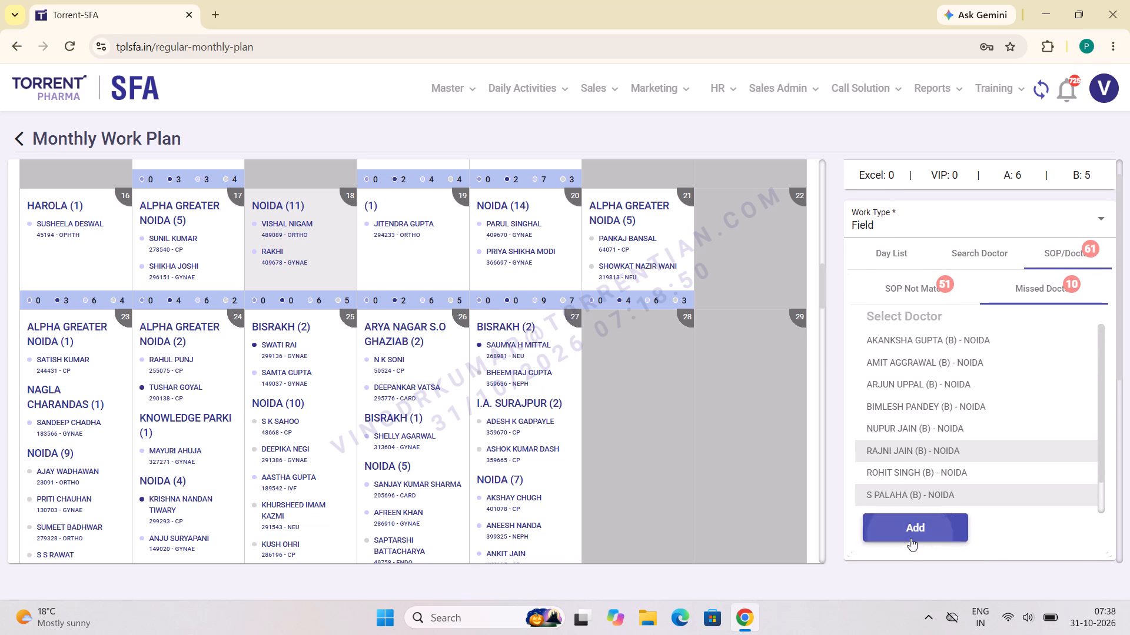
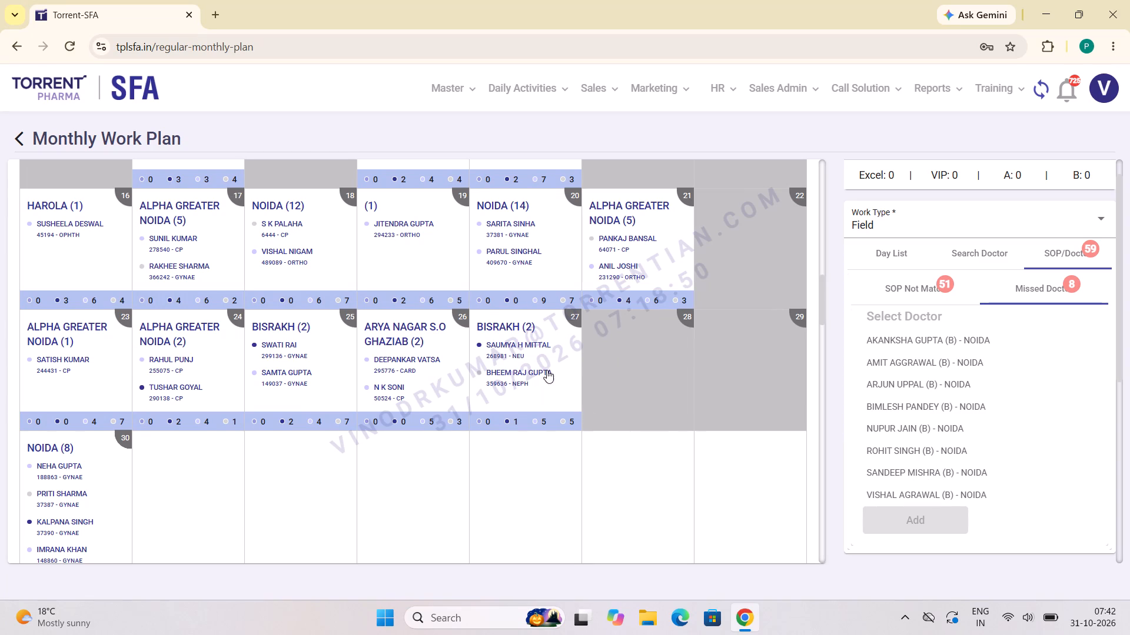
Open the 27/11/2026 field day and add the seventh class B Noida missed doctor to its plan.
{"action": "left_click", "coordinate": [540, 314]}
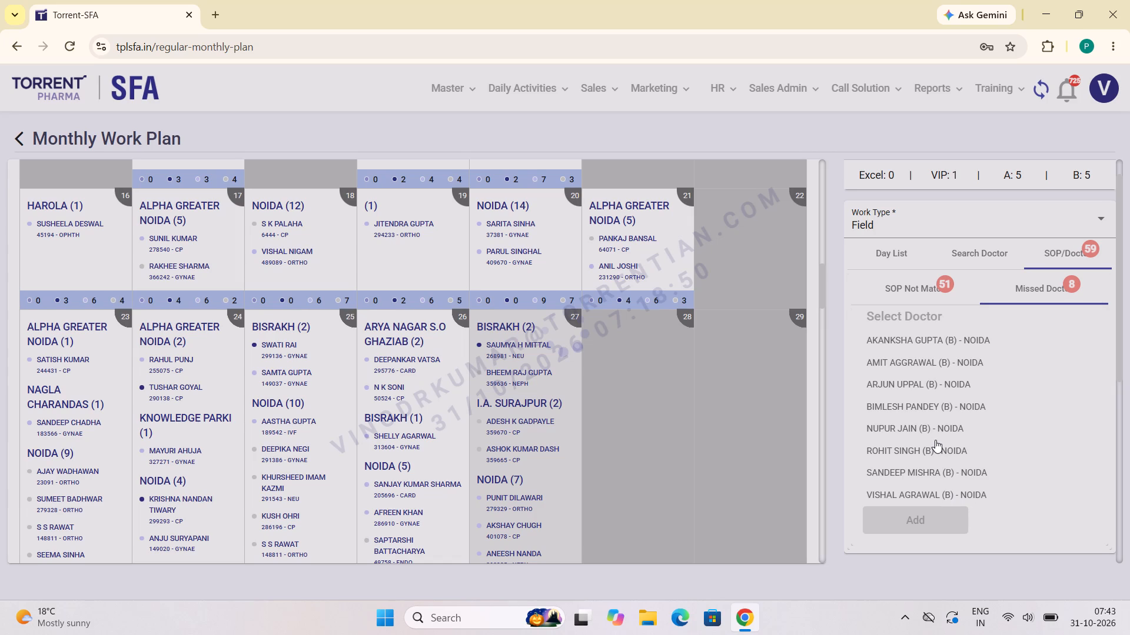
{"action": "left_click", "coordinate": [934, 471]}
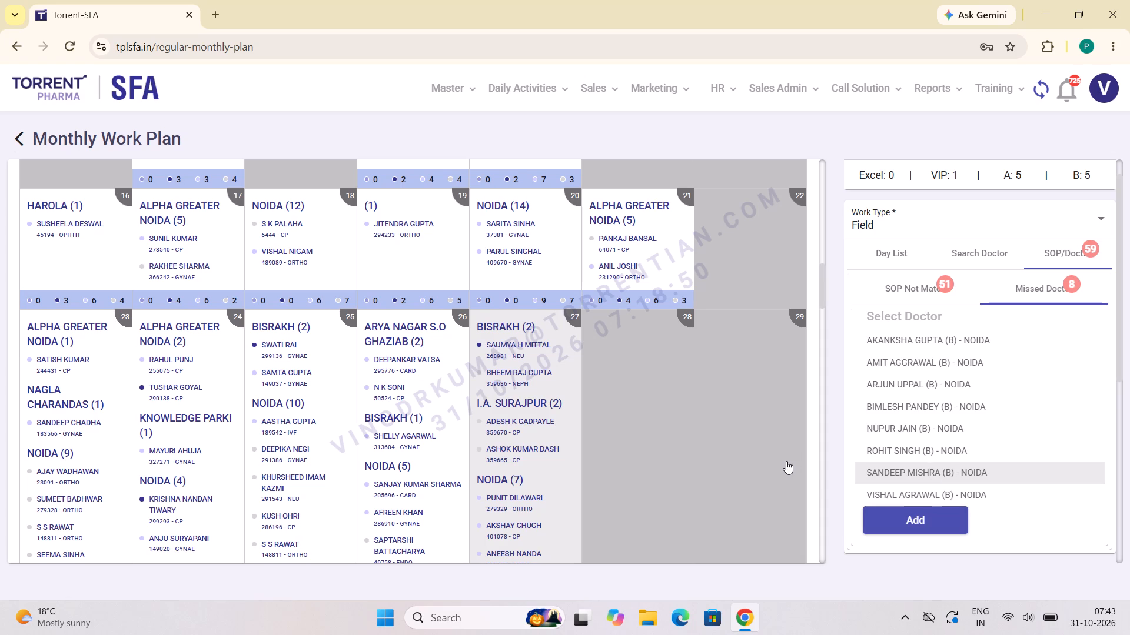
{"action": "left_click", "coordinate": [900, 523]}
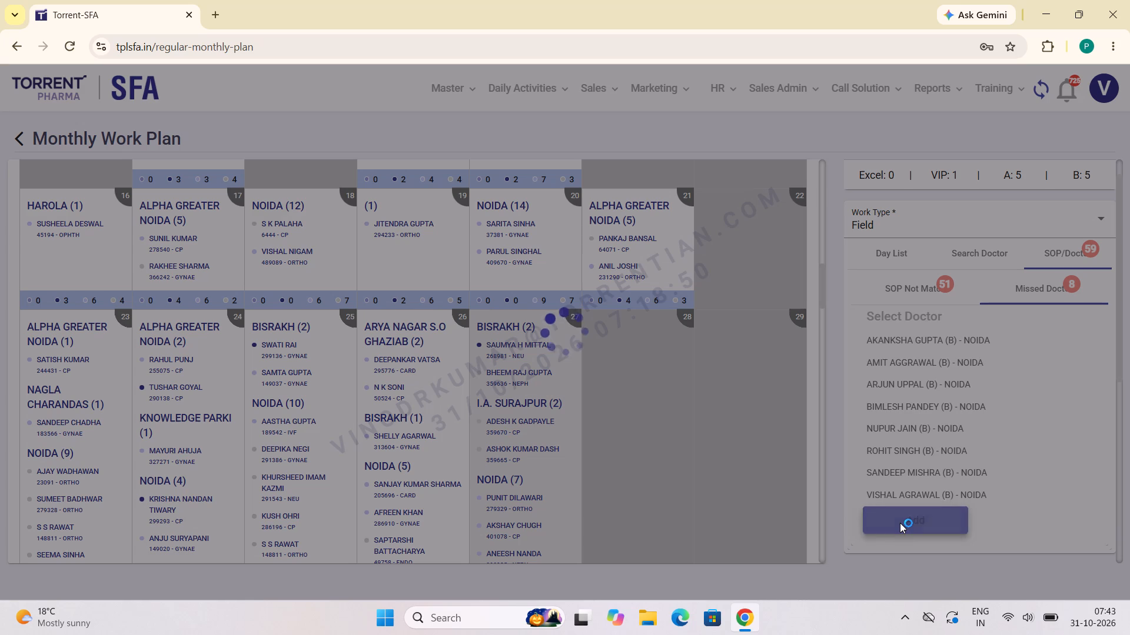
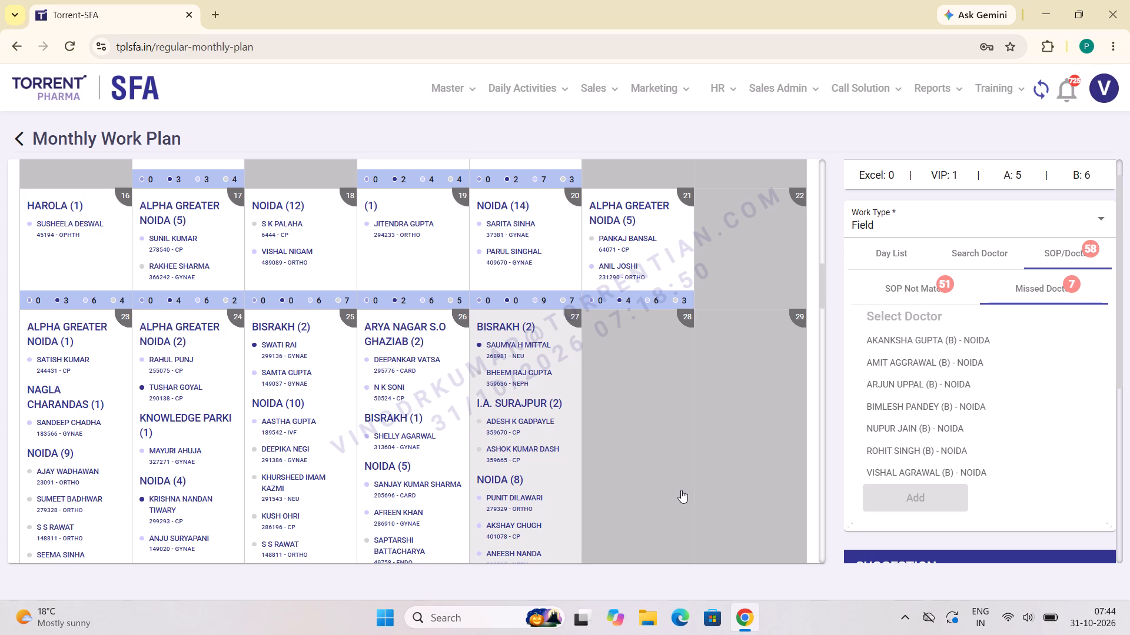
Add the class VIP Noida doctor marked 1/3 from the SOP Not Matched doctors to the 27/11/2026 field day plan.
{"action": "left_click", "coordinate": [822, 318]}
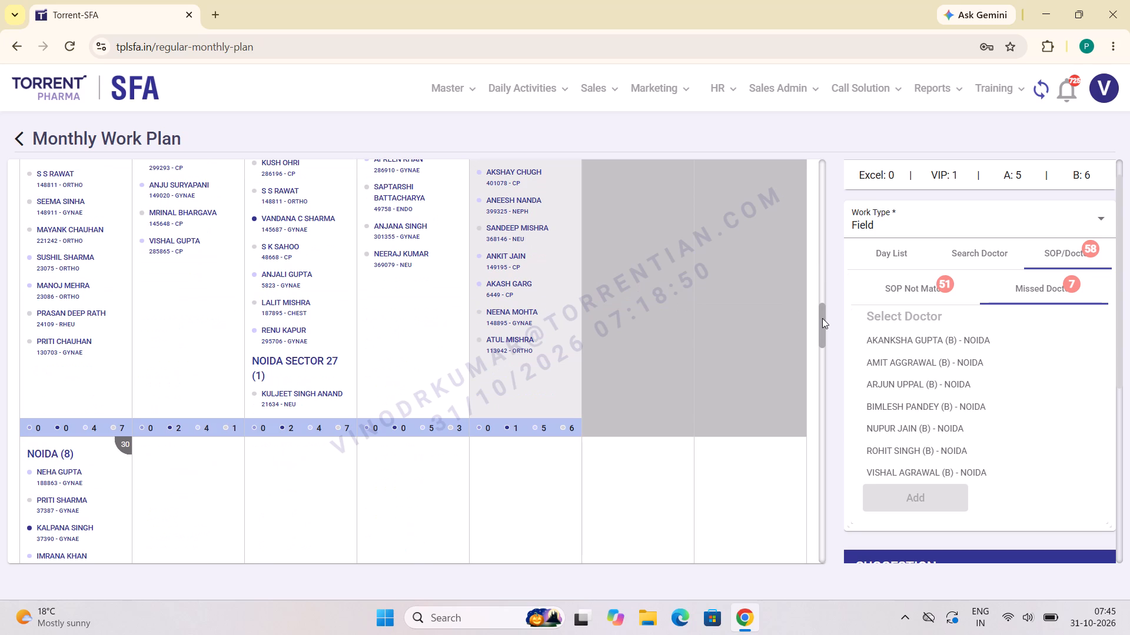
{"action": "left_click", "coordinate": [915, 290]}
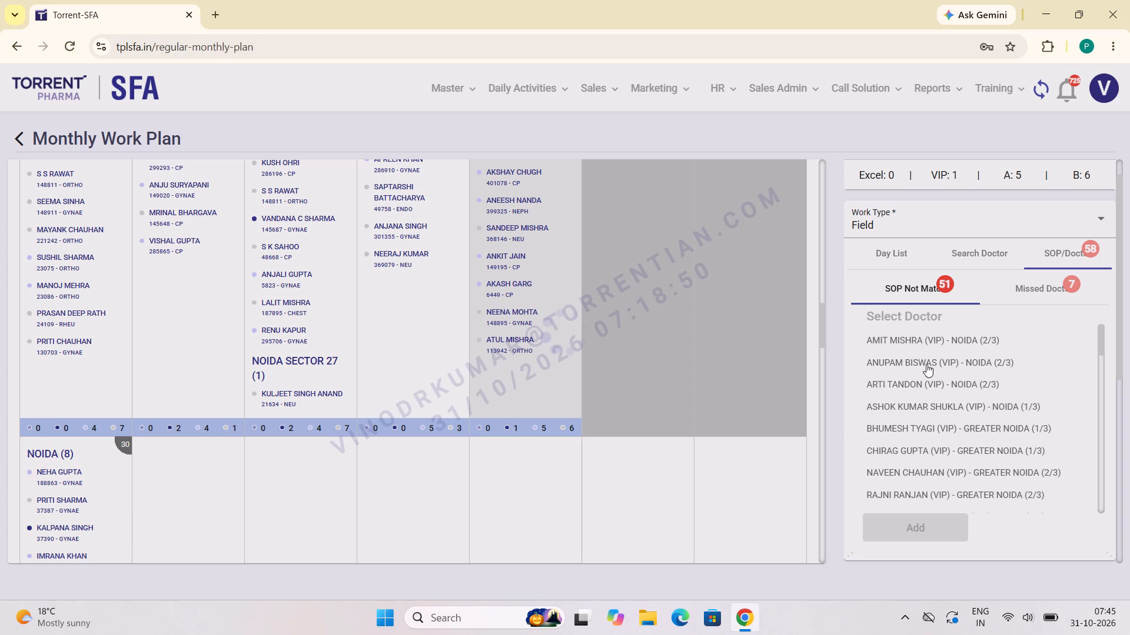
{"action": "left_click", "coordinate": [928, 402]}
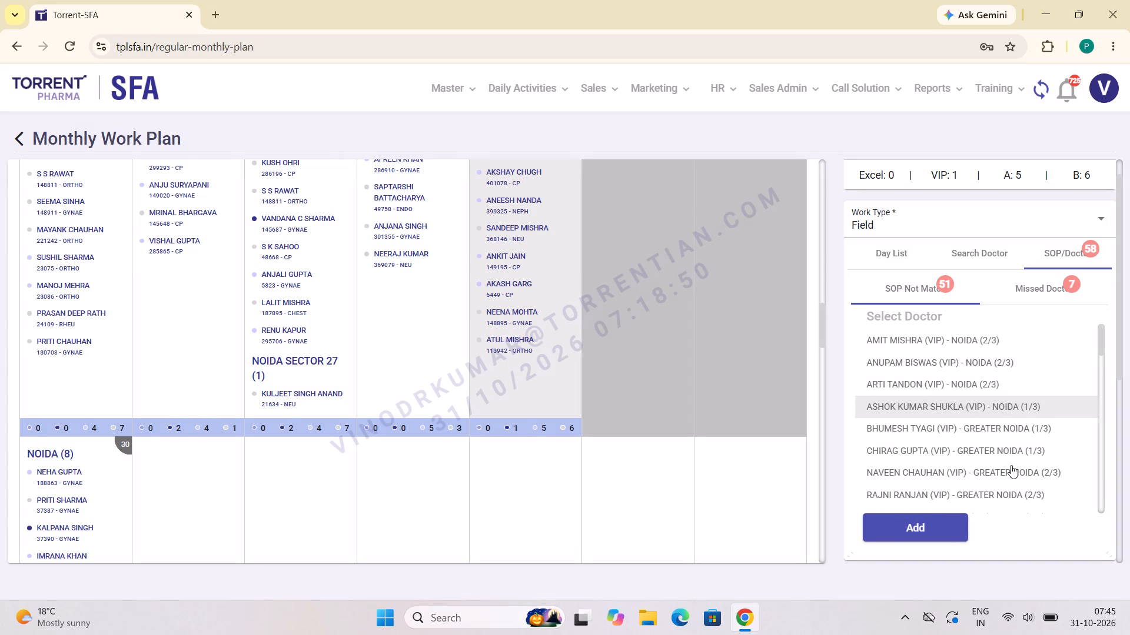
{"action": "key", "text": "Down"}
{"action": "key", "text": "Down"}
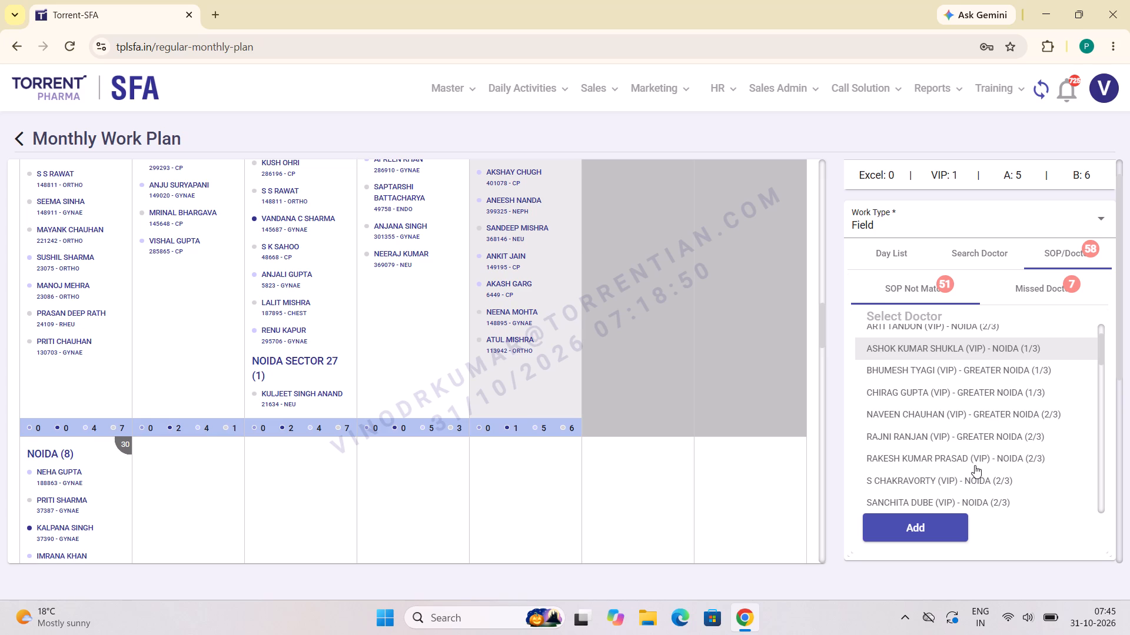
{"action": "key", "text": "Down"}
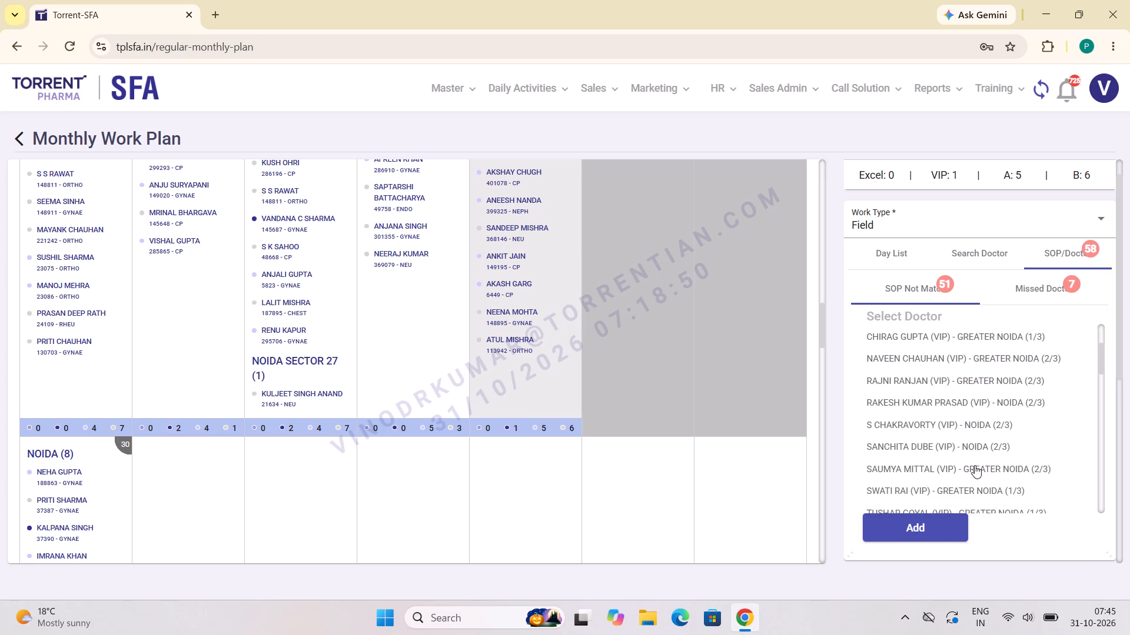
{"action": "key", "text": "Down"}
{"action": "key", "text": "Down"}
{"action": "key", "text": "Down"}
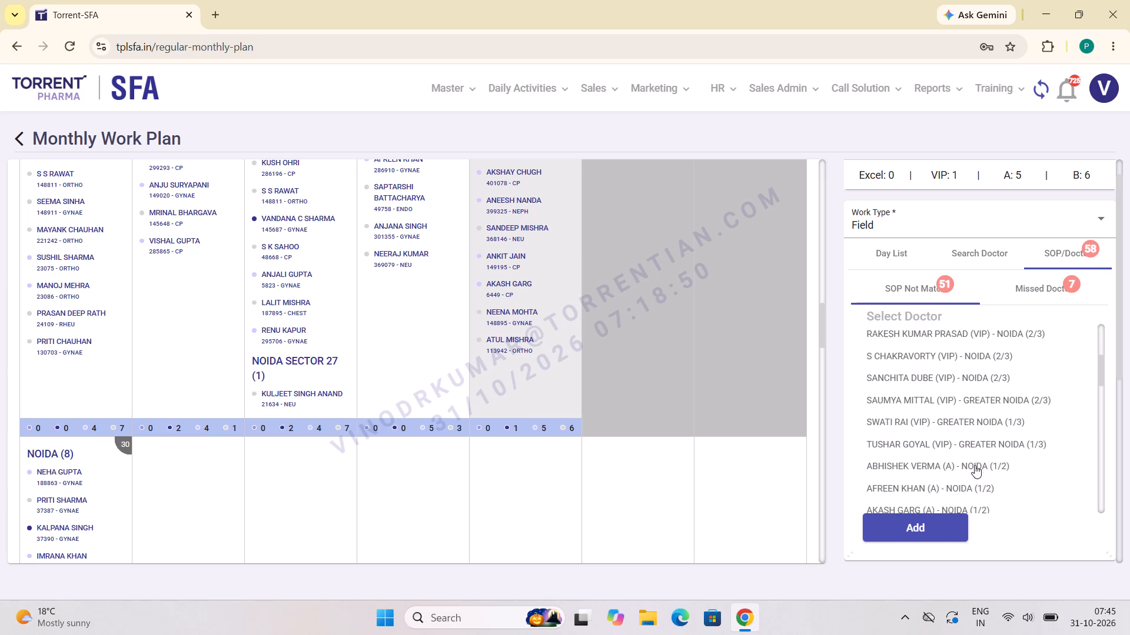
{"action": "key", "text": "Down"}
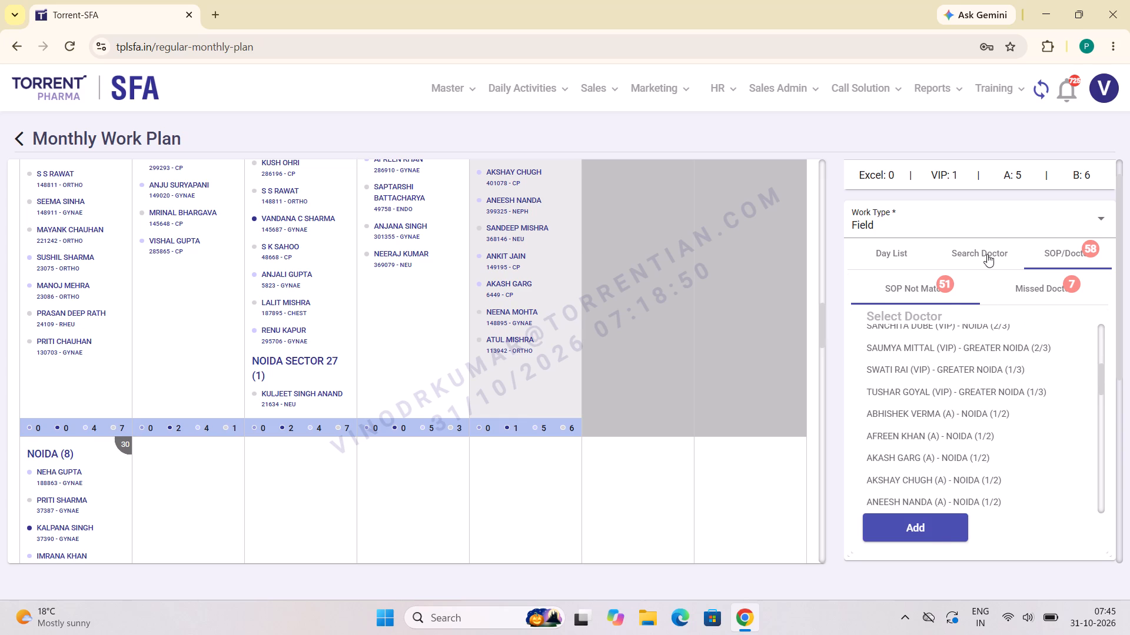
{"action": "left_click", "coordinate": [923, 528]}
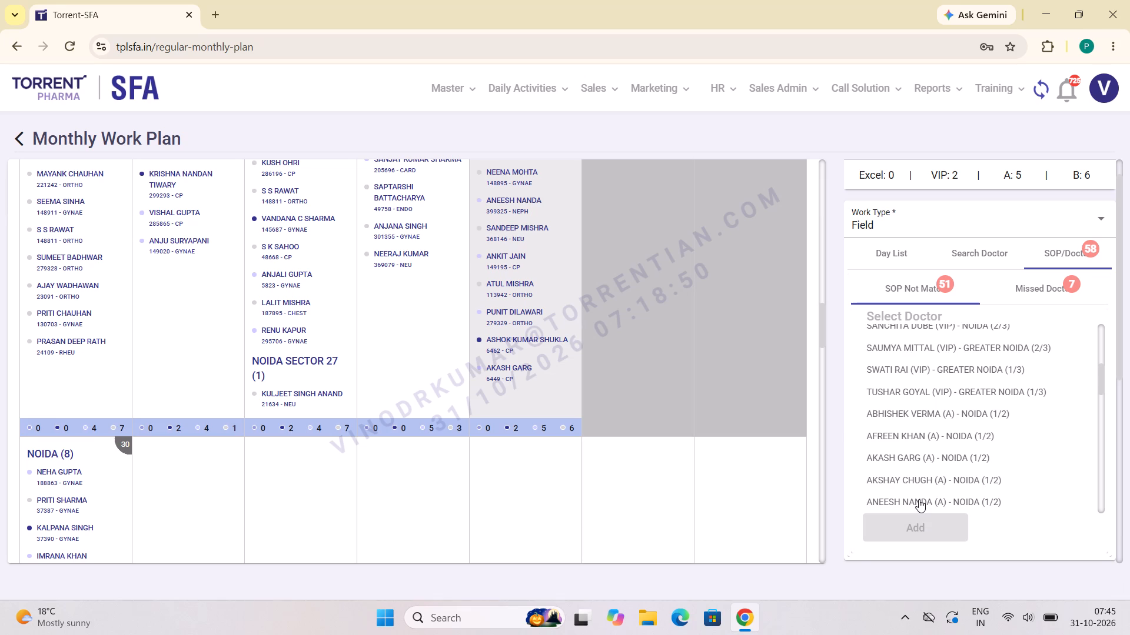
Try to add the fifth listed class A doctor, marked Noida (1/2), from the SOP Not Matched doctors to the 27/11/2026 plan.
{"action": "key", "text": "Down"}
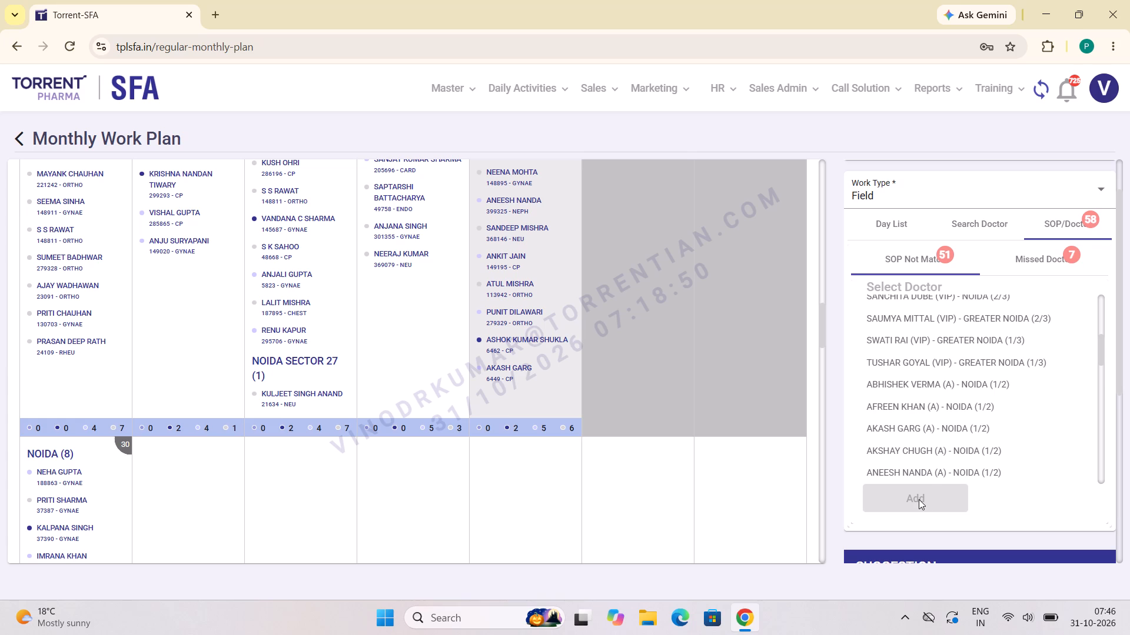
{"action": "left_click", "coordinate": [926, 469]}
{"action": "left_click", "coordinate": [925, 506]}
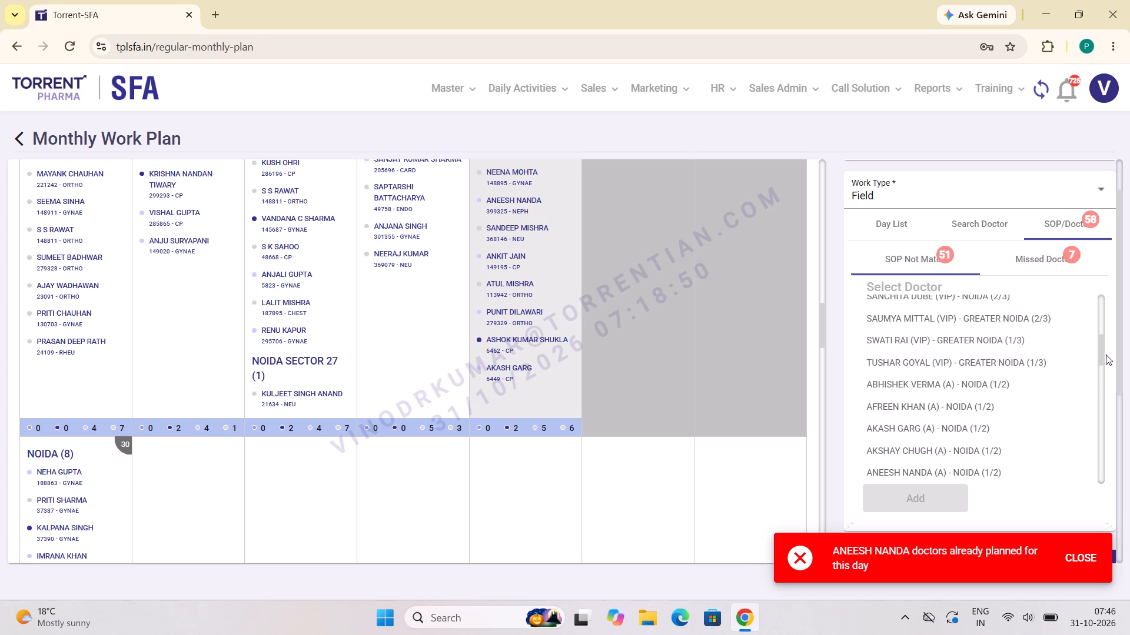
Look further through the class A doctors in the SOP Not Matched list for another candidate for the 27/11/2026 plan.
{"action": "left_click", "coordinate": [1102, 386]}
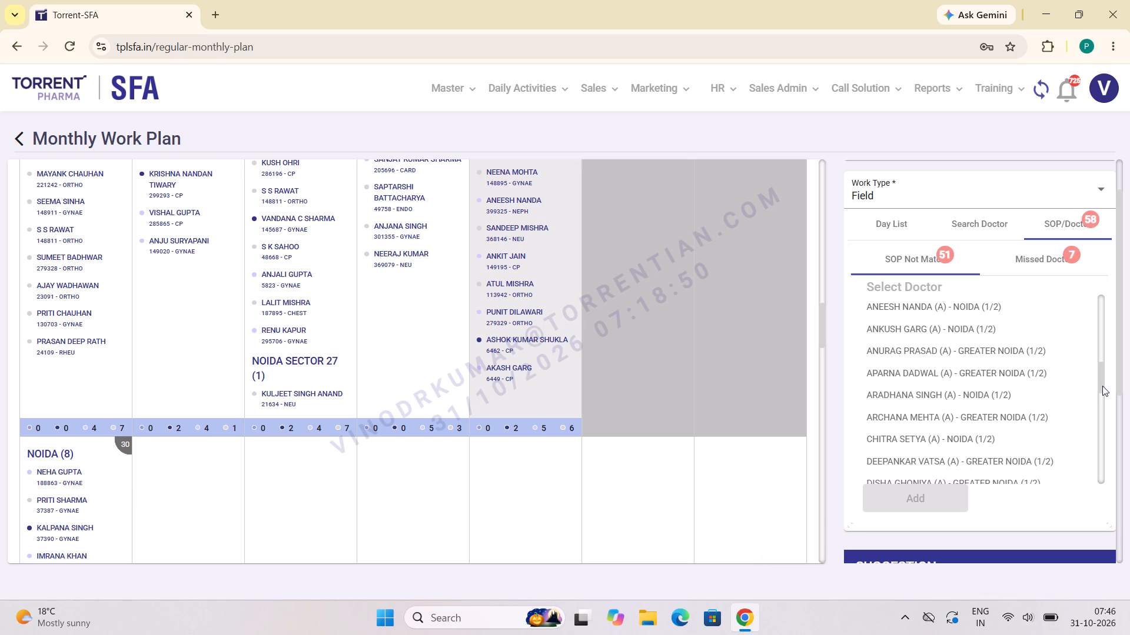
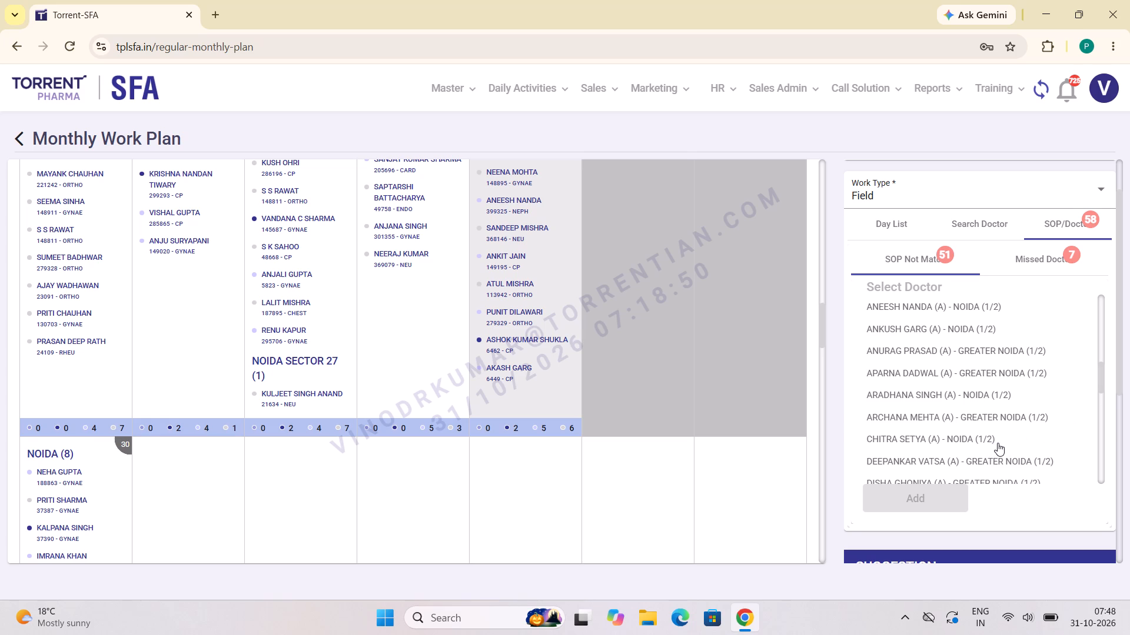
Continue through the class A doctors in the SOP Not Matched list to find another candidate for the 27/11/2026 field day plan.
{"action": "key", "text": "Down"}
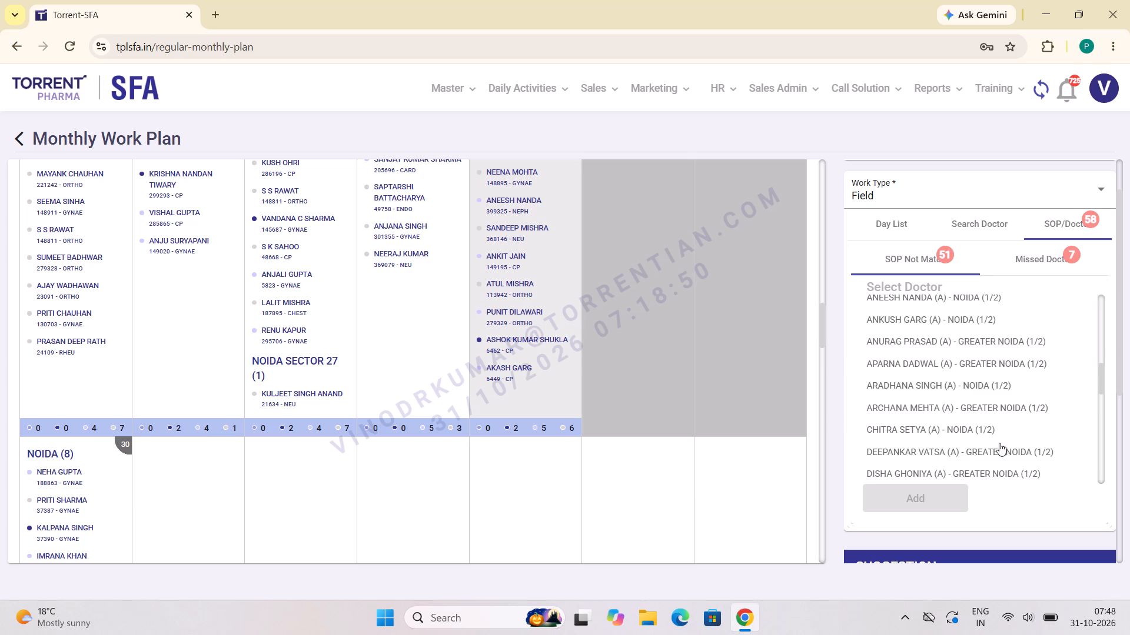
{"action": "key", "text": "Down"}
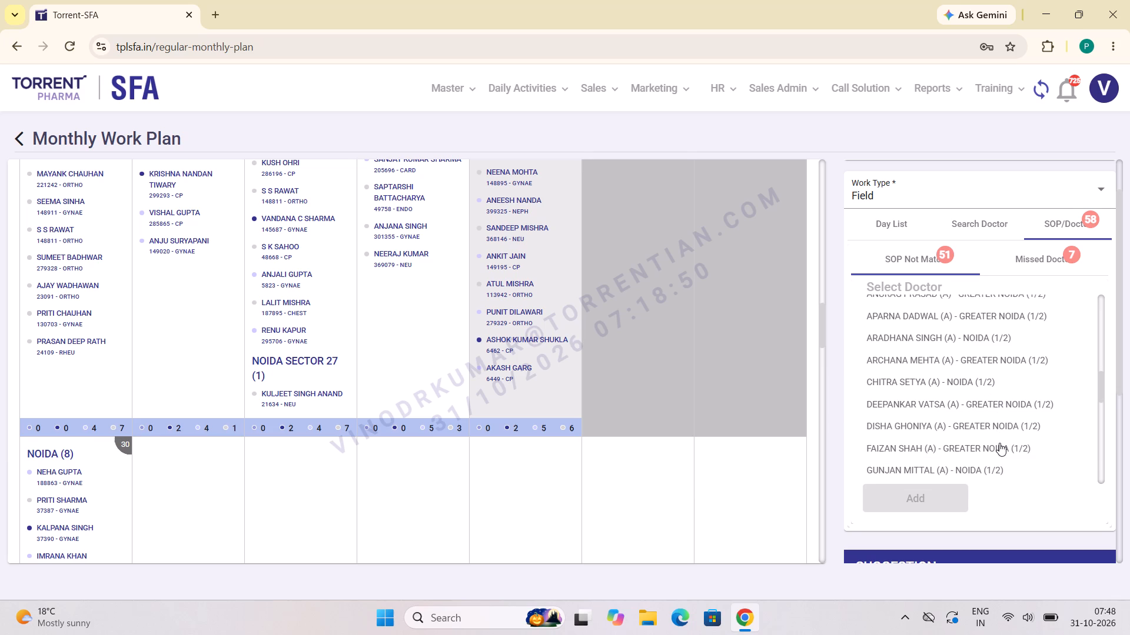
{"action": "key", "text": "Down"}
{"action": "key", "text": "Down"}
{"action": "key", "text": "Down"}
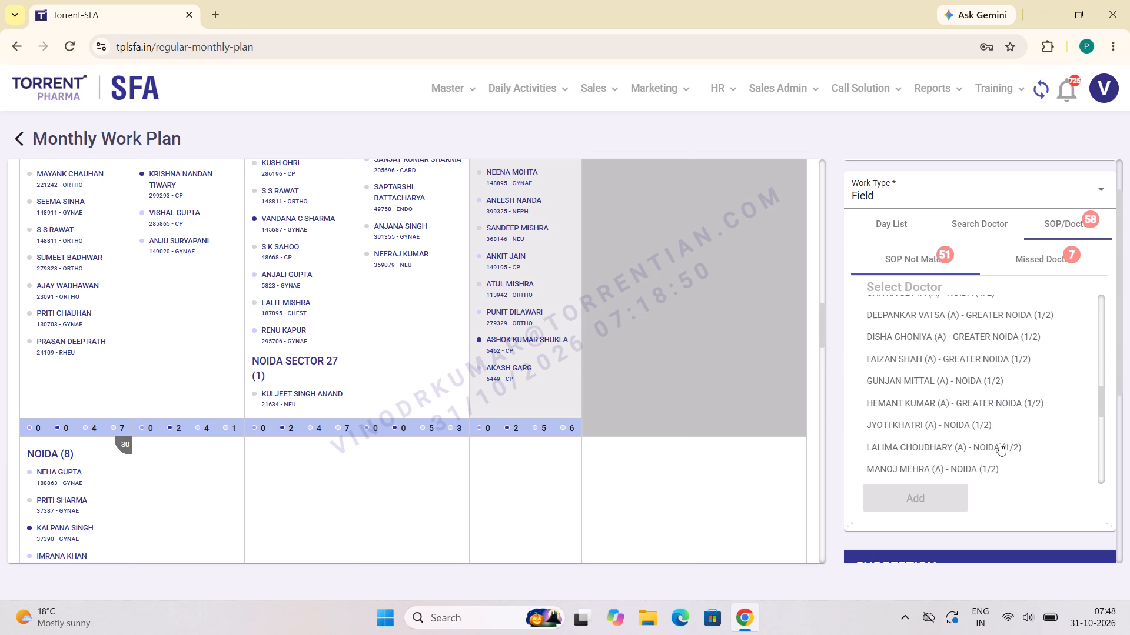
{"action": "key", "text": "Down"}
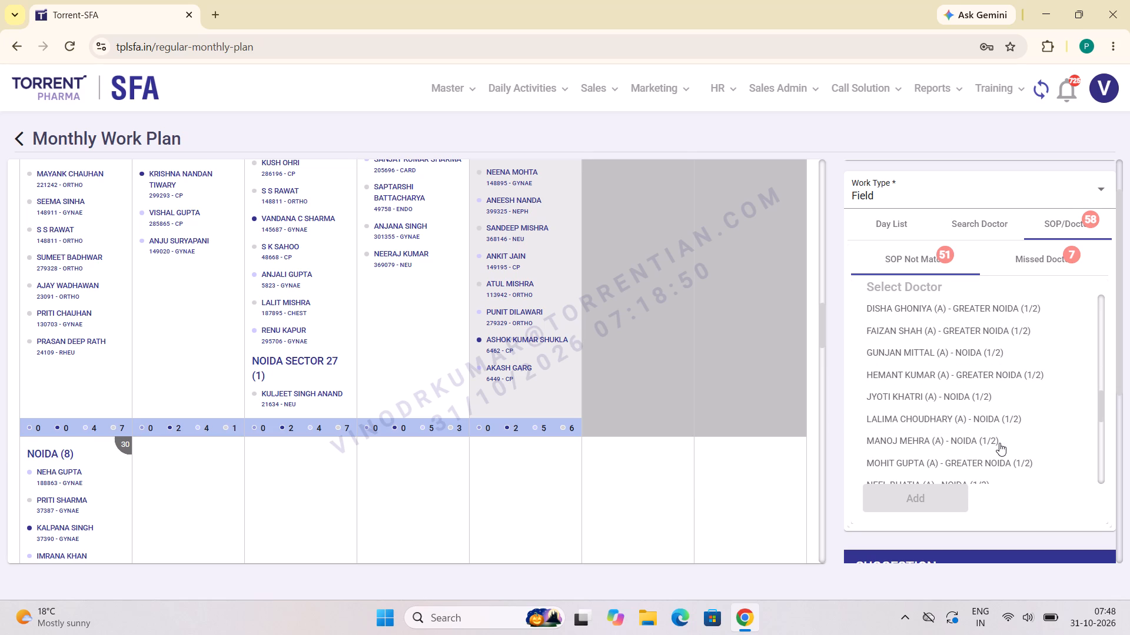
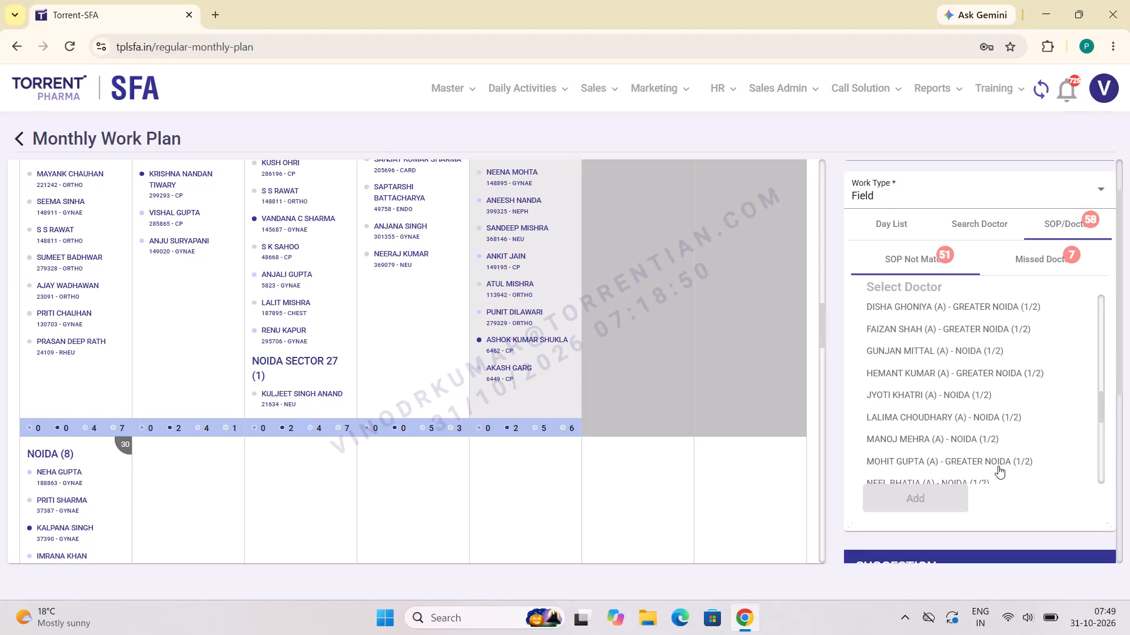
{"action": "key", "text": "Down"}
{"action": "key", "text": "Down"}
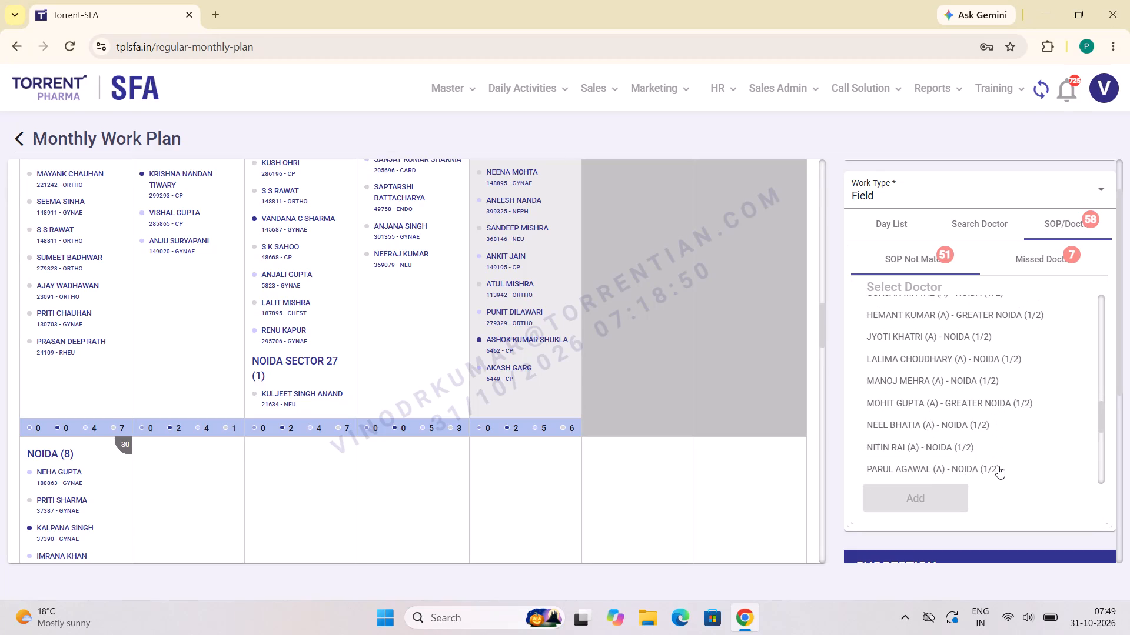
{"action": "key", "text": "Down"}
{"action": "key", "text": "Down"}
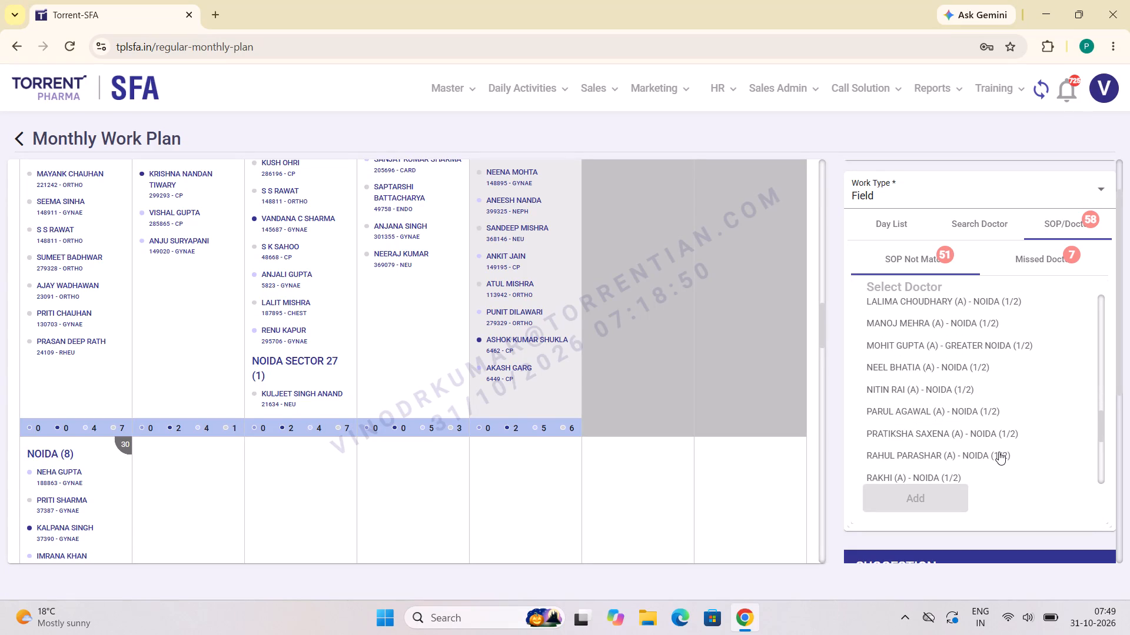
{"action": "left_click", "coordinate": [999, 452]}
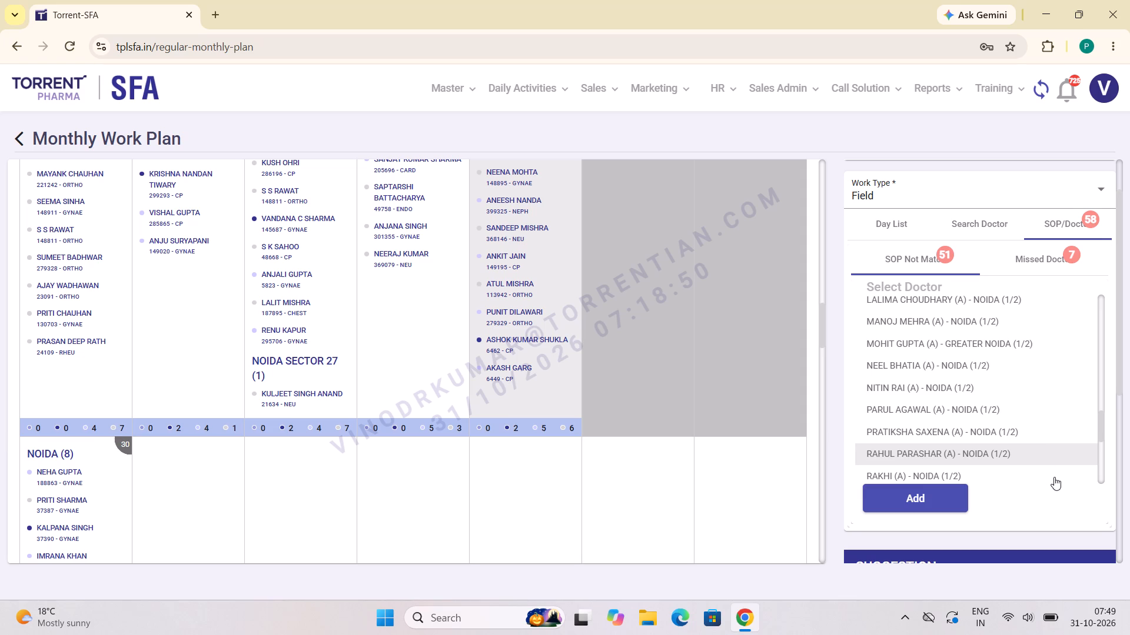
{"action": "key", "text": "Down"}
{"action": "key", "text": "Down"}
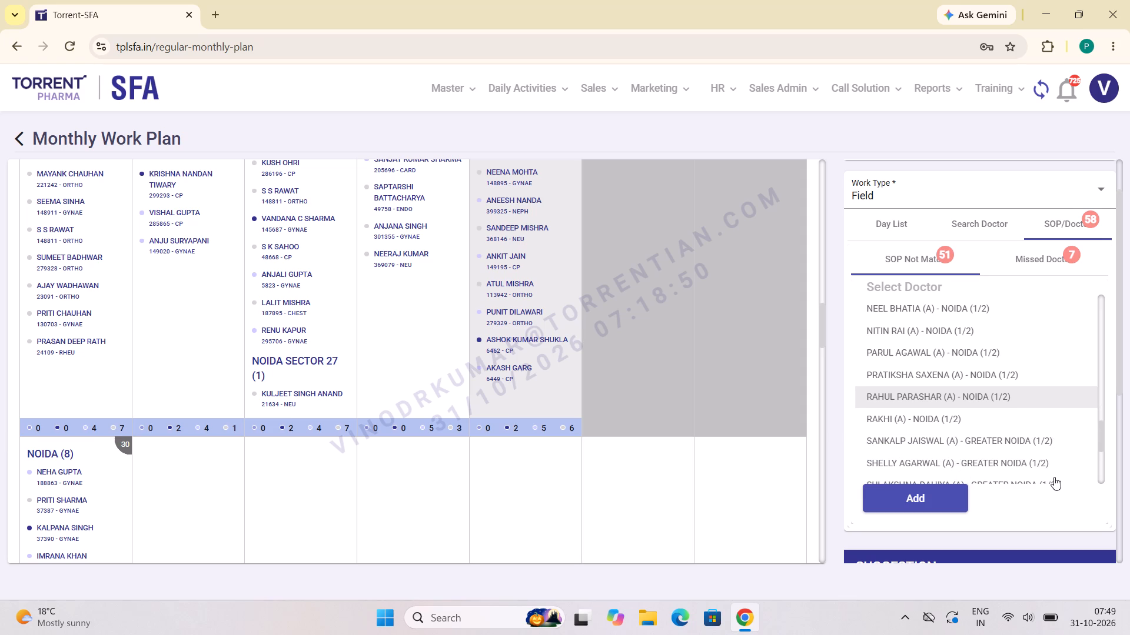
{"action": "key", "text": "Down"}
{"action": "key", "text": "Down"}
{"action": "key", "text": "Down"}
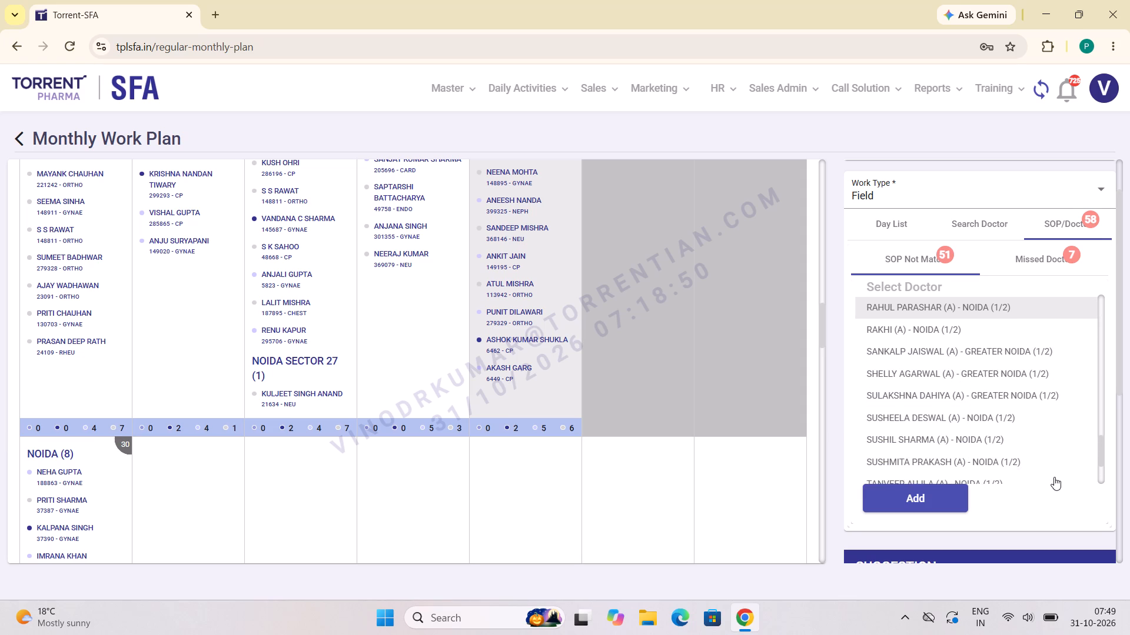
{"action": "key", "text": "Down"}
{"action": "key", "text": "Down"}
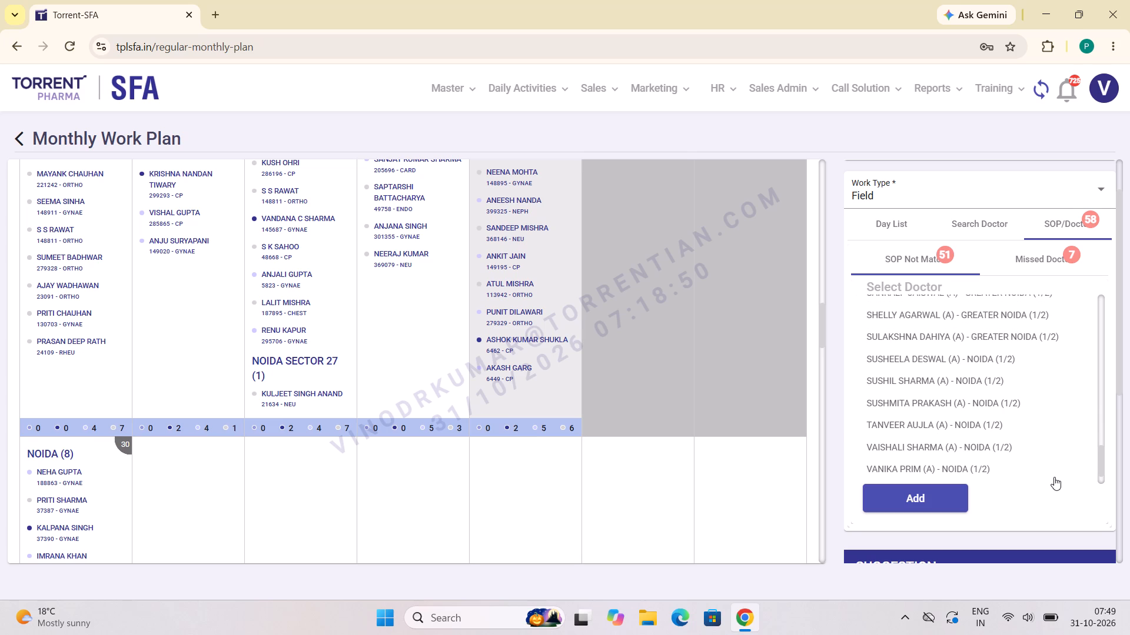
{"action": "key", "text": "Down"}
{"action": "key", "text": "Down"}
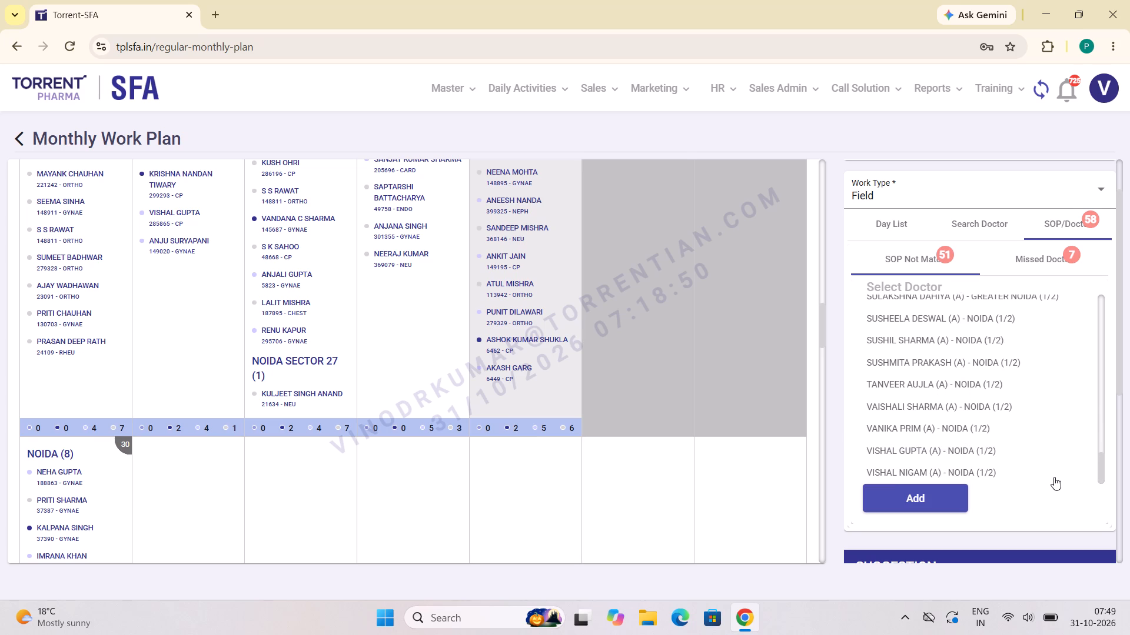
{"action": "key", "text": "Down"}
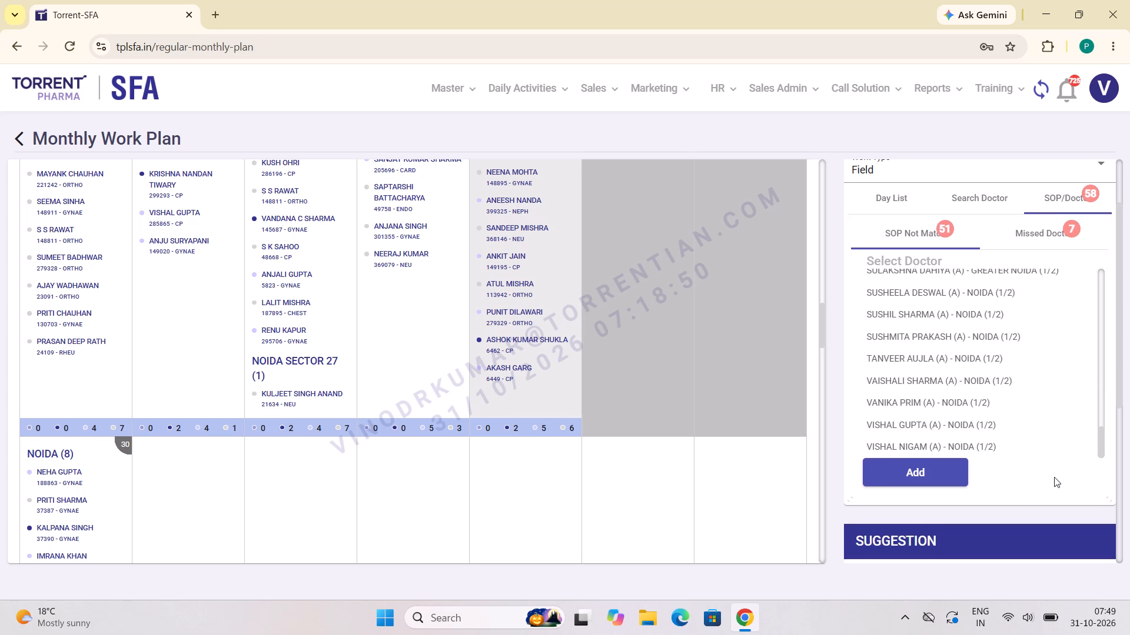
{"action": "left_click", "coordinate": [942, 473]}
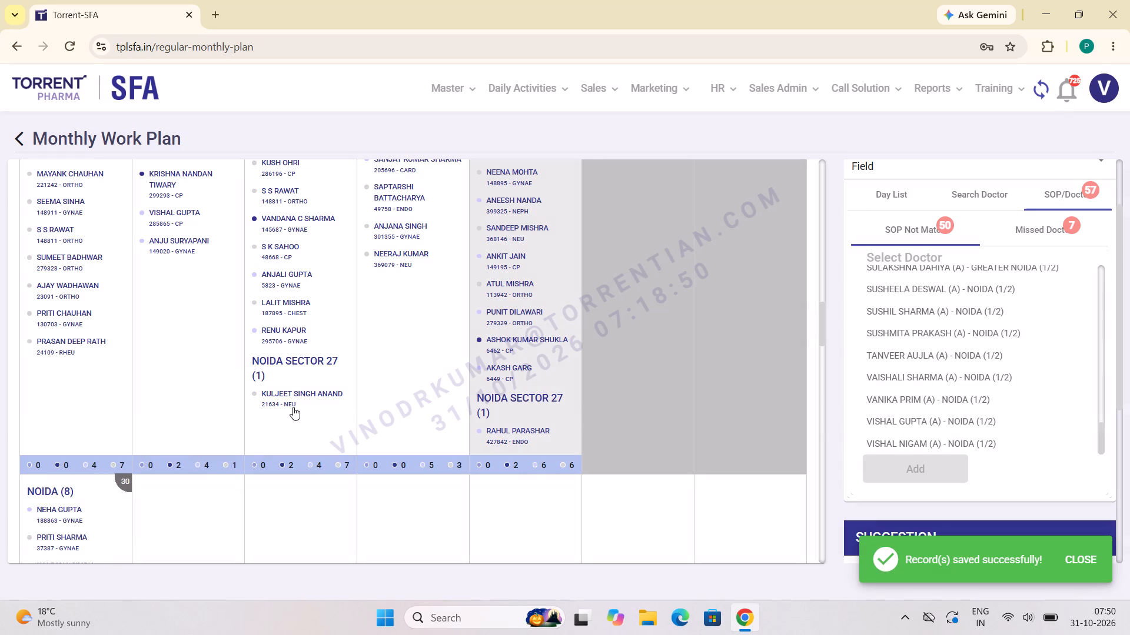
{"action": "left_click", "coordinate": [63, 410]}
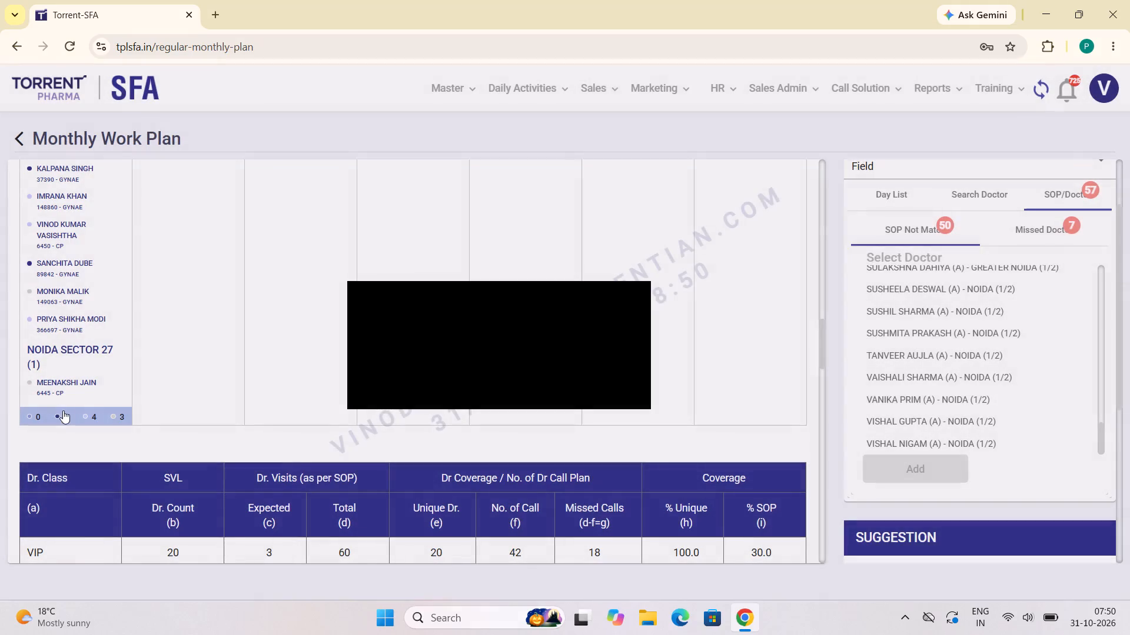
{"action": "key", "text": "Up"}
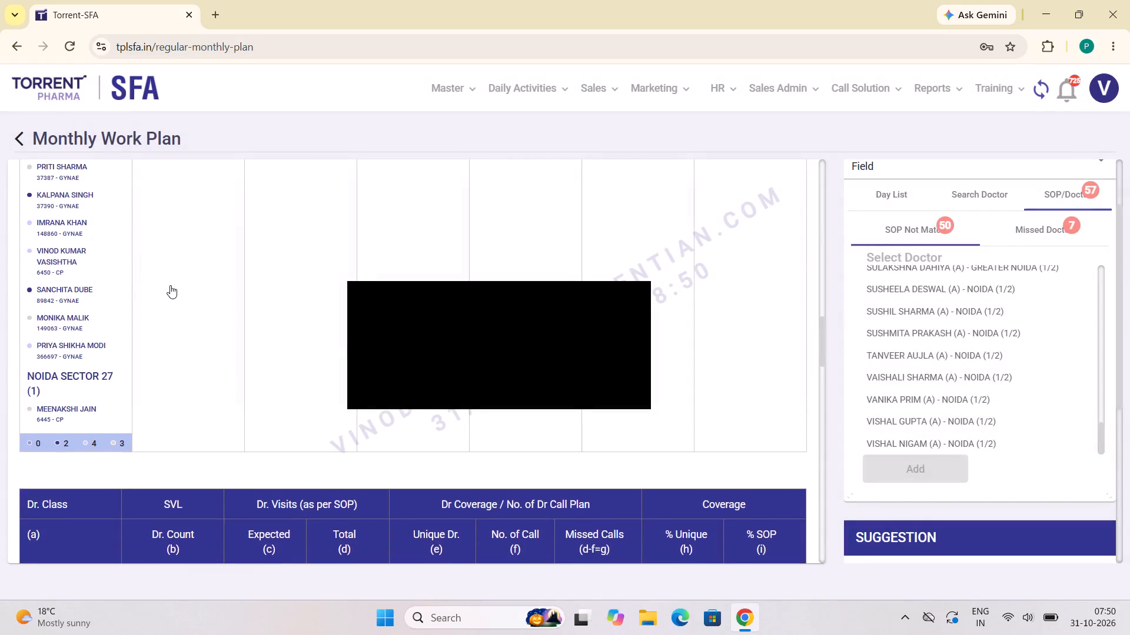
{"action": "key", "text": "Up"}
{"action": "key", "text": "Up"}
{"action": "key", "text": "Up"}
{"action": "key", "text": "Up"}
{"action": "key", "text": "Up"}
{"action": "key", "text": "Up"}
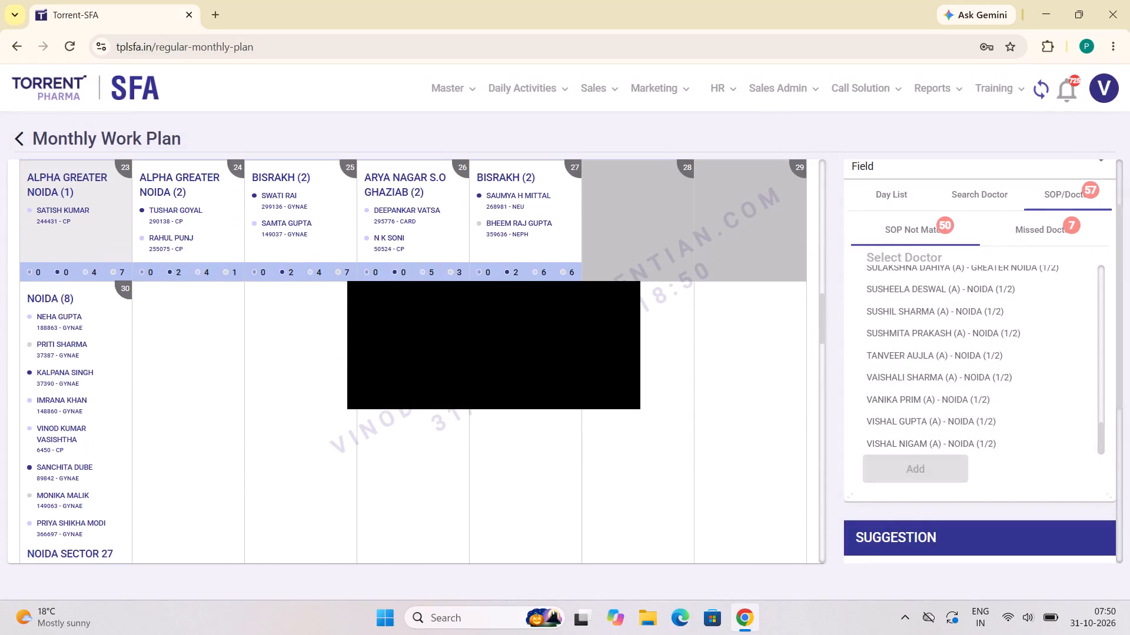
{"action": "left_click", "coordinate": [912, 229]}
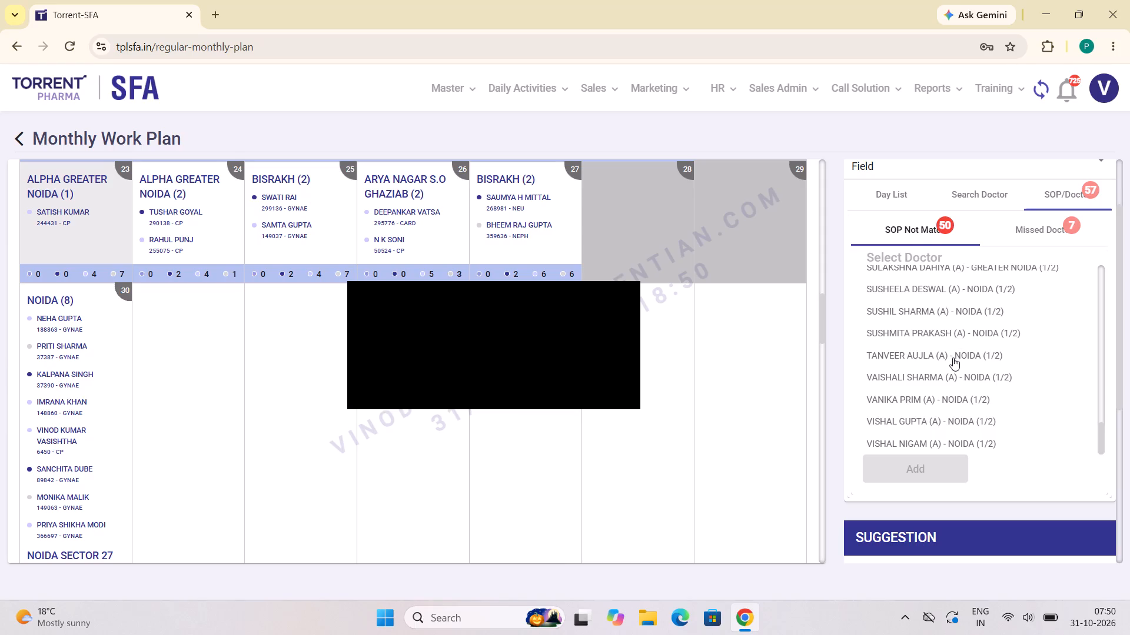
{"action": "left_click", "coordinate": [953, 357]}
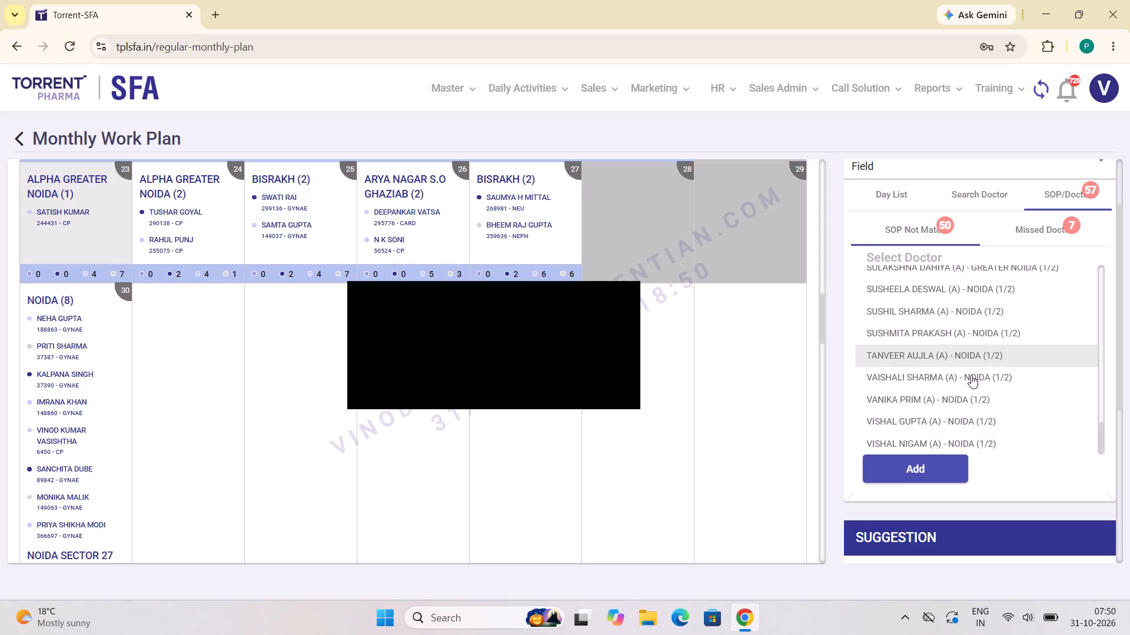
{"action": "left_click", "coordinate": [960, 325]}
{"action": "key", "text": "Down"}
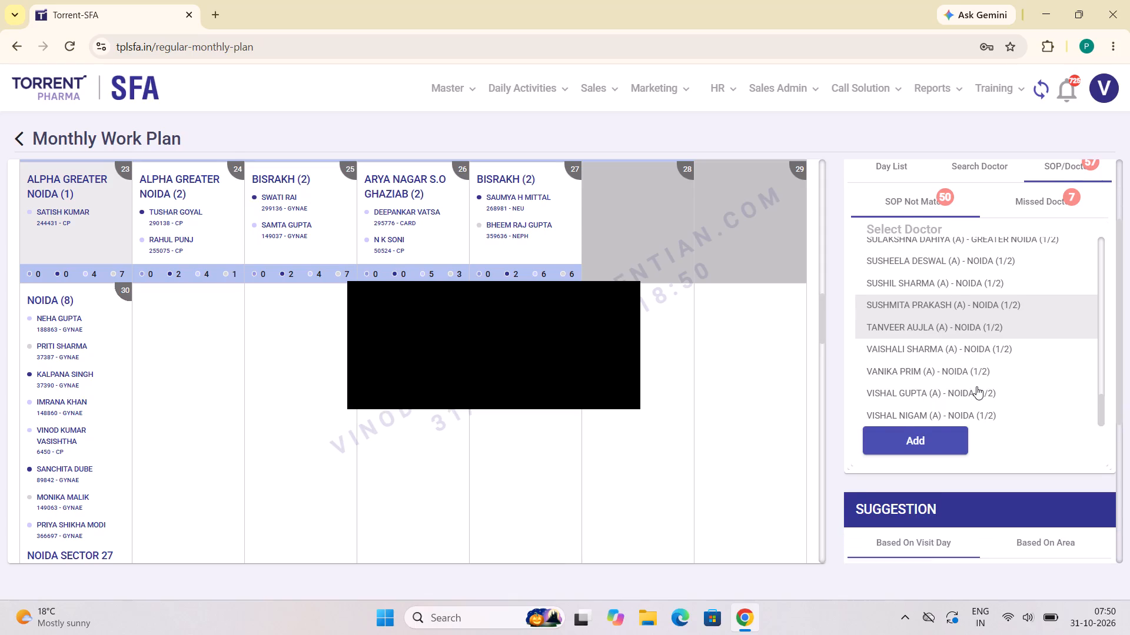
{"action": "key", "text": "Down"}
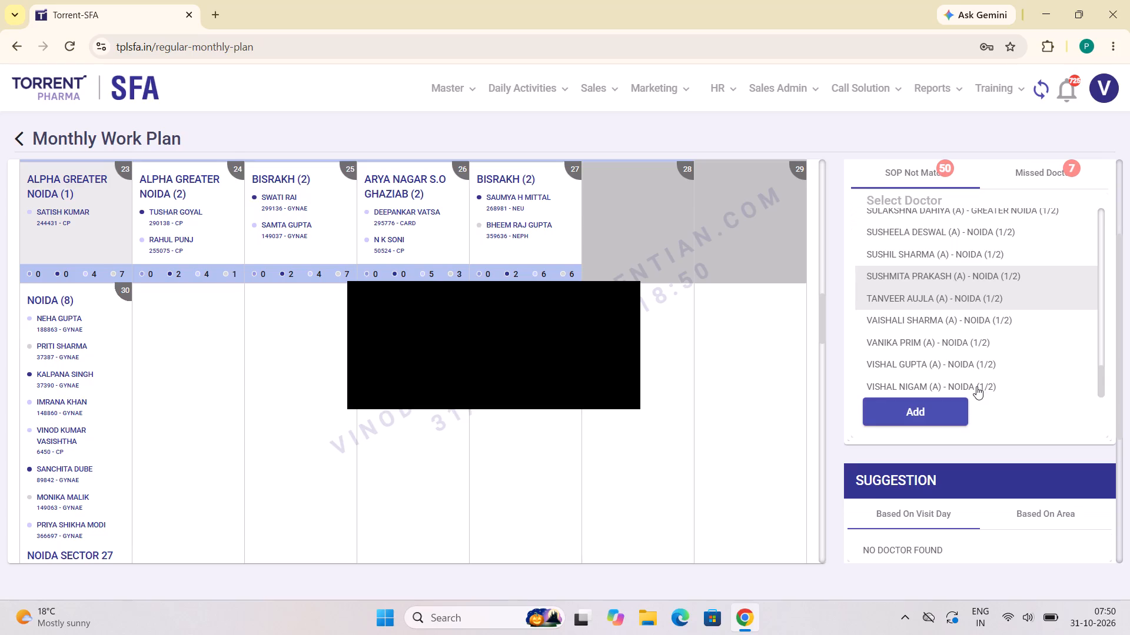
{"action": "key", "text": "Up"}
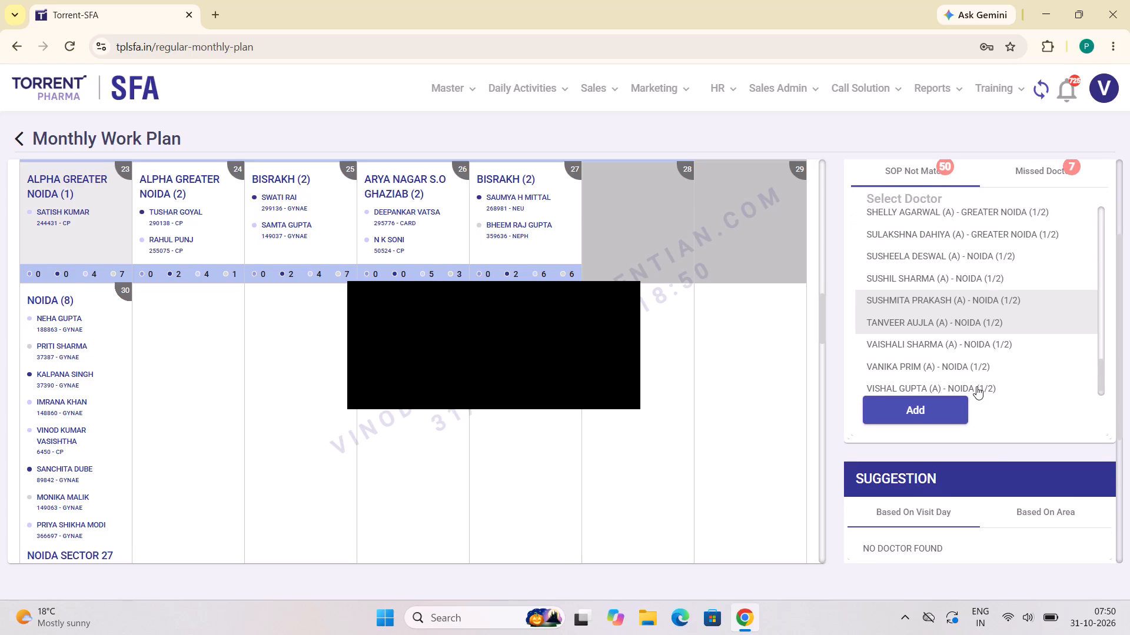
{"action": "key", "text": "Up"}
{"action": "key", "text": "Up"}
{"action": "key", "text": "Up"}
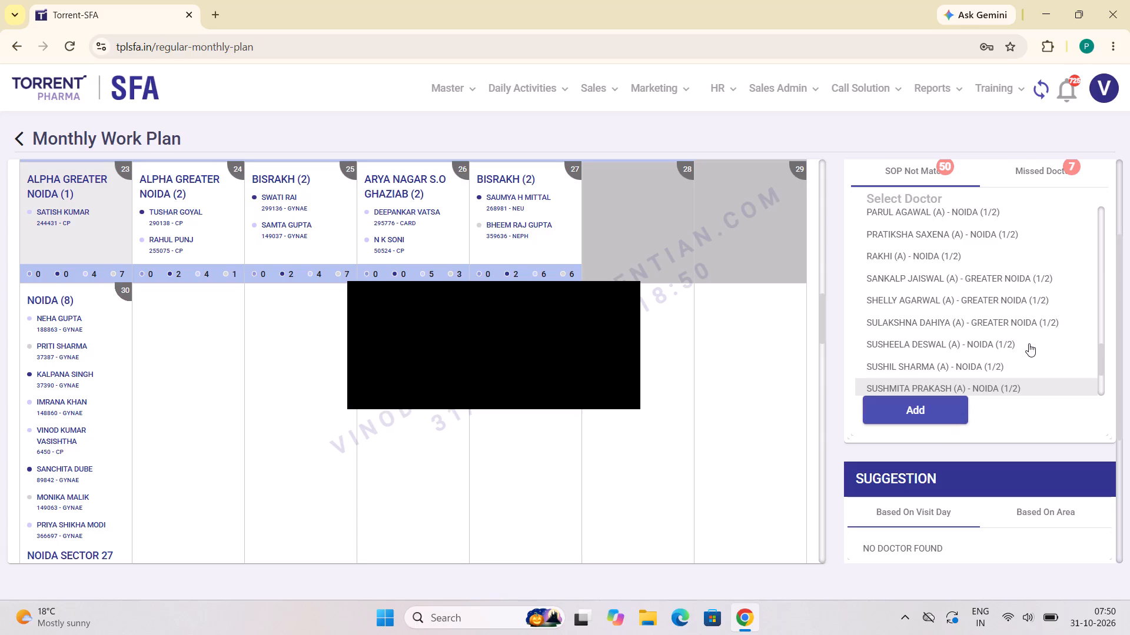
{"action": "key", "text": "Down"}
{"action": "key", "text": "Down"}
{"action": "key", "text": "Down"}
{"action": "key", "text": "Down"}
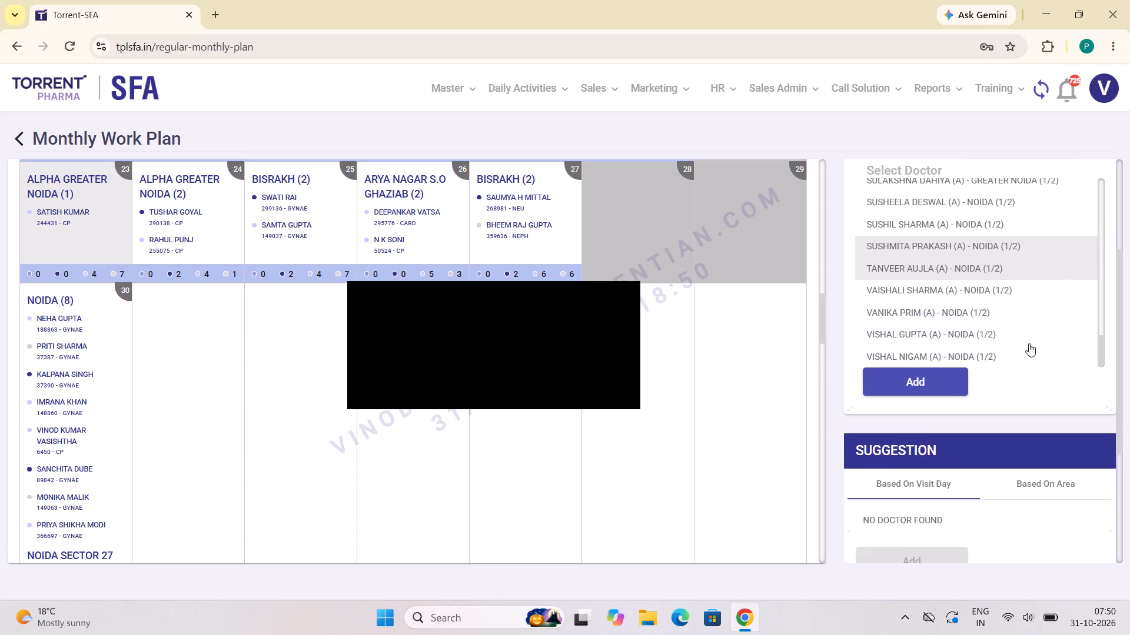
{"action": "key", "text": "Down"}
{"action": "left_click", "coordinate": [936, 326]}
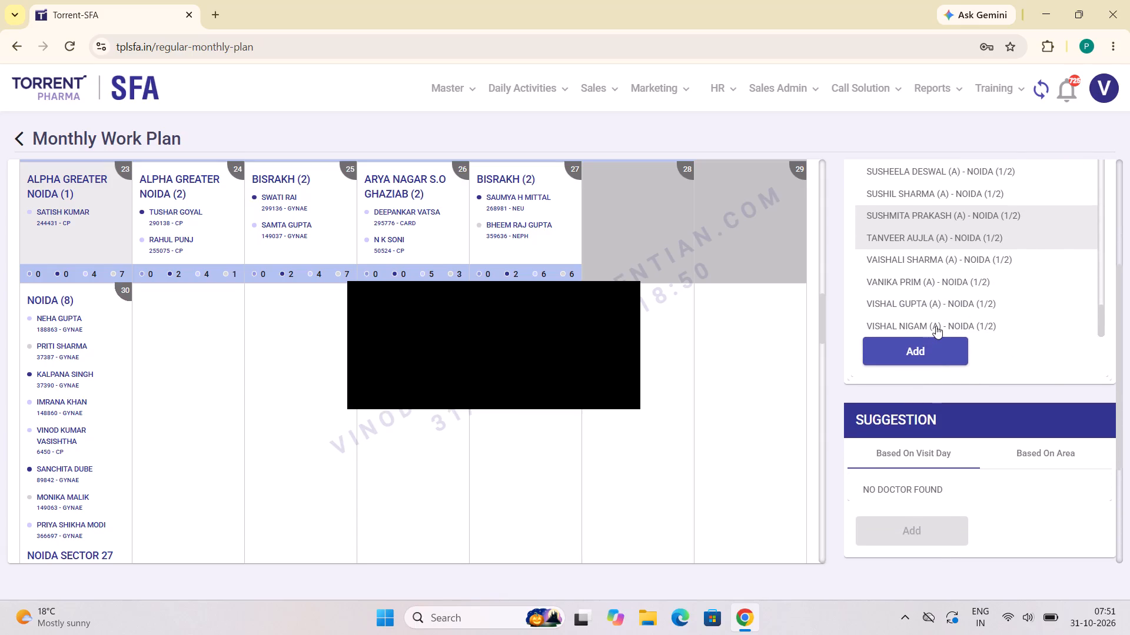
{"action": "left_click", "coordinate": [914, 355]}
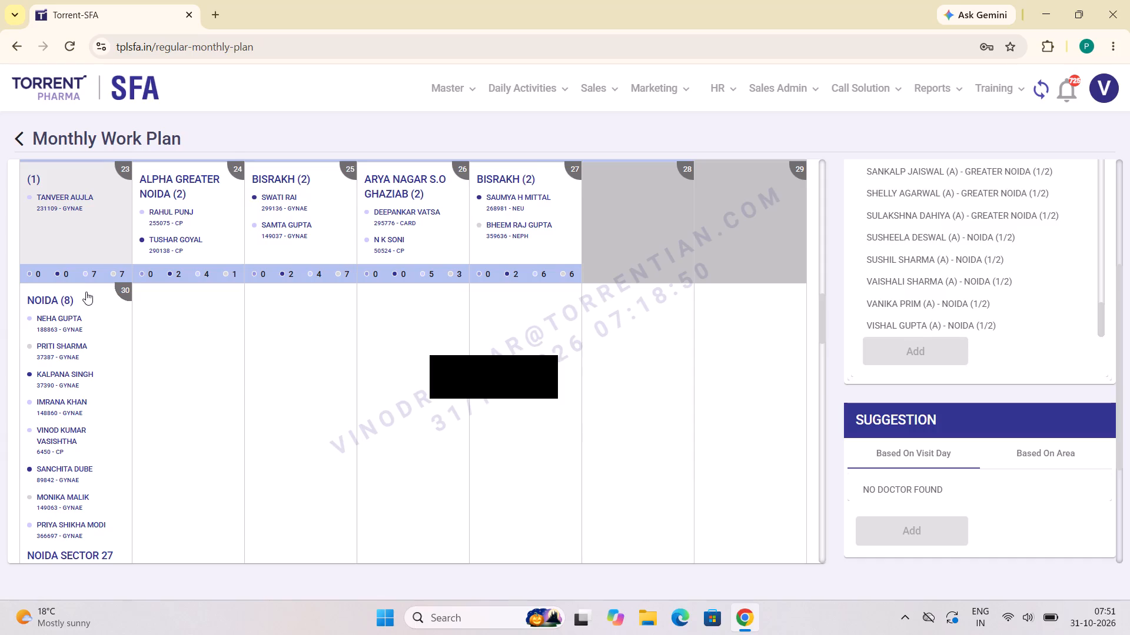
{"action": "key", "text": "Down"}
{"action": "key", "text": "Down"}
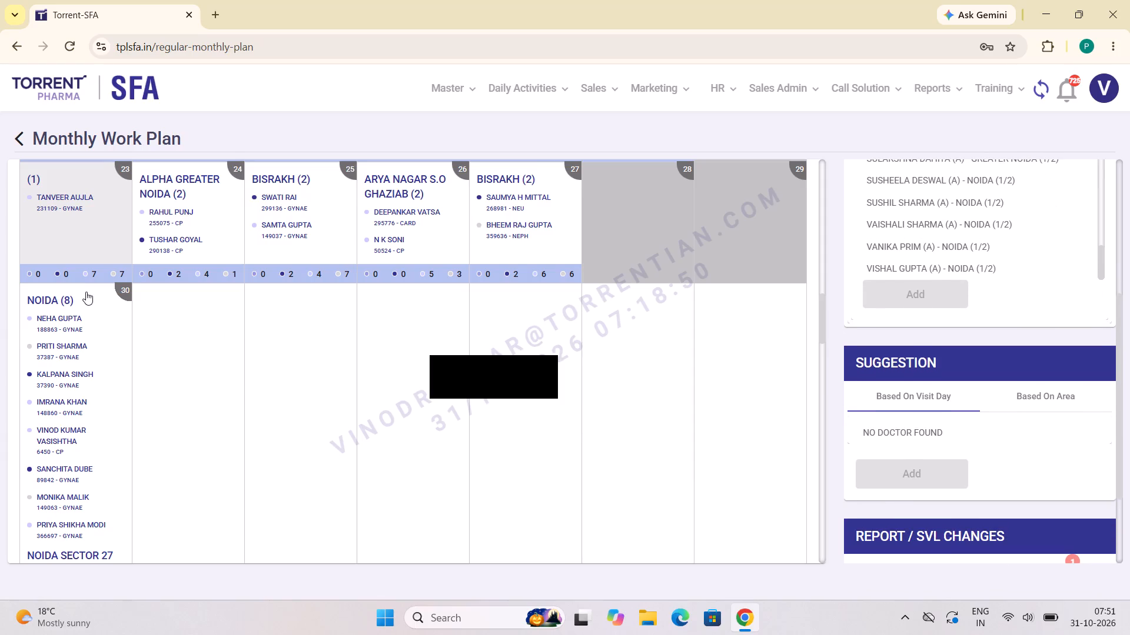
{"action": "left_click", "coordinate": [86, 292]}
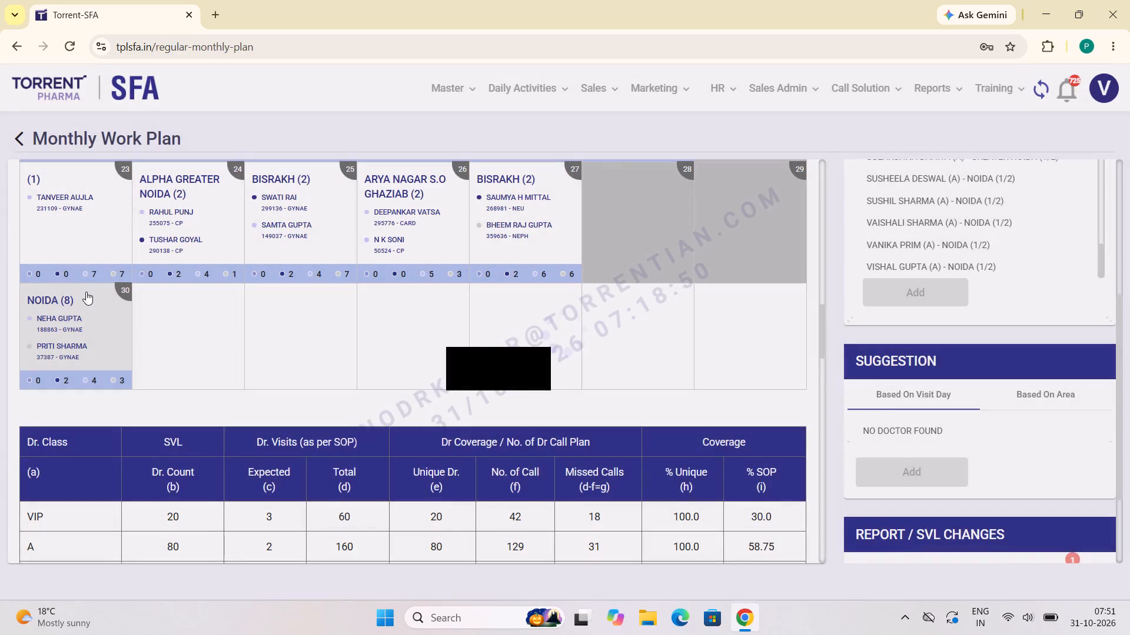
{"action": "left_click", "coordinate": [86, 292]}
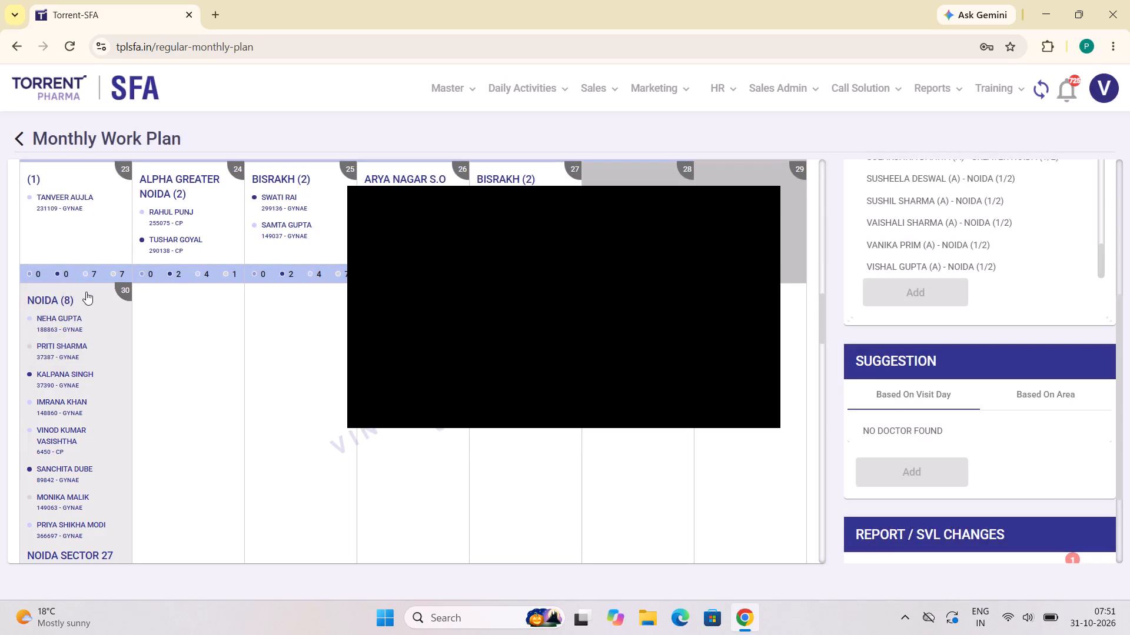
{"action": "key", "text": "Down"}
{"action": "key", "text": "Down"}
{"action": "key", "text": "Down"}
{"action": "key", "text": "Down"}
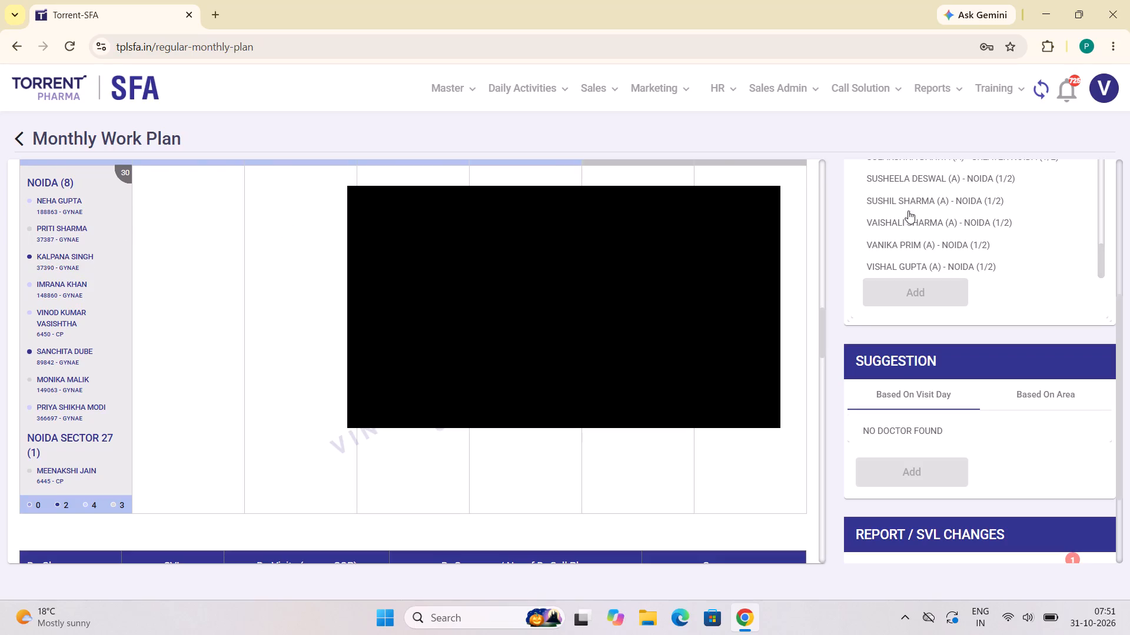
{"action": "left_click", "coordinate": [989, 222]}
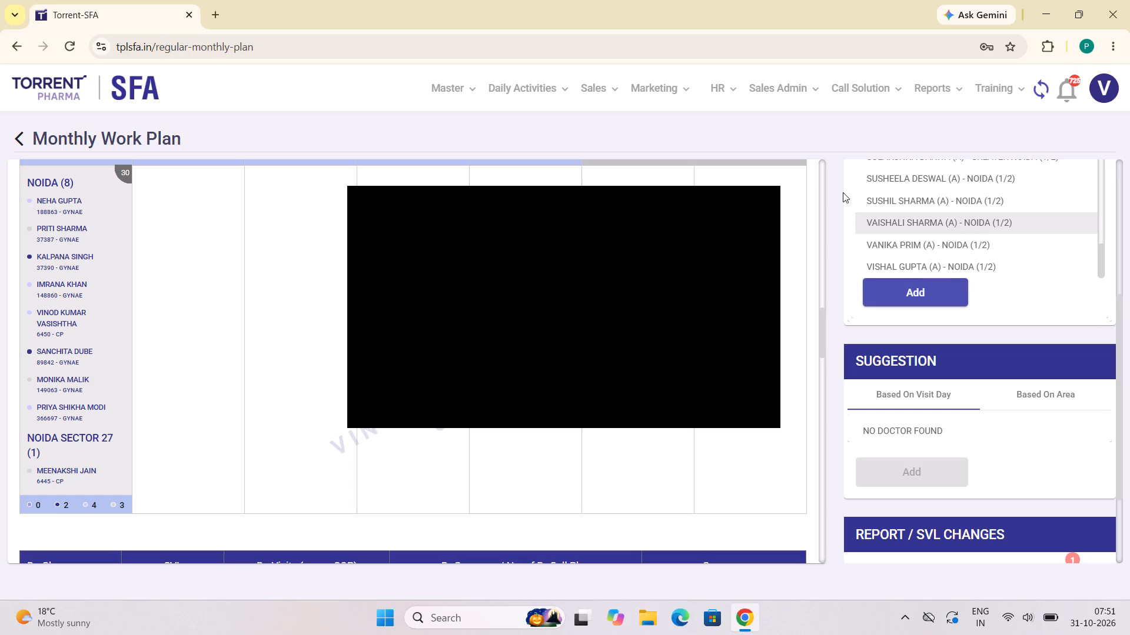
{"action": "key", "text": "Up"}
{"action": "key", "text": "Up"}
{"action": "key", "text": "Up"}
{"action": "key", "text": "Up"}
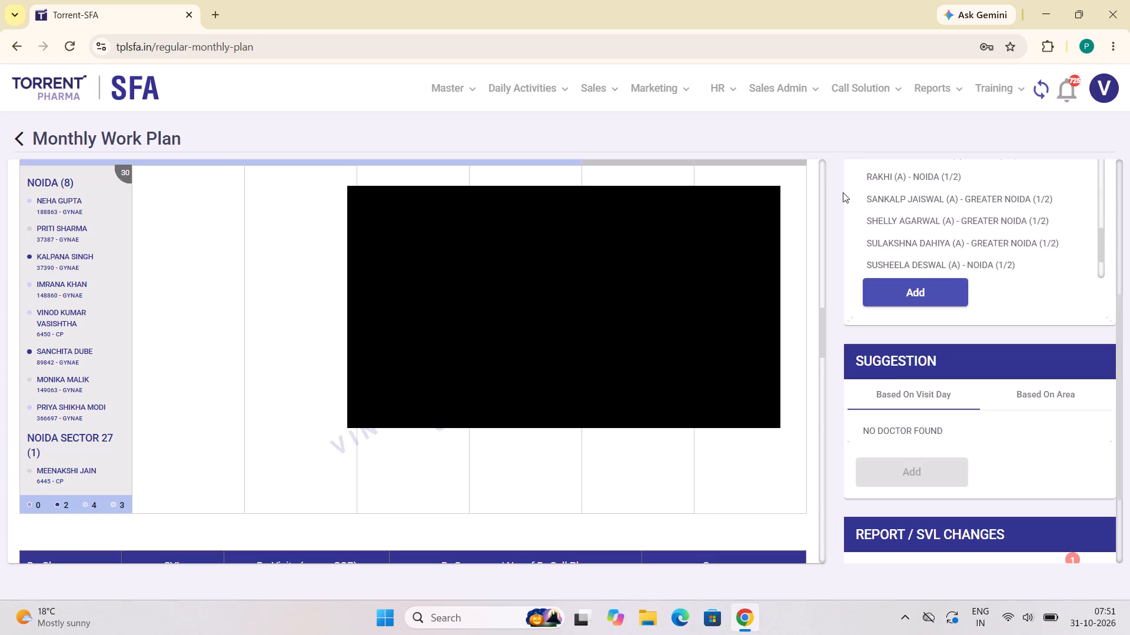
{"action": "key", "text": "Up"}
{"action": "key", "text": "Up"}
{"action": "key", "text": "Up"}
{"action": "key", "text": "Up"}
{"action": "key", "text": "Up"}
{"action": "key", "text": "Up"}
{"action": "key", "text": "Up"}
{"action": "key", "text": "Up"}
{"action": "key", "text": "Up"}
{"action": "key", "text": "Up"}
{"action": "key", "text": "Up"}
{"action": "key", "text": "Up"}
{"action": "key", "text": "Up"}
{"action": "key", "text": "Up"}
{"action": "key", "text": "Up"}
{"action": "key", "text": "Up"}
{"action": "key", "text": "Up"}
{"action": "key", "text": "Up"}
{"action": "key", "text": "Up"}
{"action": "key", "text": "Up"}
{"action": "key", "text": "Up"}
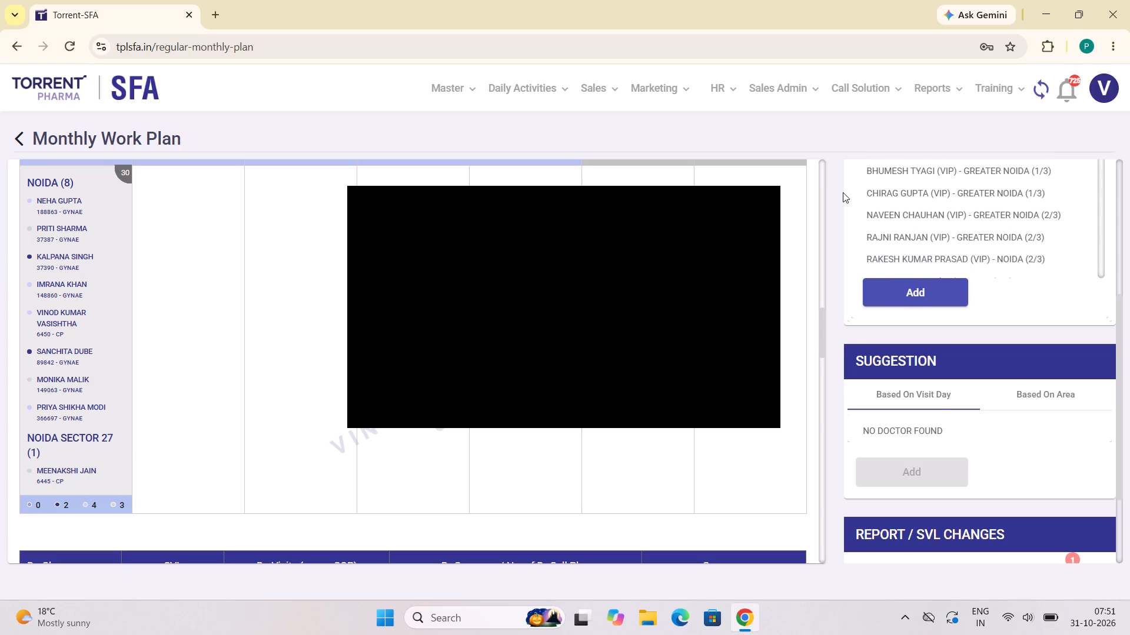
{"action": "key", "text": "Up"}
{"action": "key", "text": "Up"}
{"action": "key", "text": "Up"}
{"action": "key", "text": "Up"}
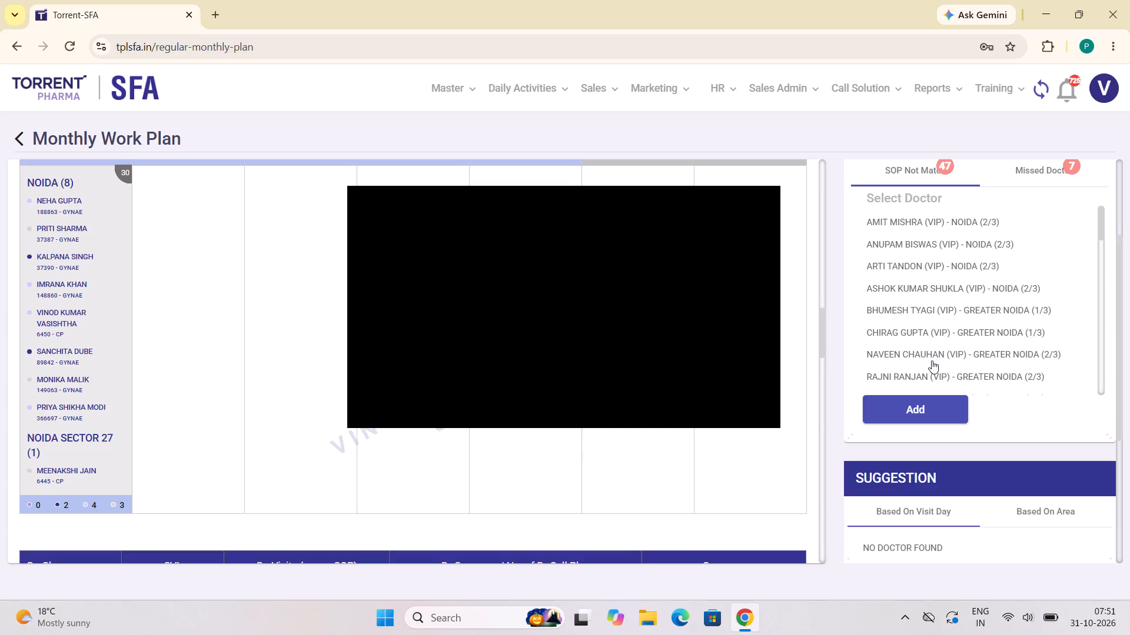
{"action": "left_click", "coordinate": [910, 246]}
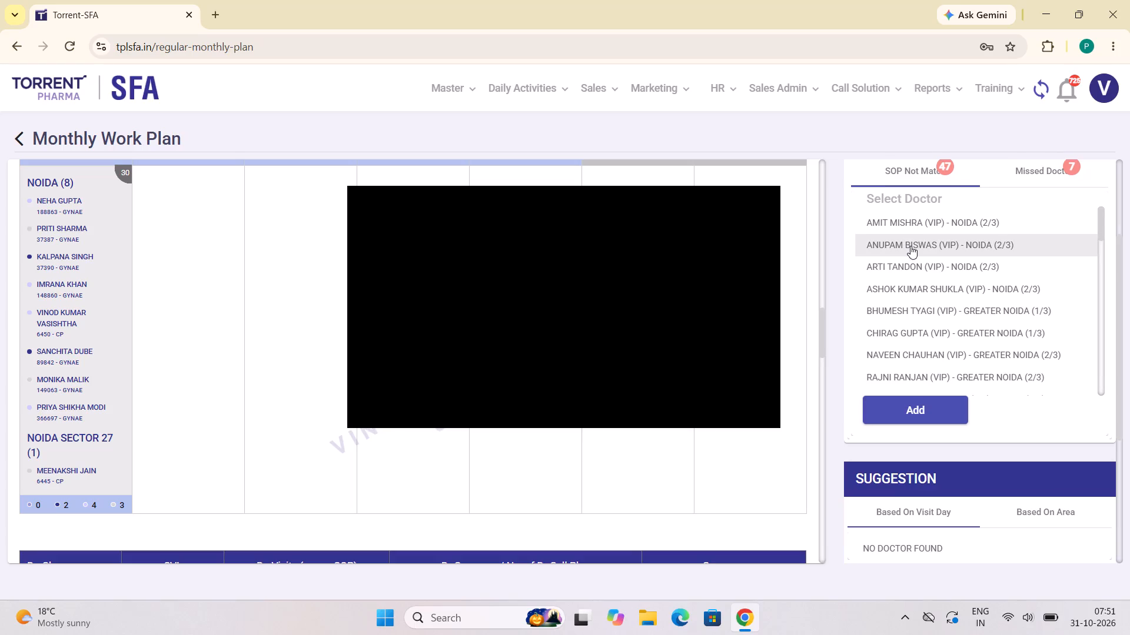
{"action": "key", "text": "Down"}
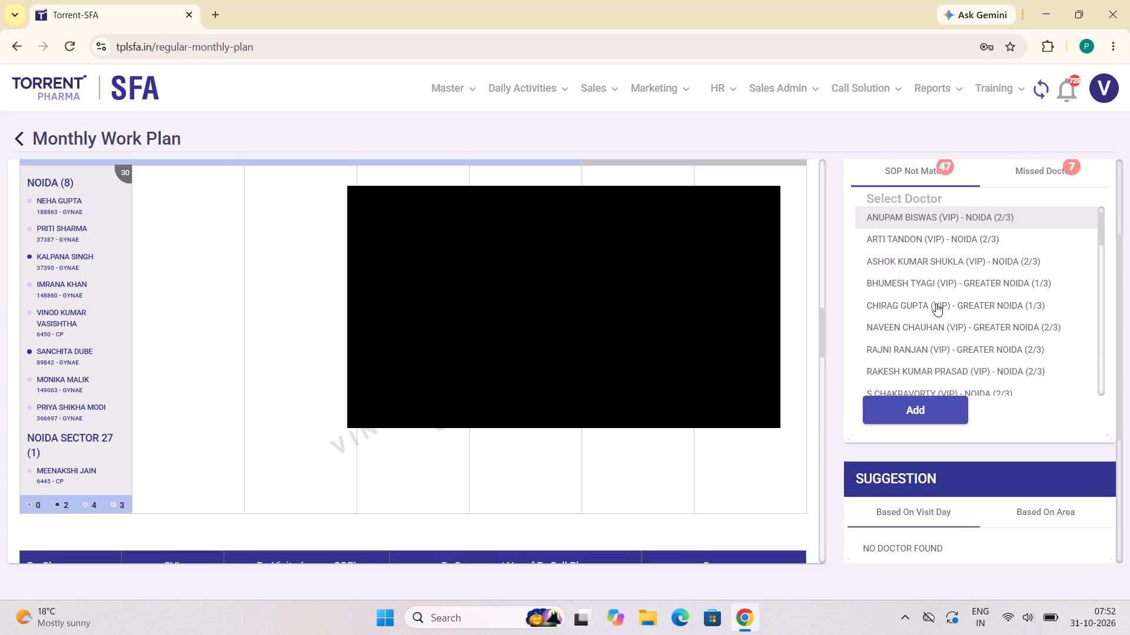
{"action": "key", "text": "Down"}
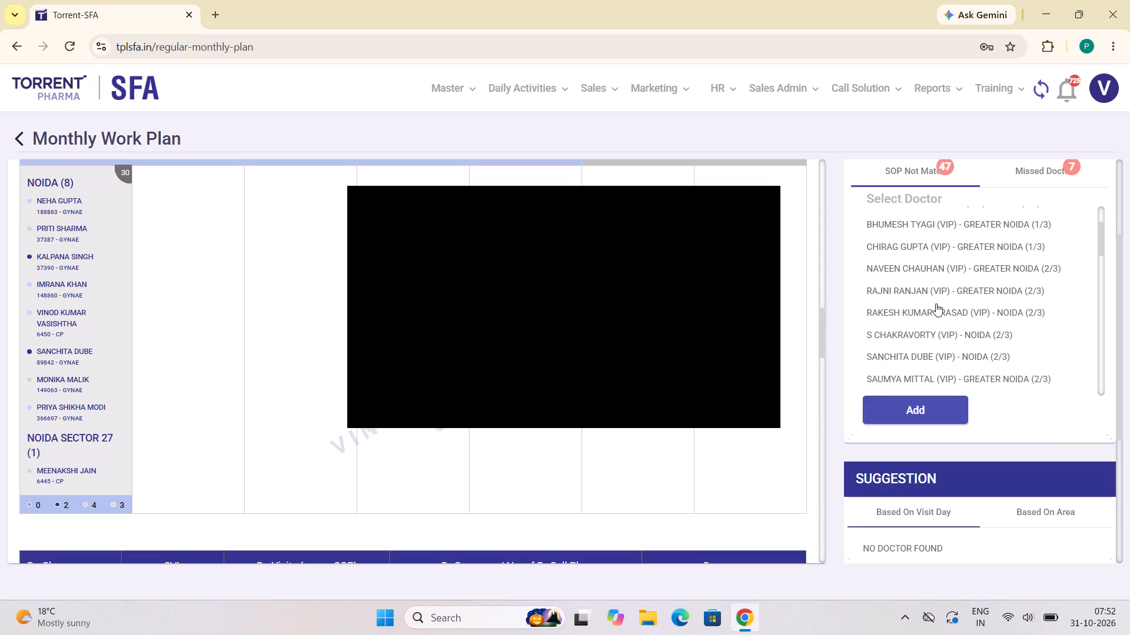
{"action": "left_click", "coordinate": [946, 310]}
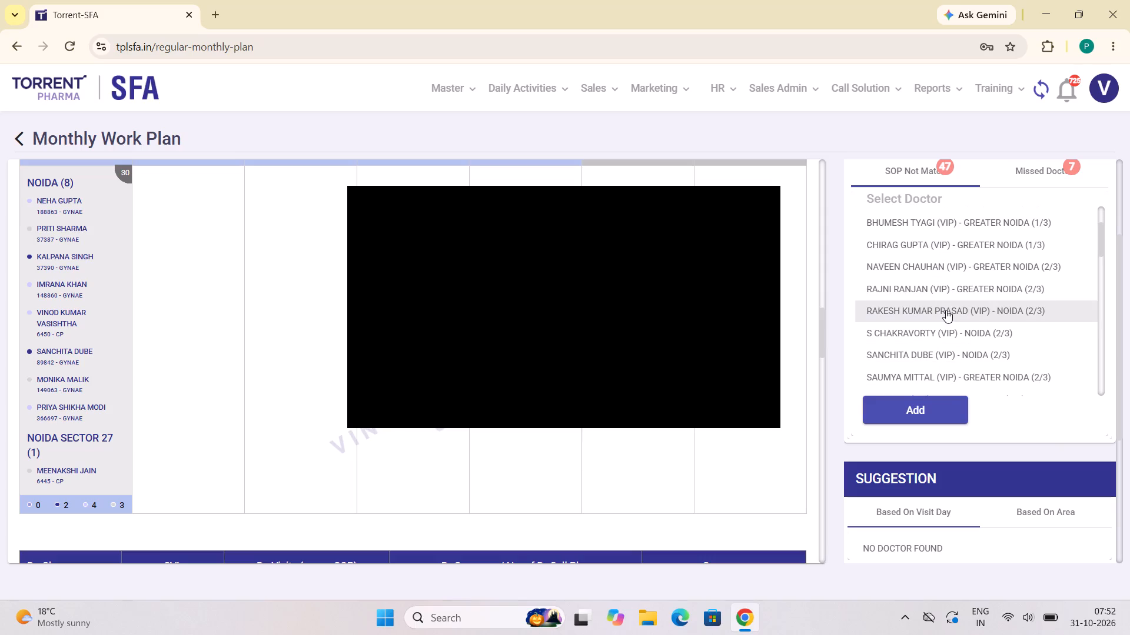
{"action": "left_click", "coordinate": [905, 407]}
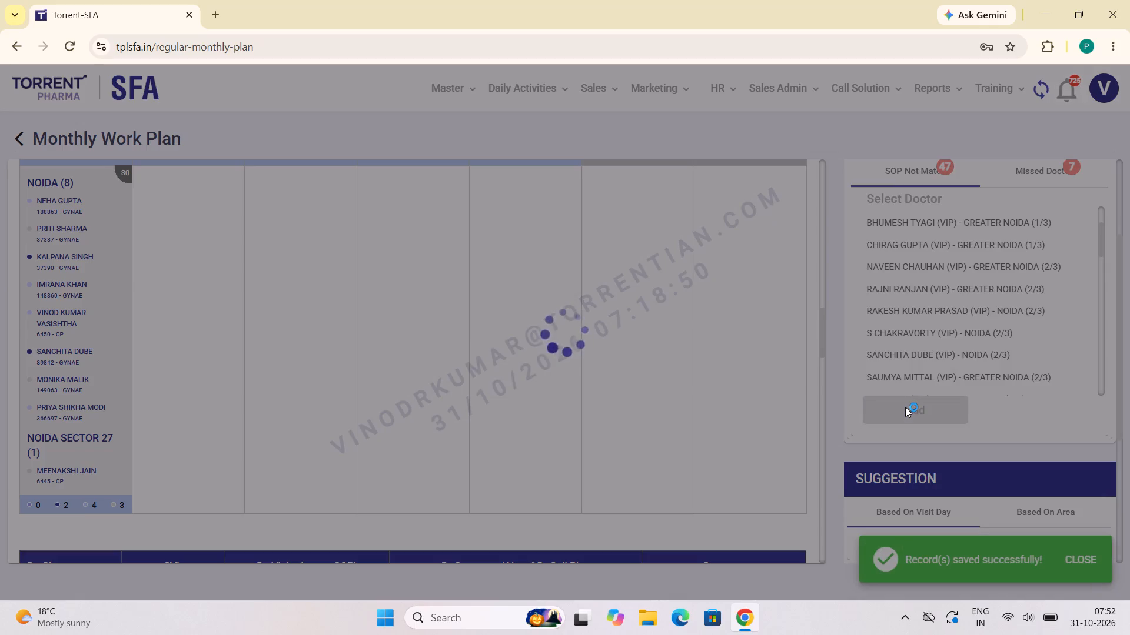
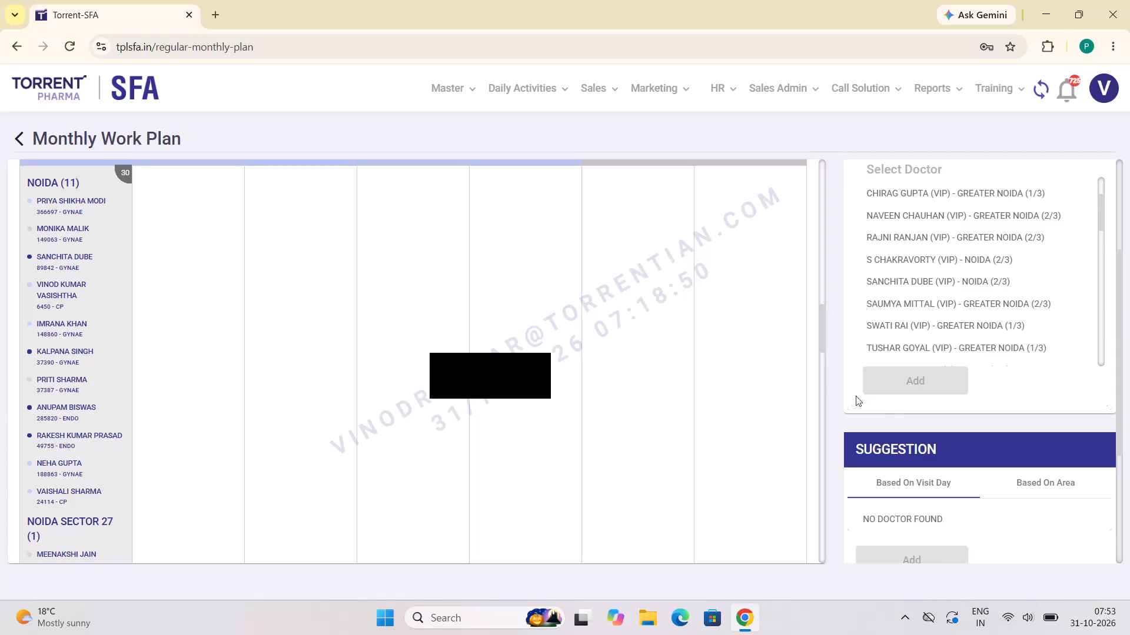
{"action": "left_click", "coordinate": [771, 426]}
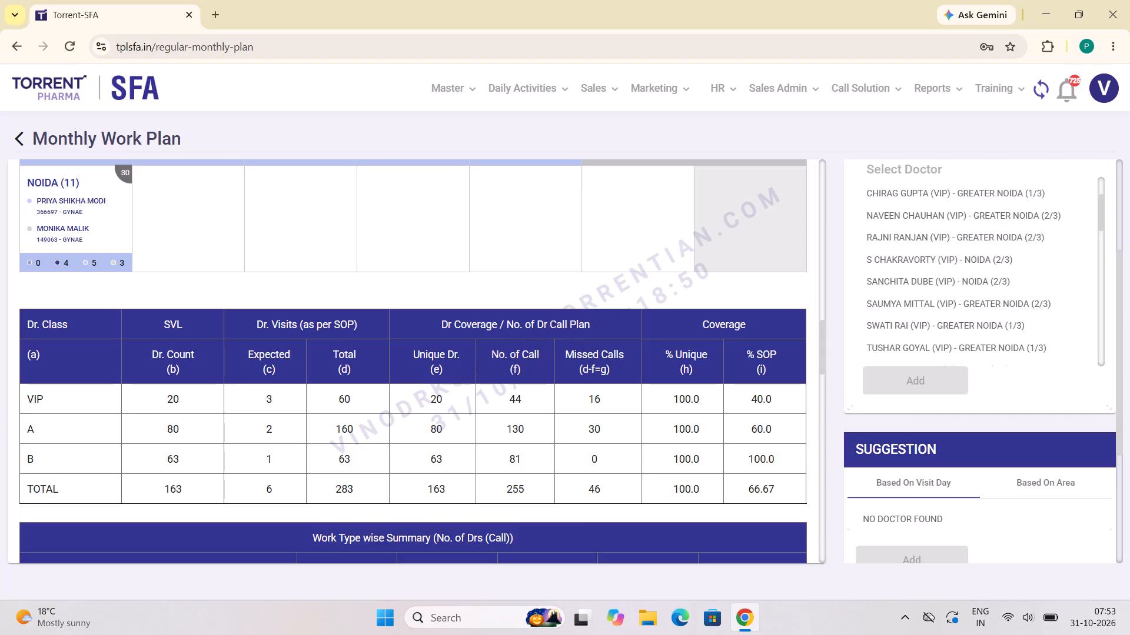
{"action": "key", "text": "Up"}
{"action": "key", "text": "Up"}
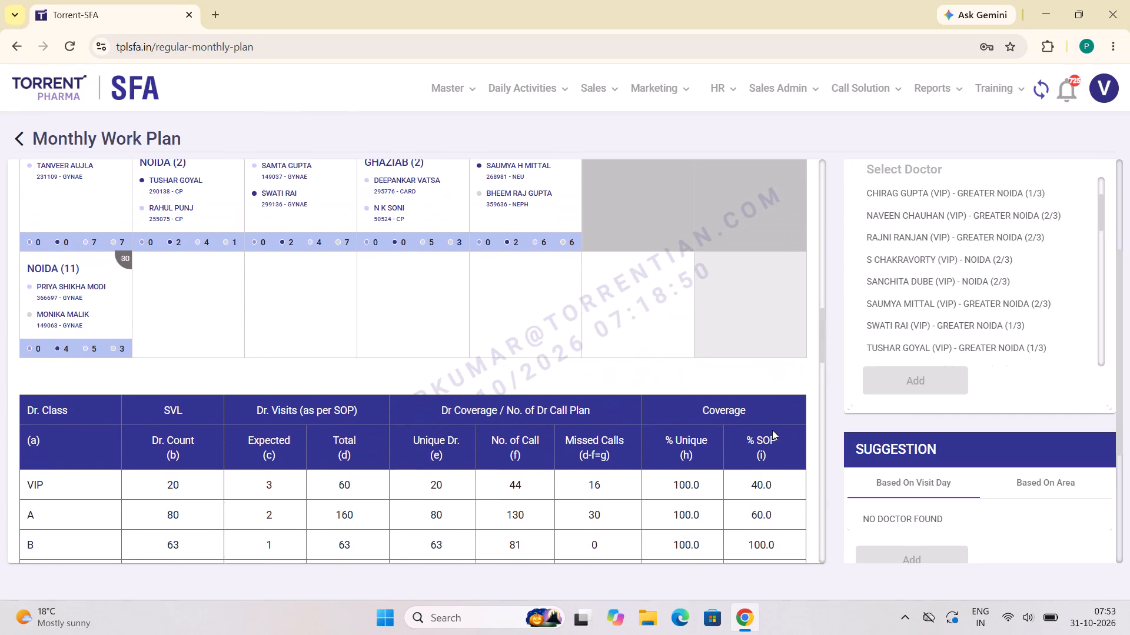
{"action": "key", "text": "Up"}
{"action": "key", "text": "Up"}
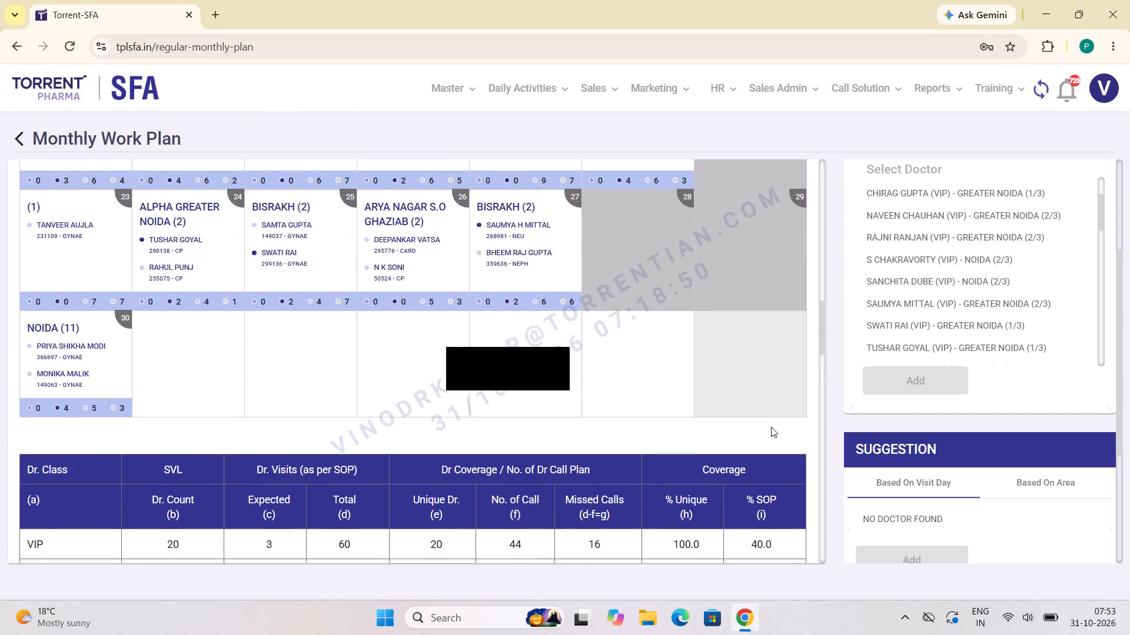
{"action": "key", "text": "Up"}
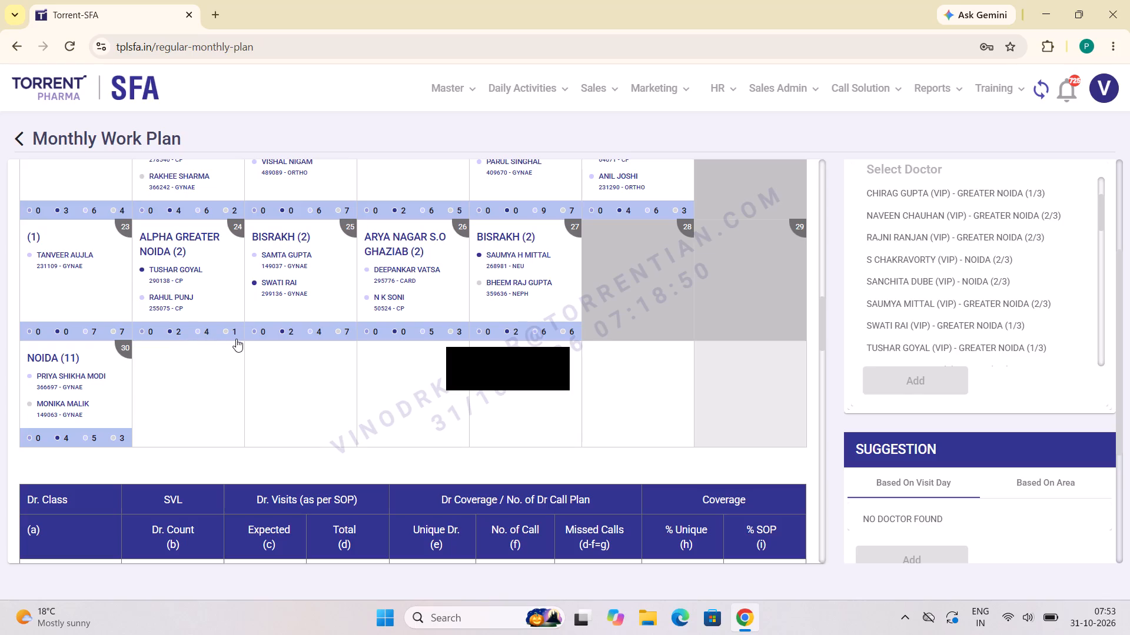
{"action": "left_click", "coordinate": [202, 229]}
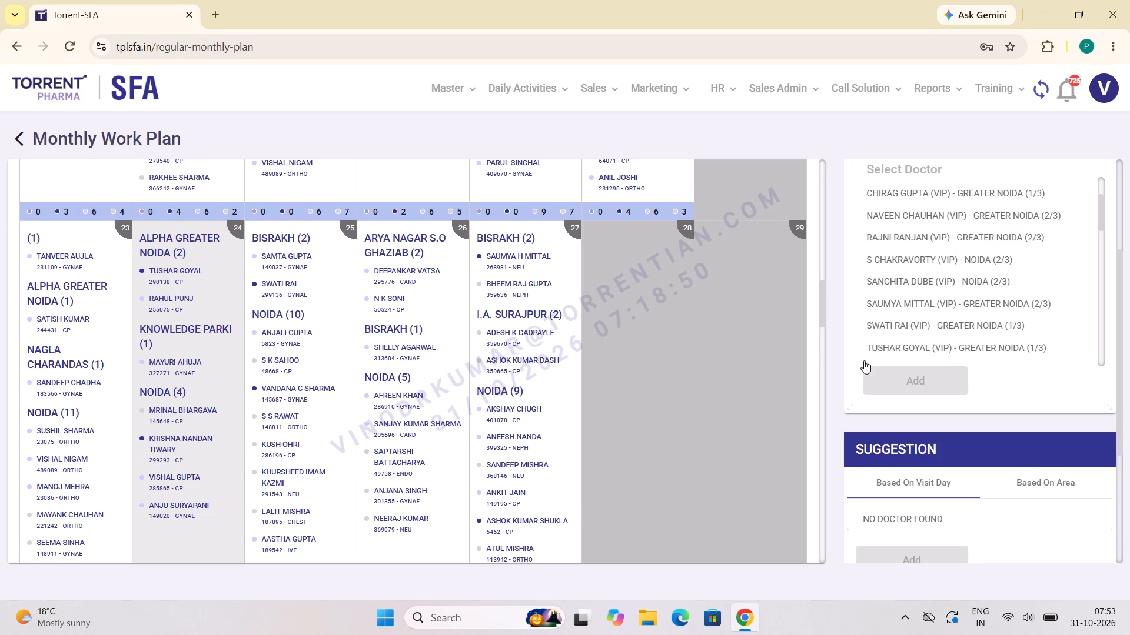
{"action": "left_click", "coordinate": [891, 301]}
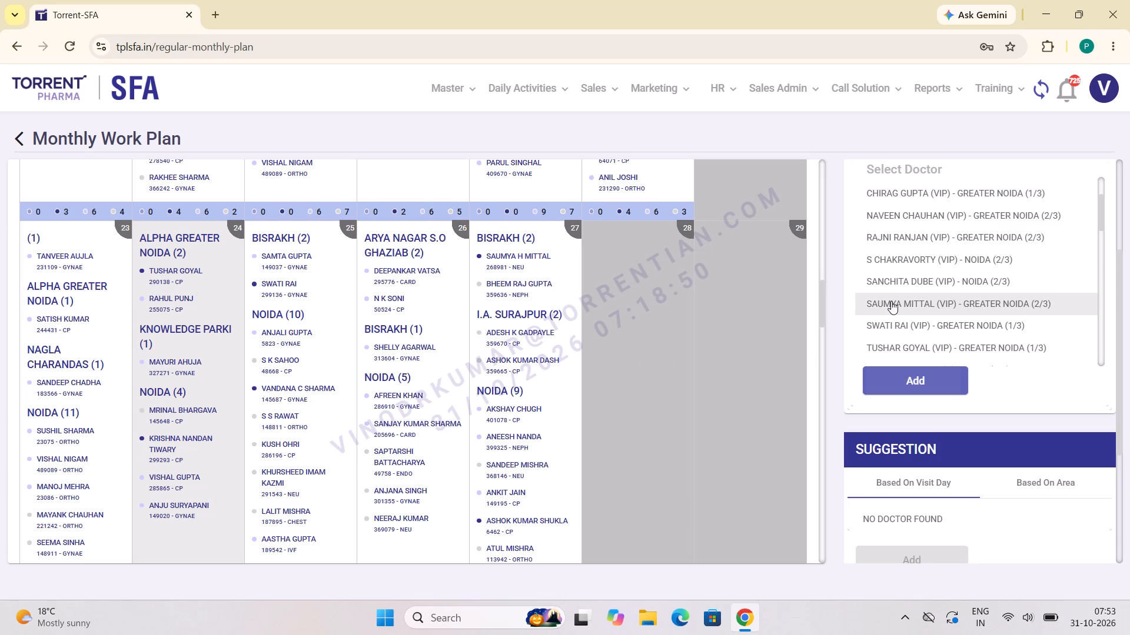
{"action": "left_click", "coordinate": [913, 322]}
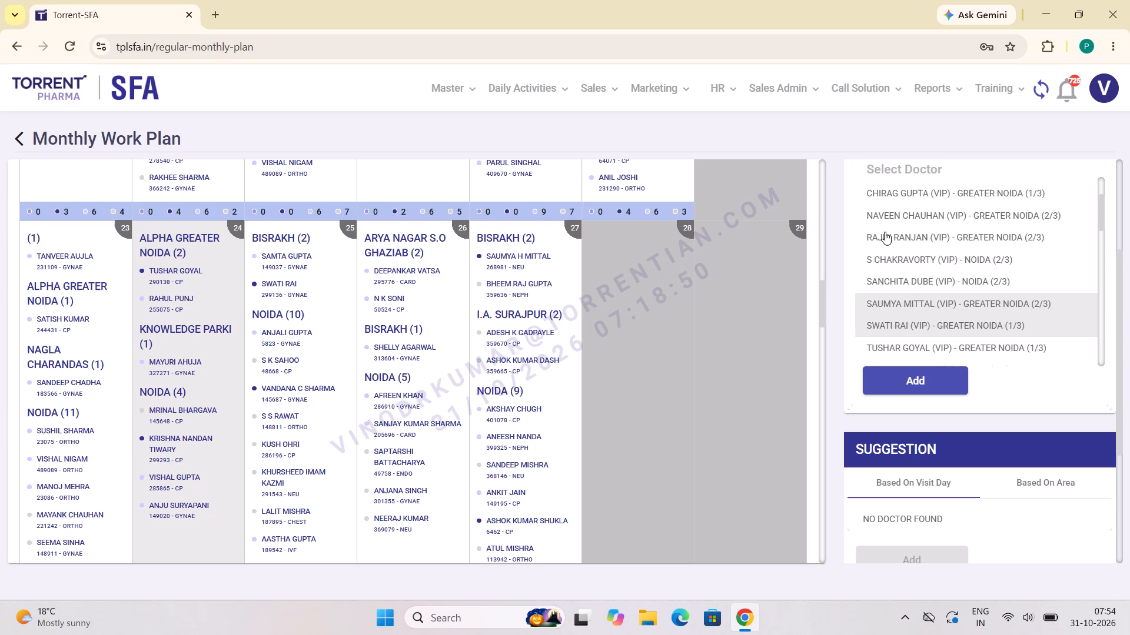
{"action": "key", "text": "Up"}
{"action": "key", "text": "Up"}
{"action": "key", "text": "Up"}
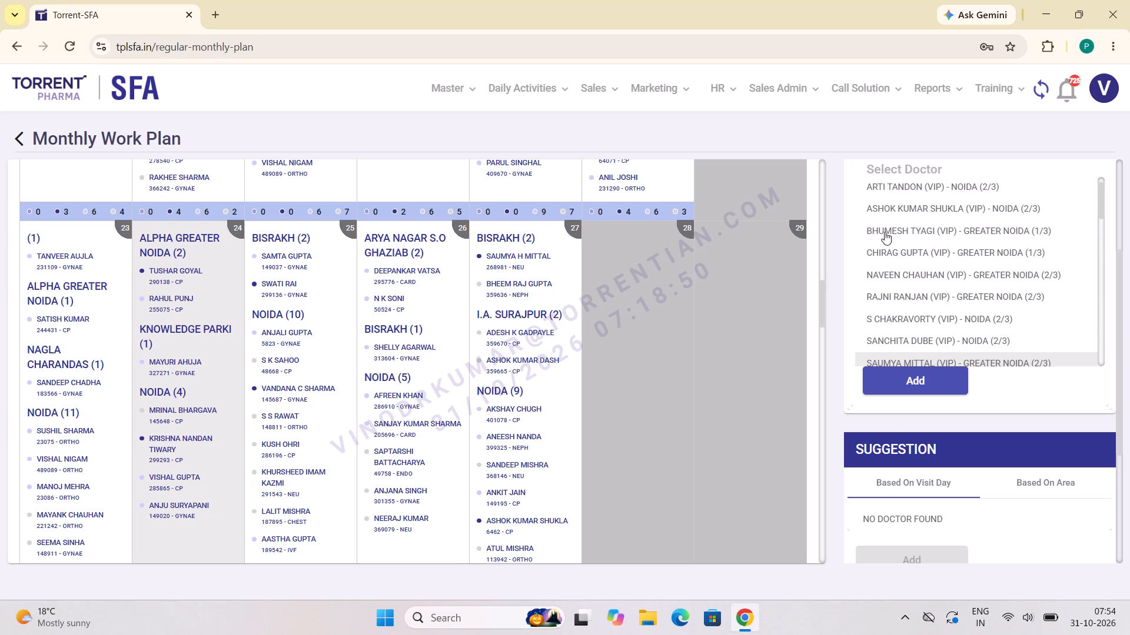
{"action": "key", "text": "Up"}
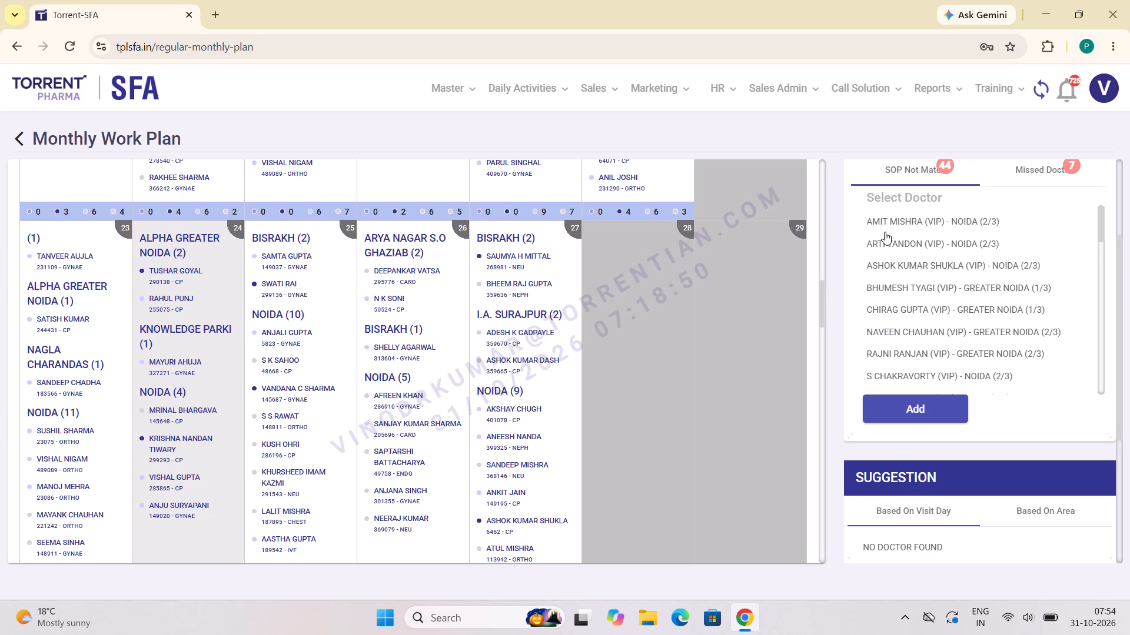
{"action": "key", "text": "Down"}
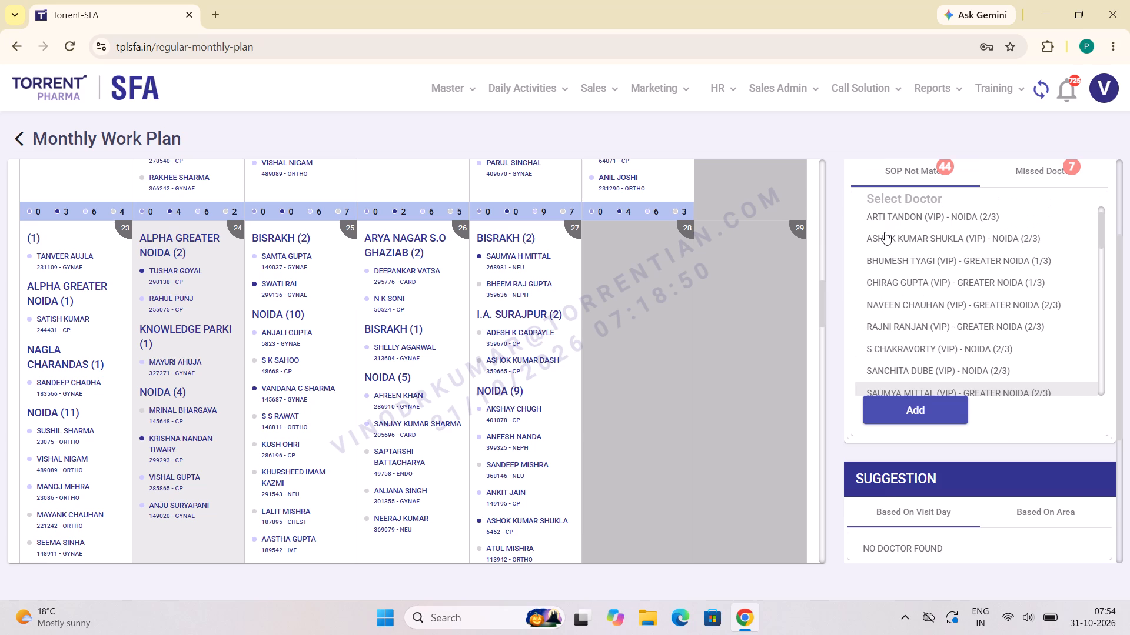
{"action": "key", "text": "Up"}
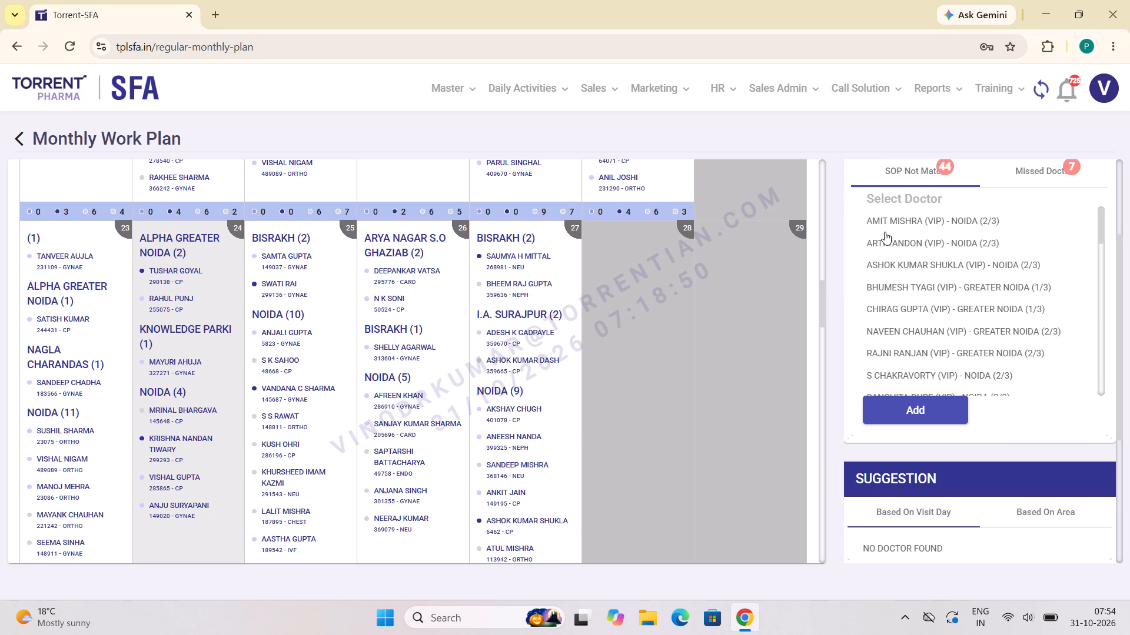
{"action": "key", "text": "Down"}
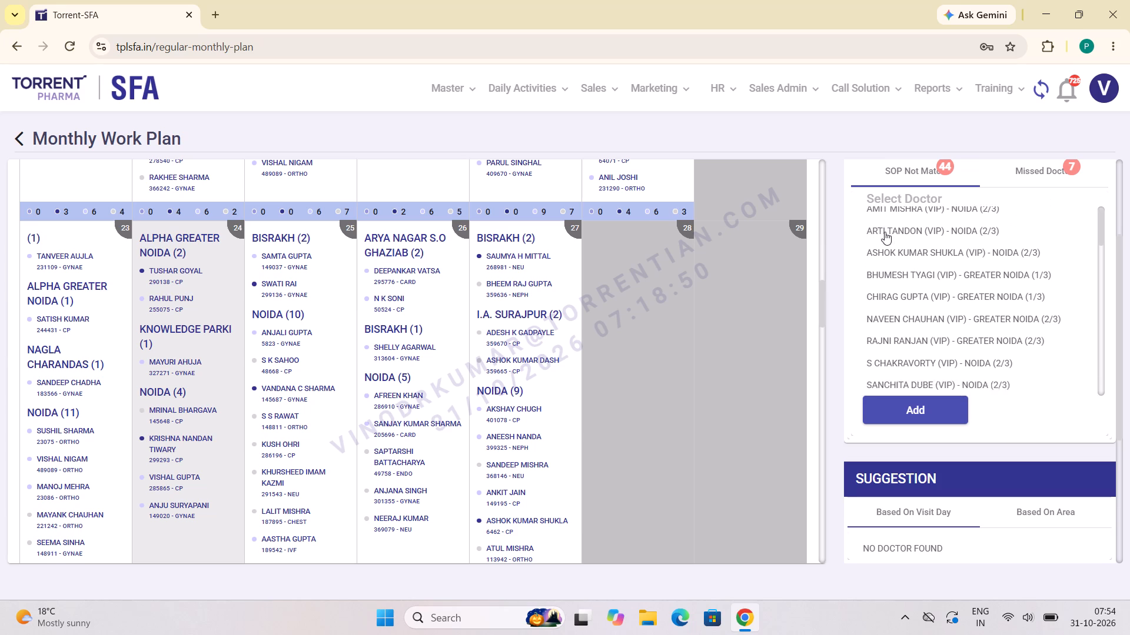
{"action": "key", "text": "Down"}
{"action": "key", "text": "Down"}
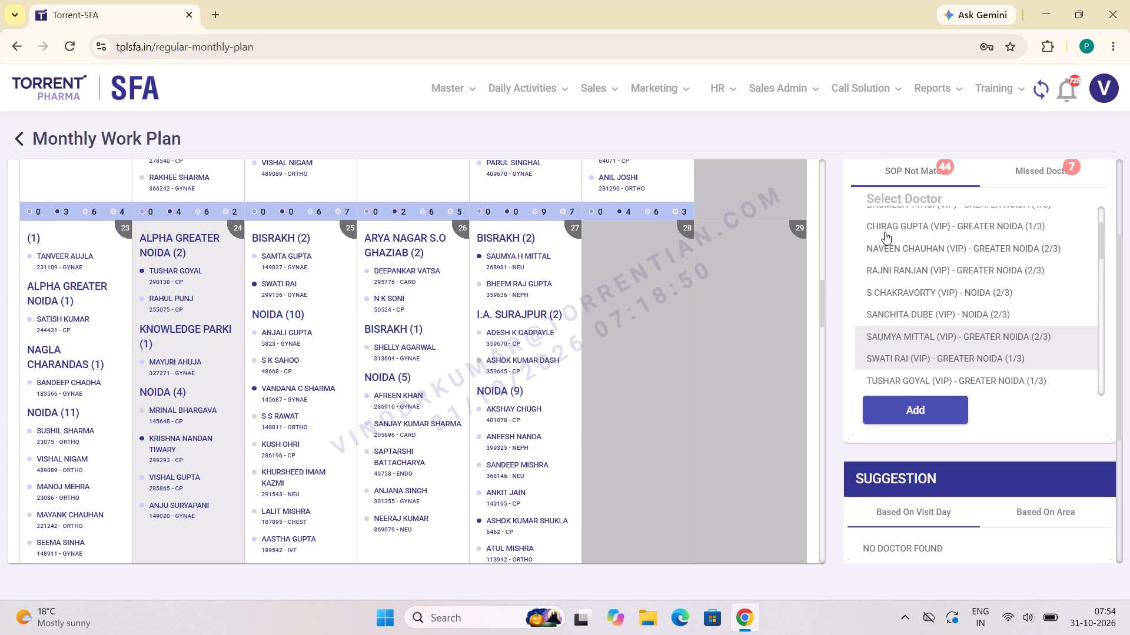
{"action": "key", "text": "Down"}
{"action": "key", "text": "Down"}
{"action": "key", "text": "Down"}
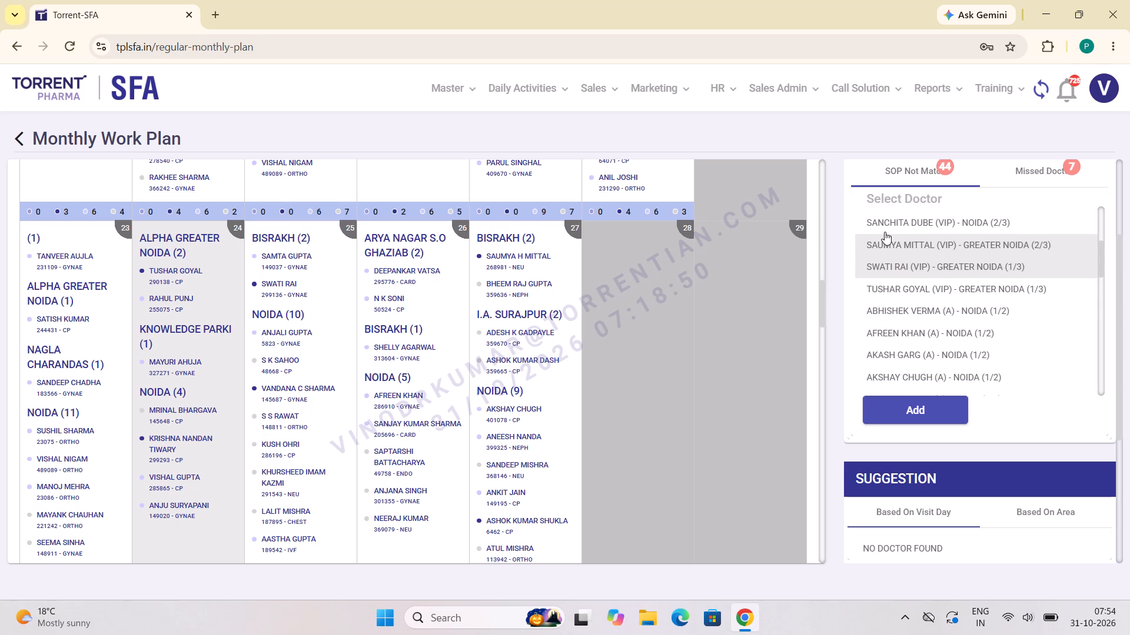
{"action": "key", "text": "Down"}
{"action": "key", "text": "Down"}
{"action": "key", "text": "Down"}
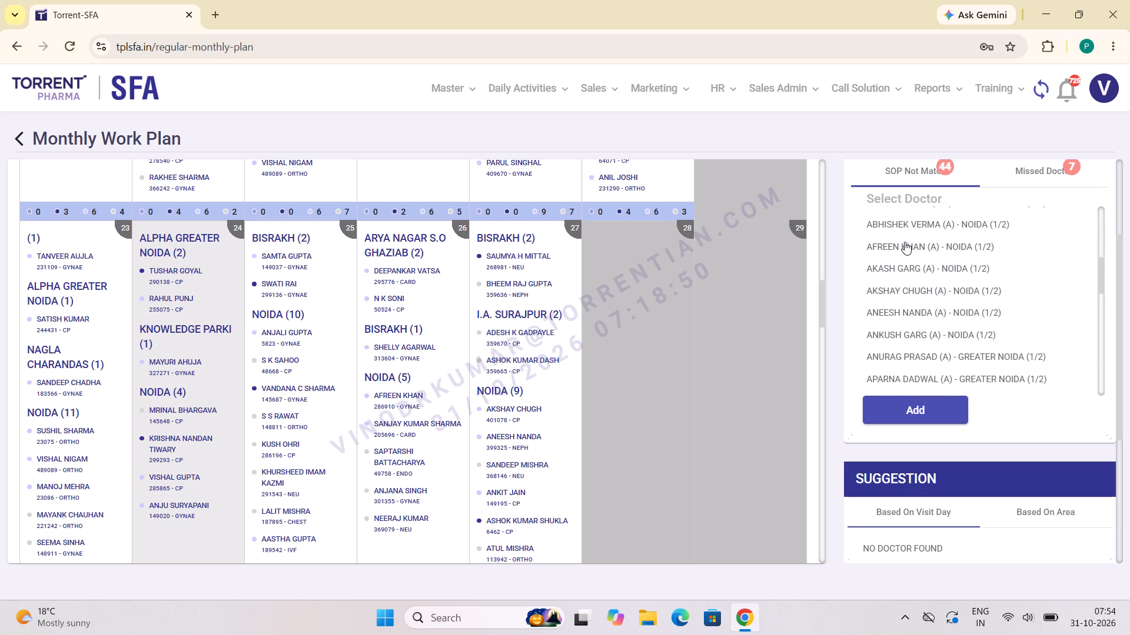
{"action": "left_click", "coordinate": [905, 243]}
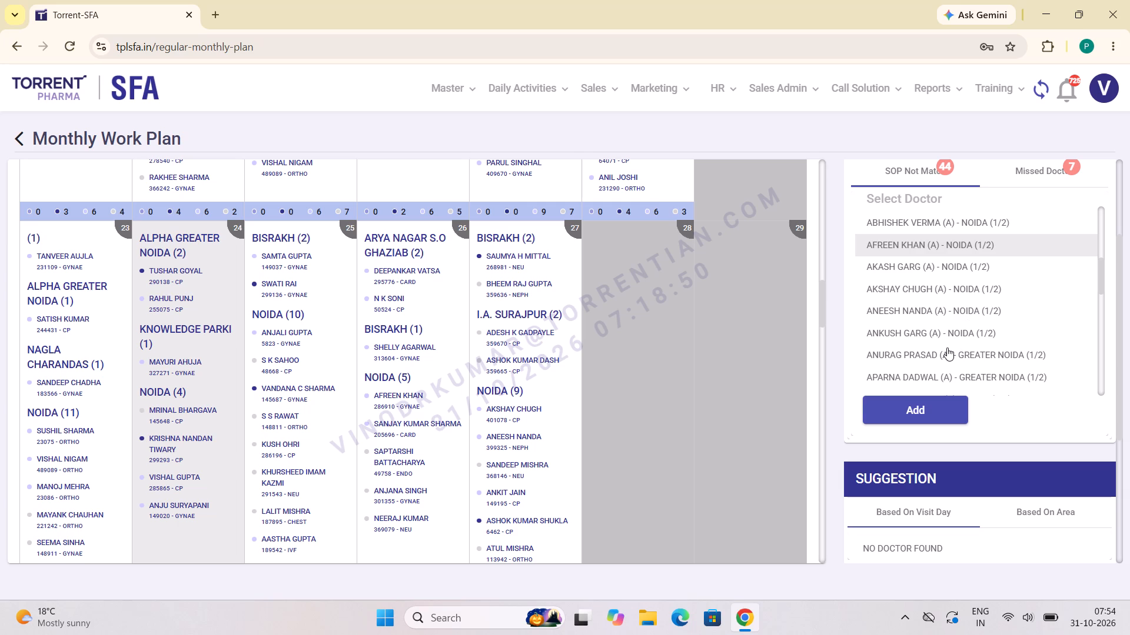
{"action": "key", "text": "Down"}
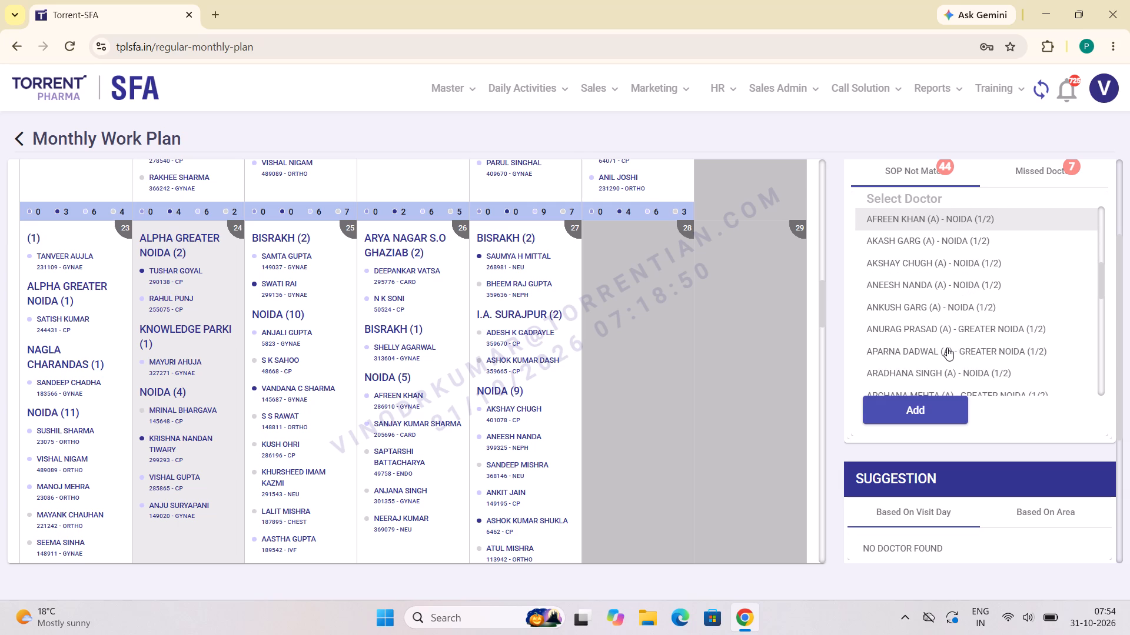
{"action": "left_click", "coordinate": [946, 351]}
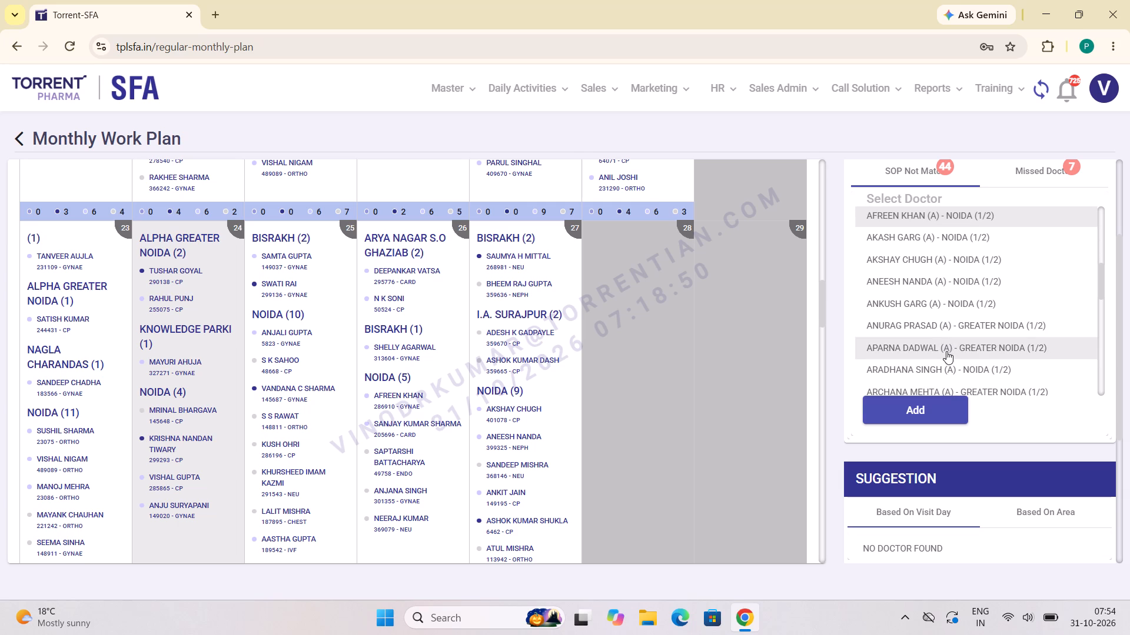
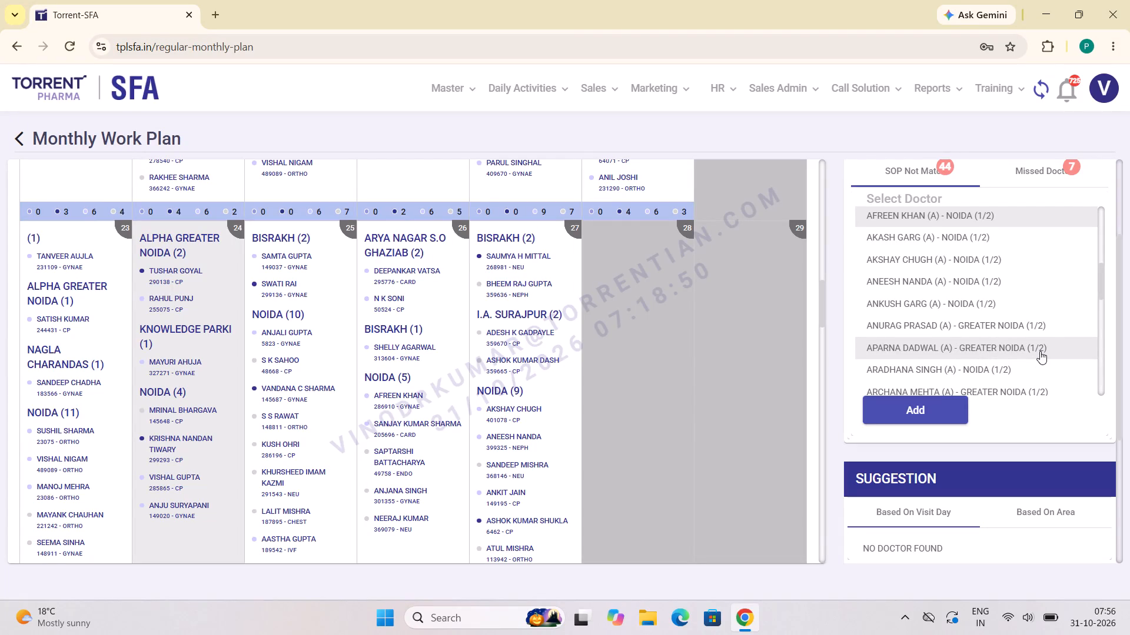
{"action": "key", "text": "Down"}
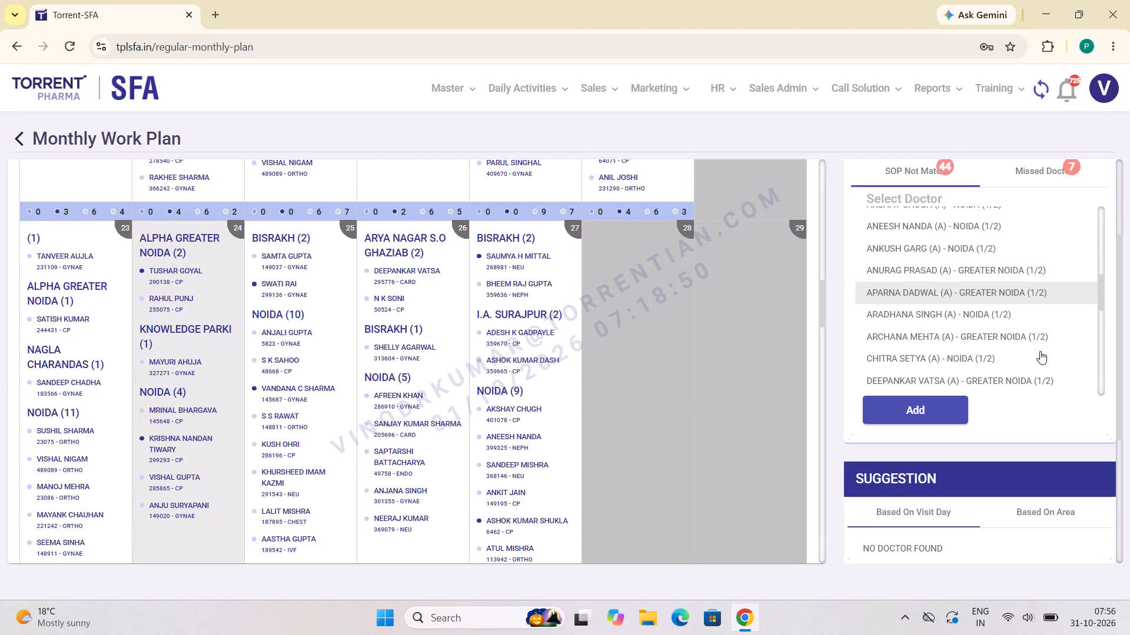
{"action": "key", "text": "Down"}
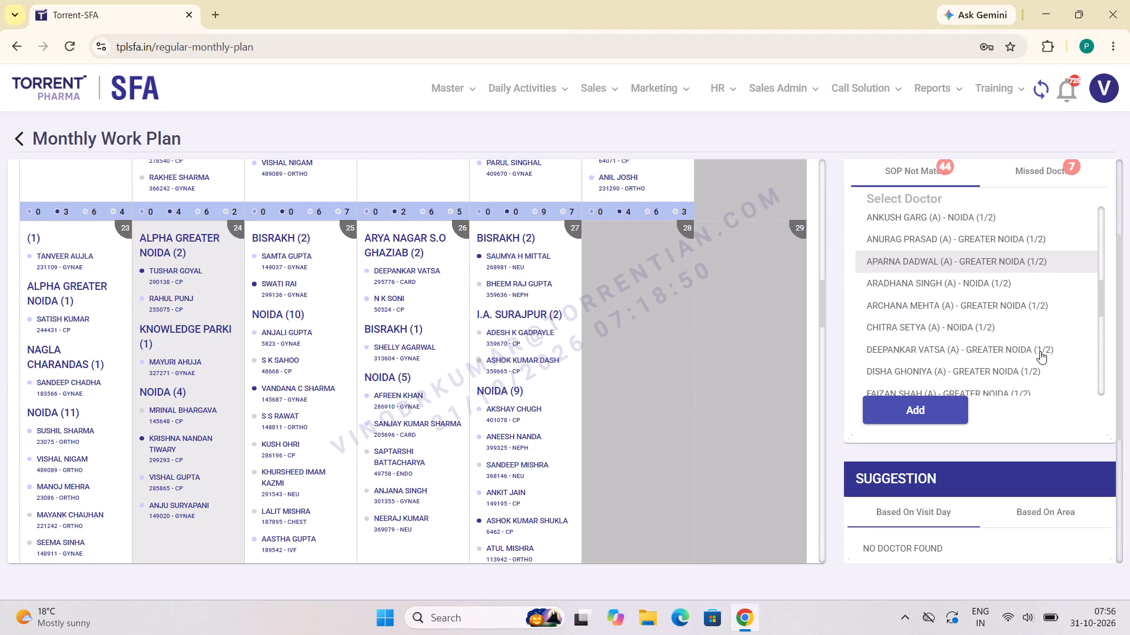
{"action": "left_click", "coordinate": [1029, 342]}
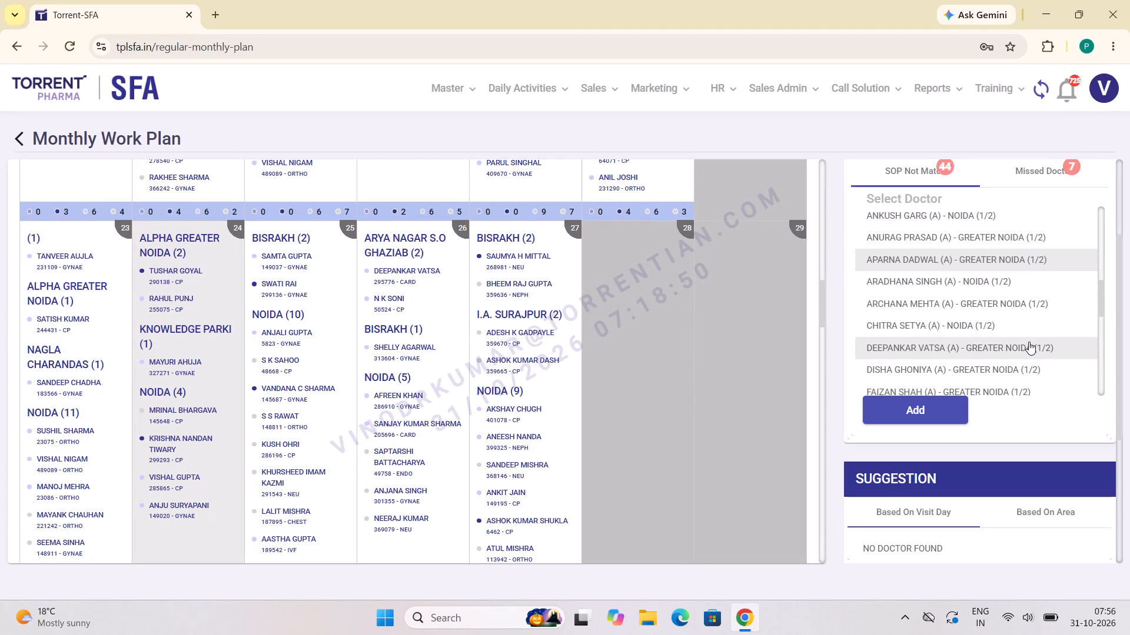
{"action": "left_click", "coordinate": [1013, 371]}
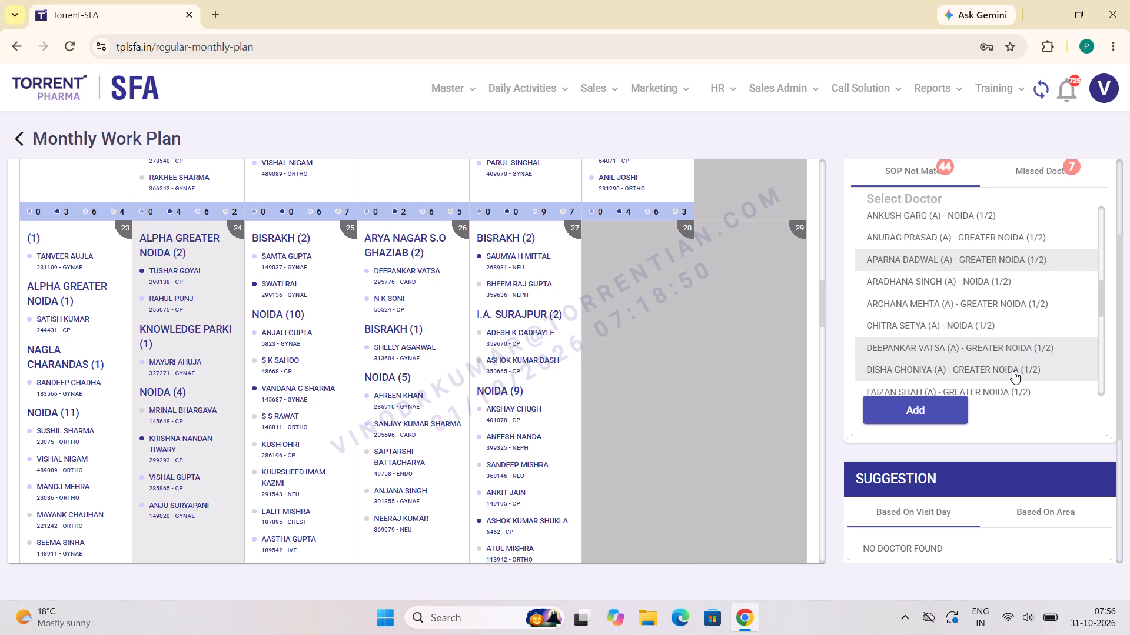
{"action": "key", "text": "Down"}
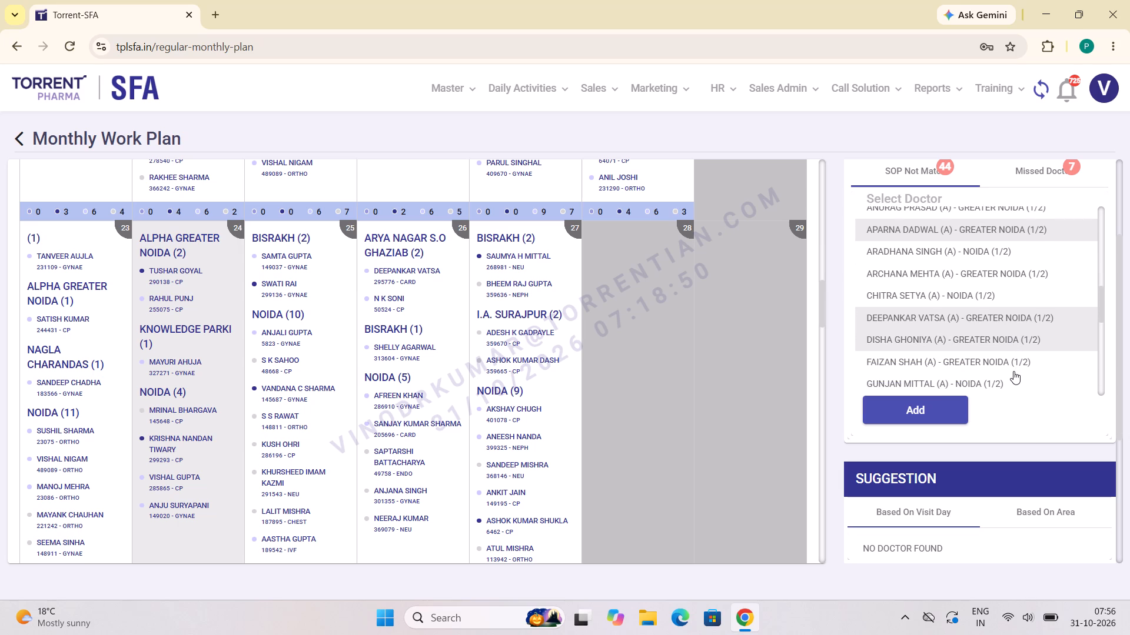
{"action": "key", "text": "Down"}
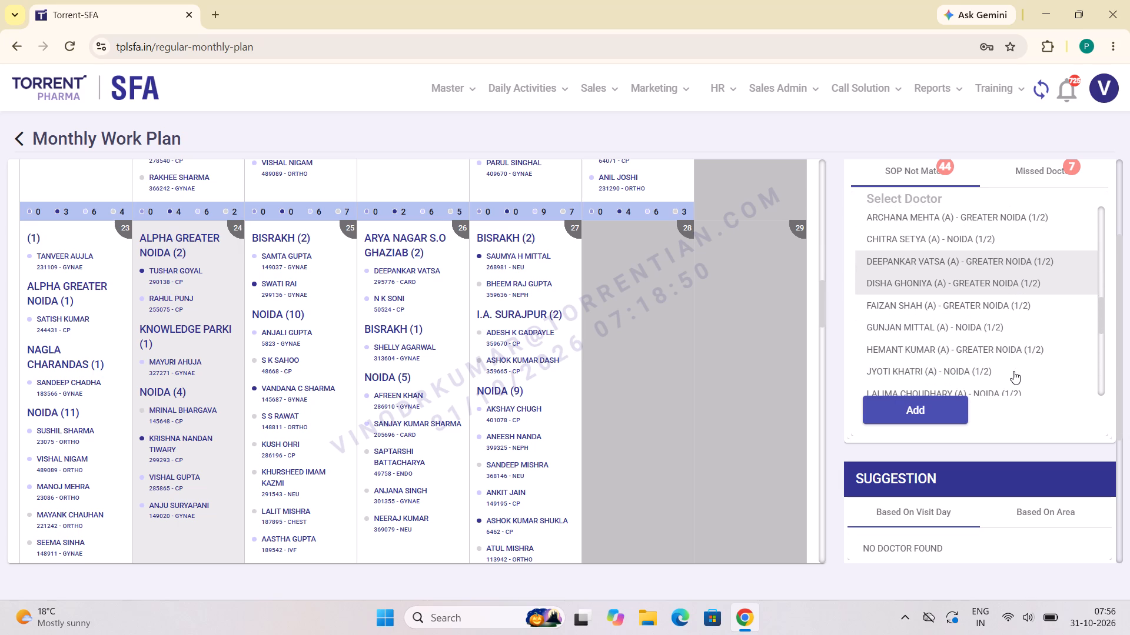
{"action": "left_click", "coordinate": [1003, 344]}
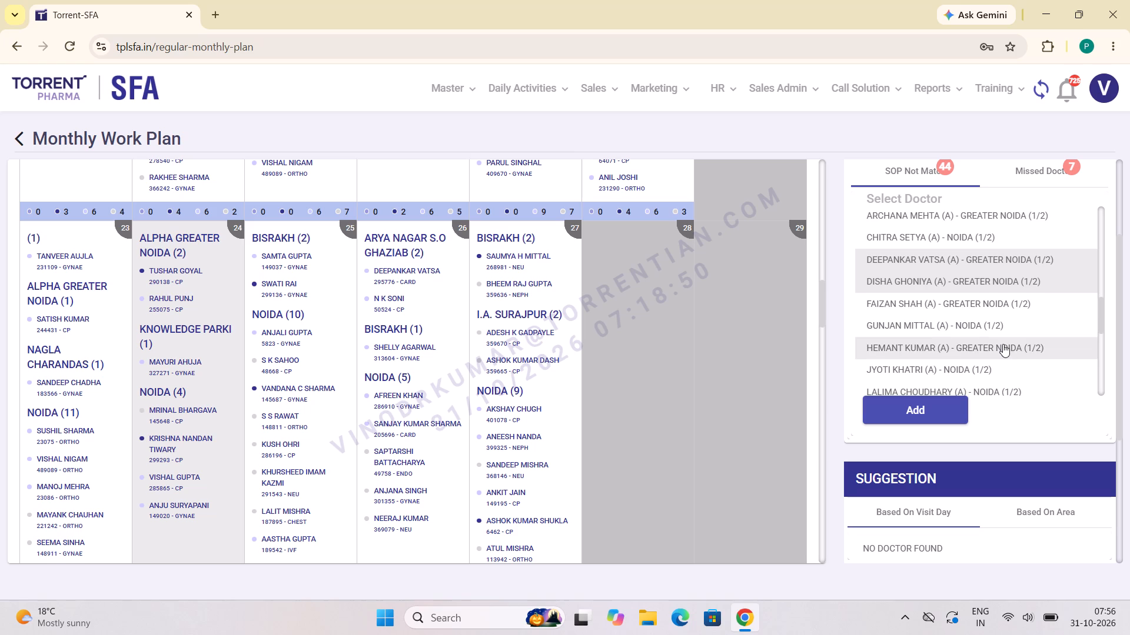
{"action": "key", "text": "Down"}
{"action": "key", "text": "Down"}
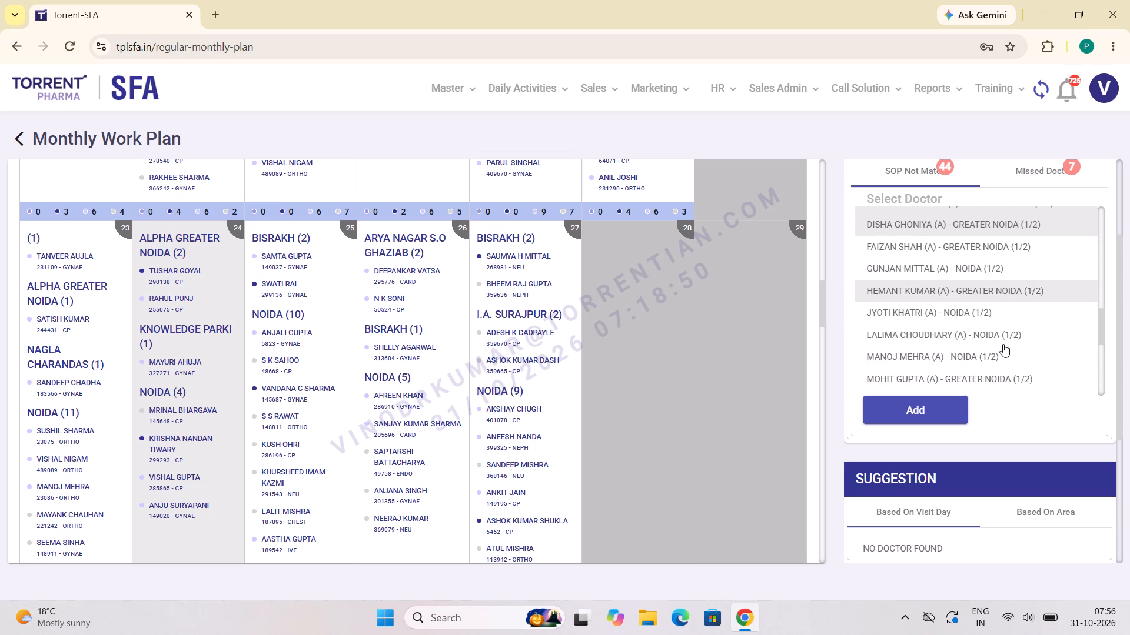
{"action": "key", "text": "Down"}
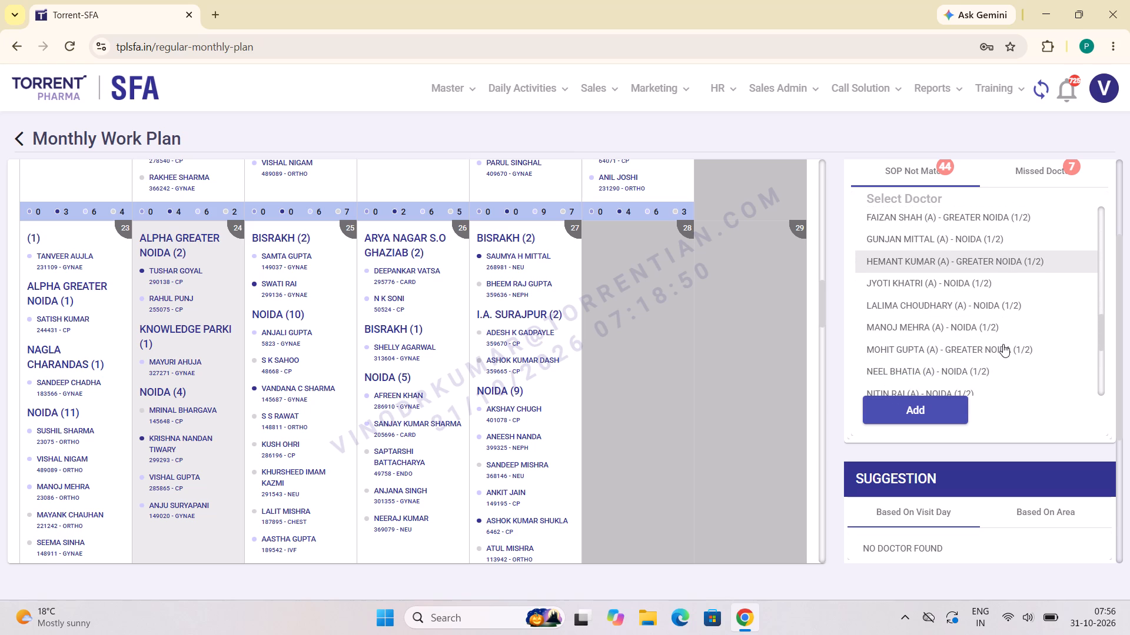
{"action": "left_click", "coordinate": [1003, 344]}
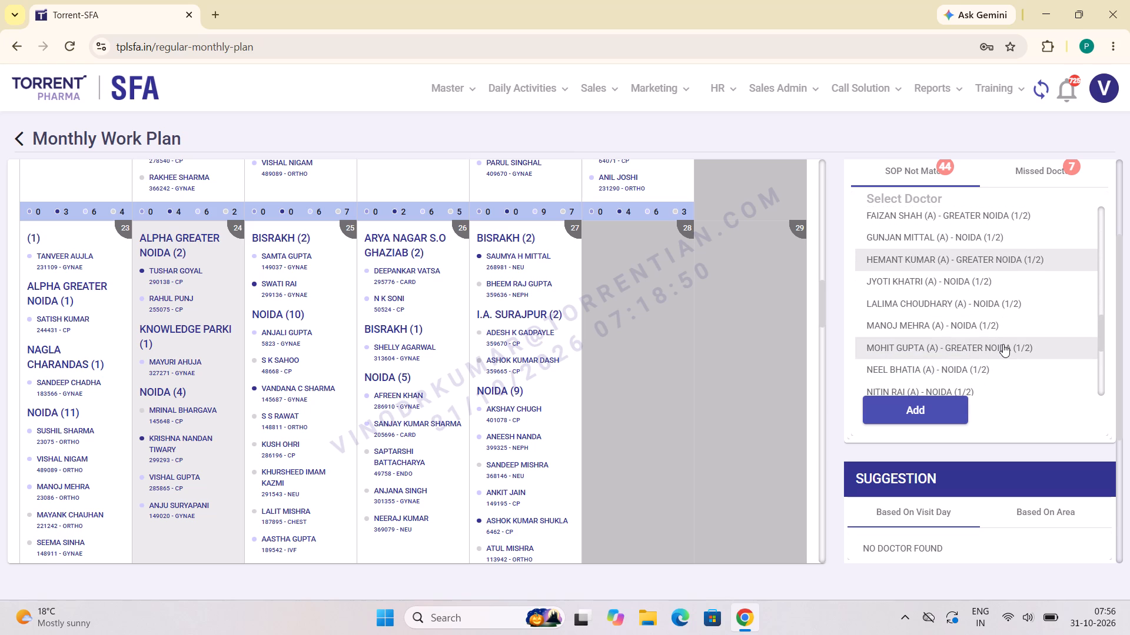
{"action": "key", "text": "Down"}
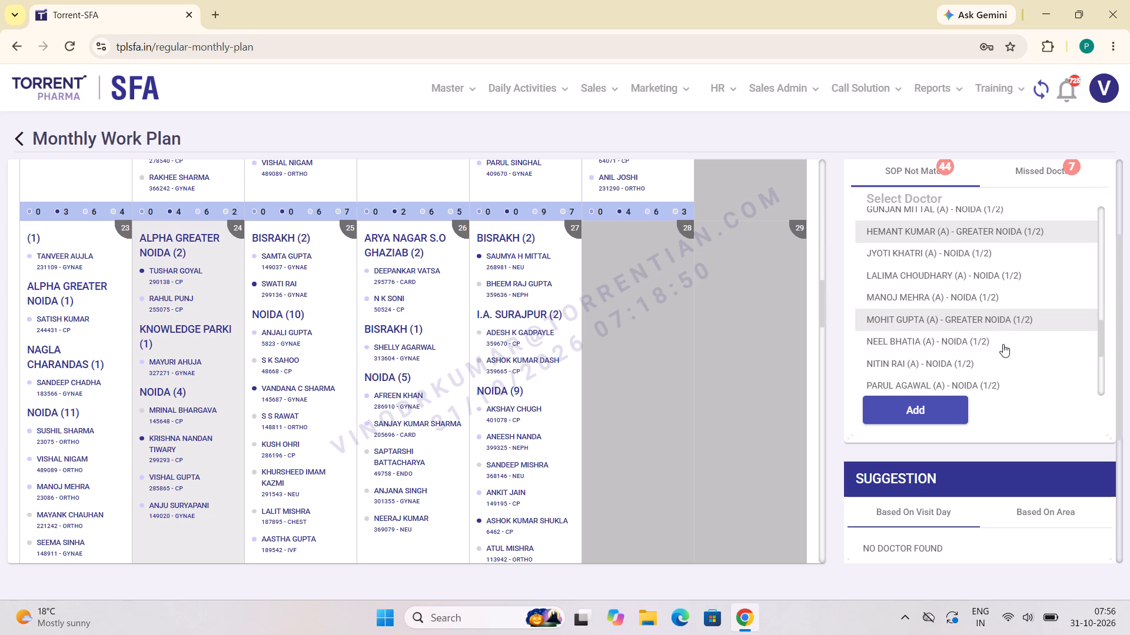
{"action": "key", "text": "Down"}
{"action": "key", "text": "Down"}
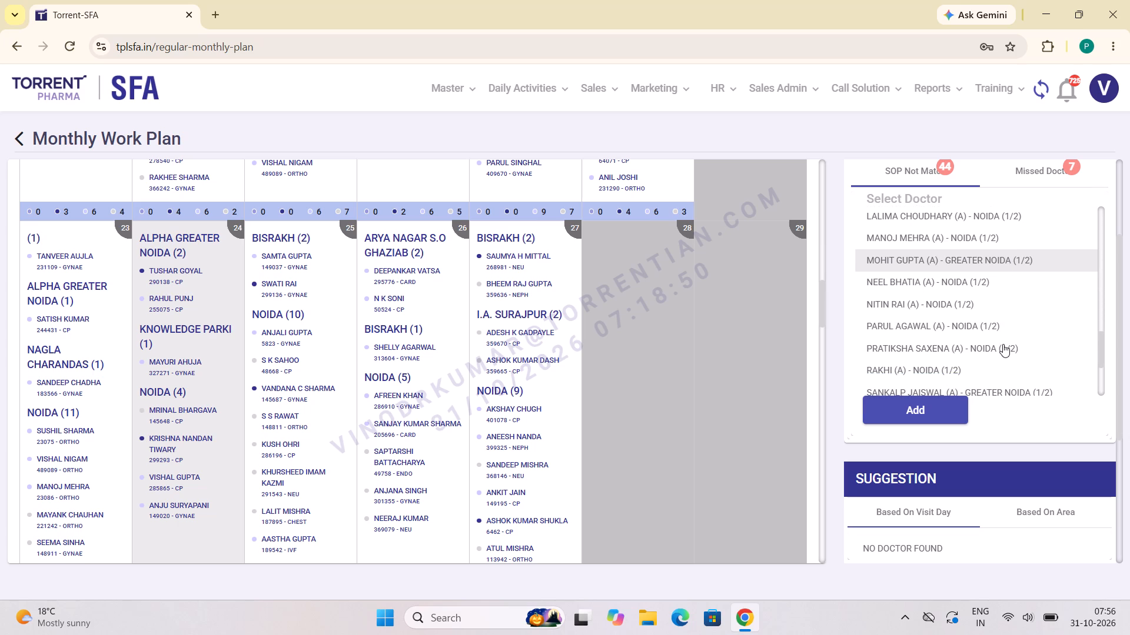
{"action": "key", "text": "Down"}
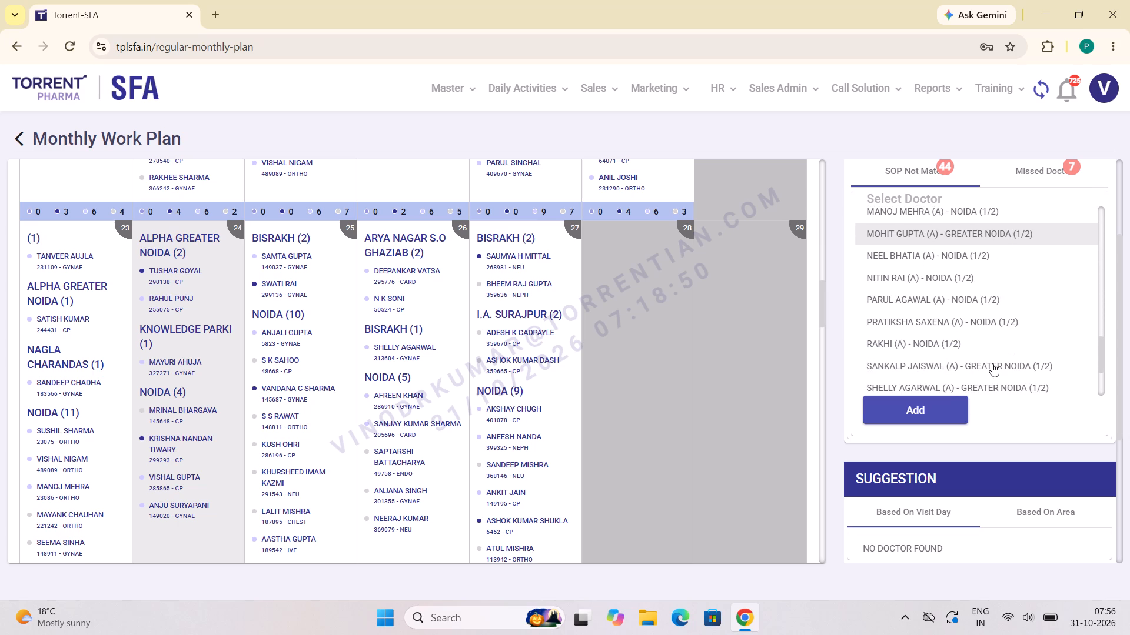
{"action": "left_click", "coordinate": [992, 363]}
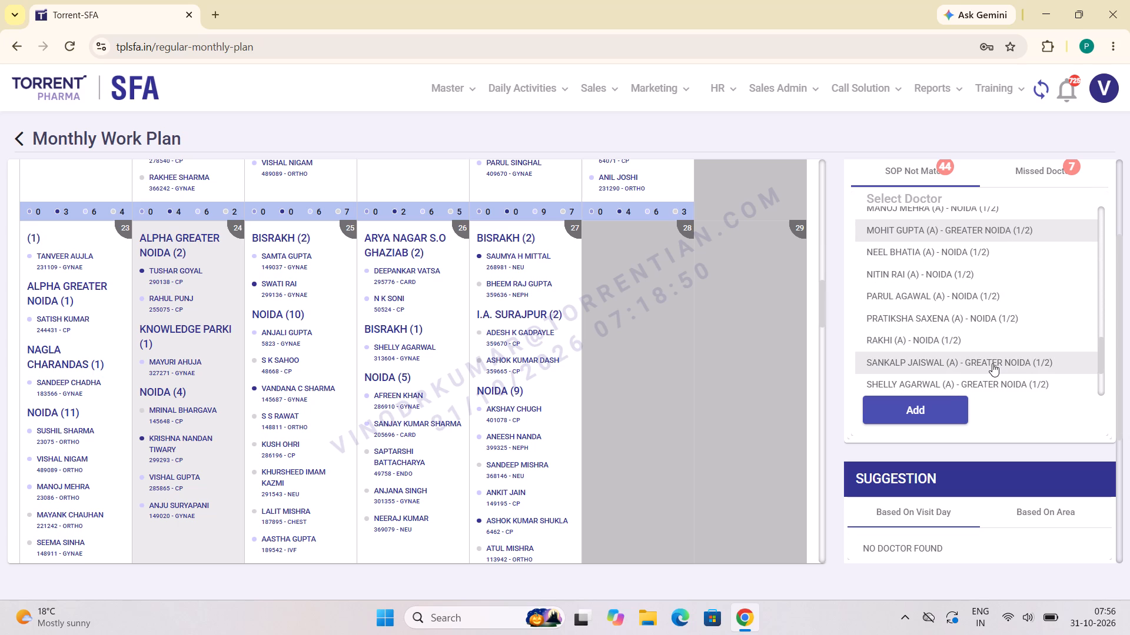
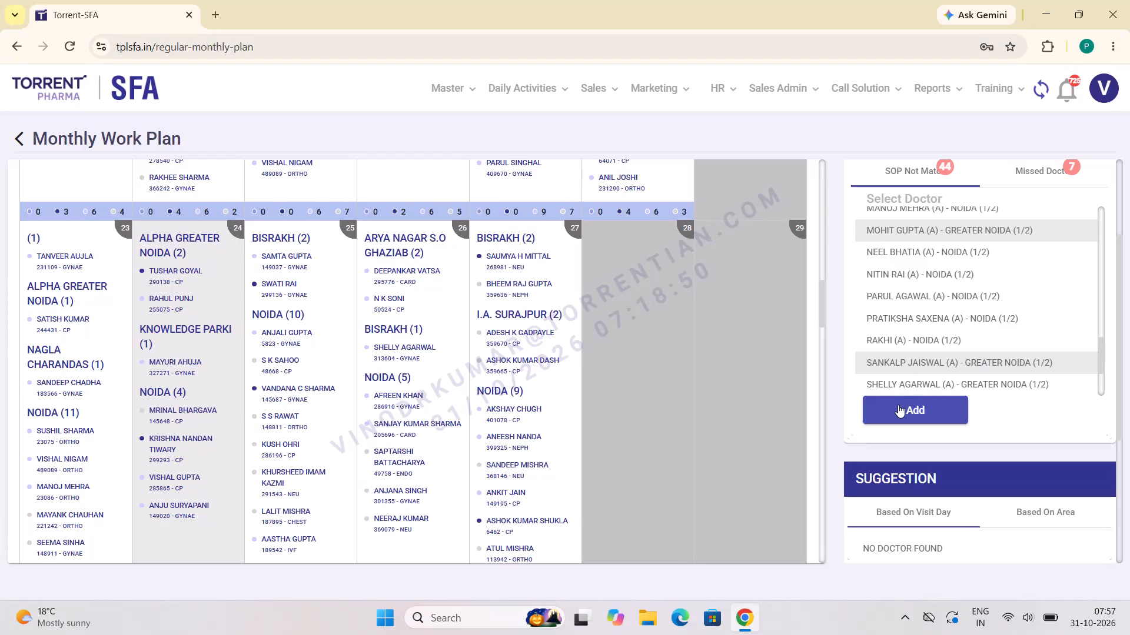
Add the selected class A Greater Noida doctors from SOP Not Matched to the 24/11/2026 plan.
{"action": "left_click", "coordinate": [898, 405]}
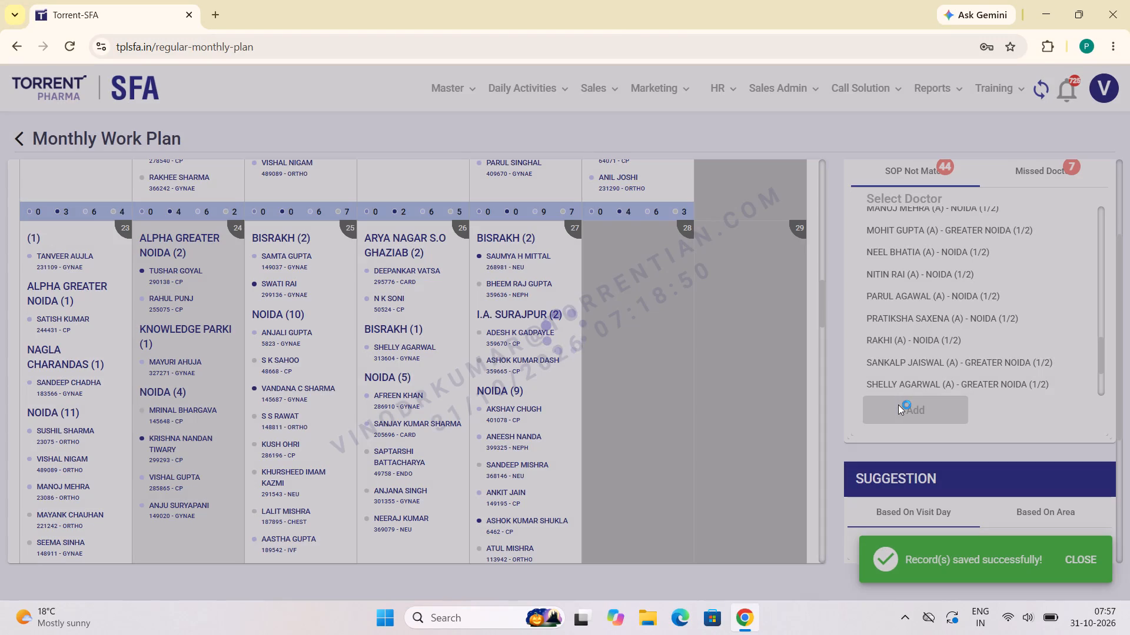
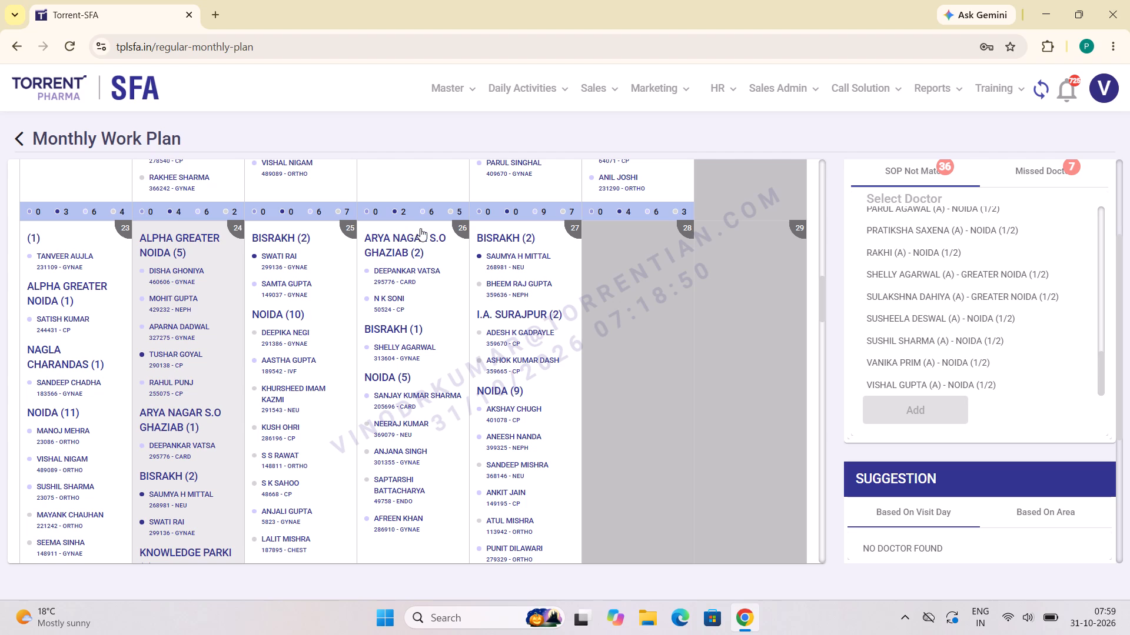
{"action": "left_click", "coordinate": [422, 226]}
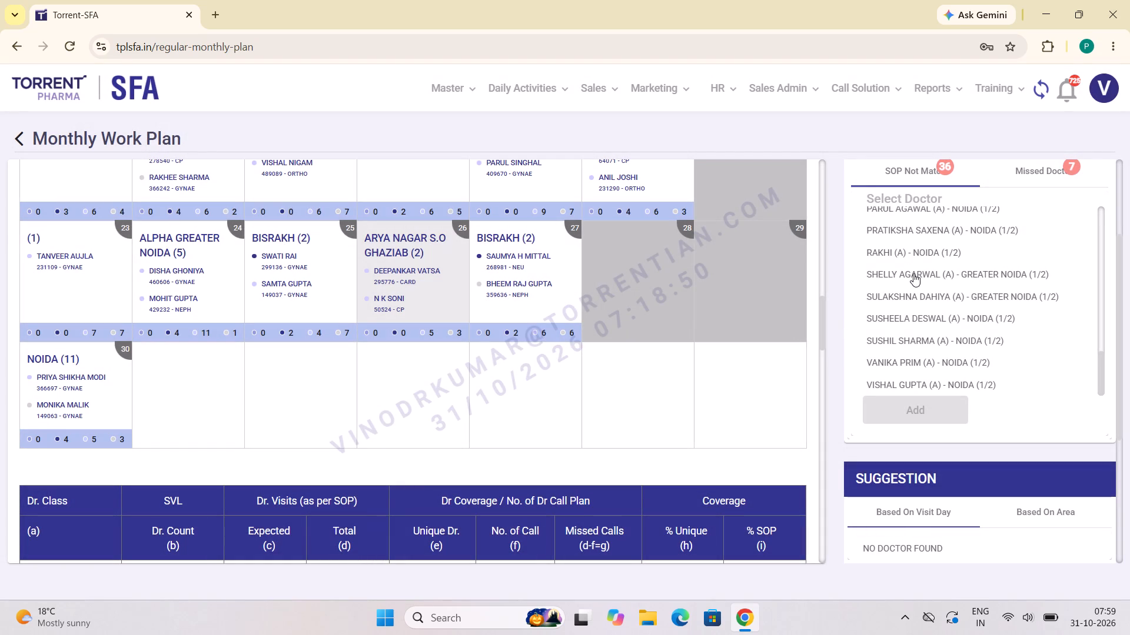
{"action": "left_click", "coordinate": [913, 273]}
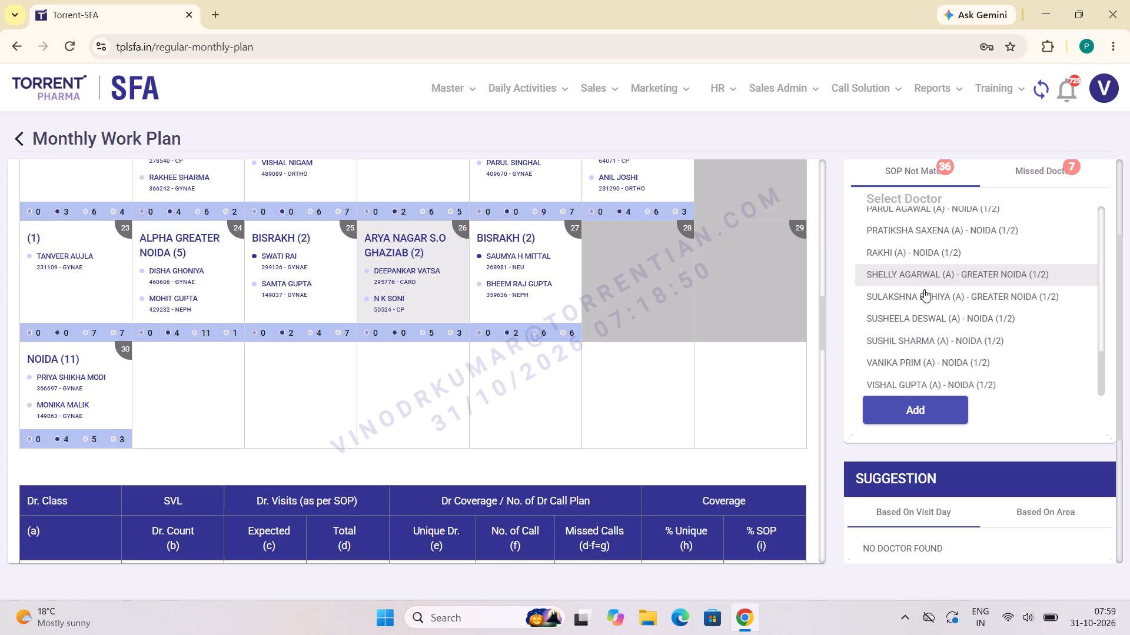
{"action": "left_click", "coordinate": [921, 297]}
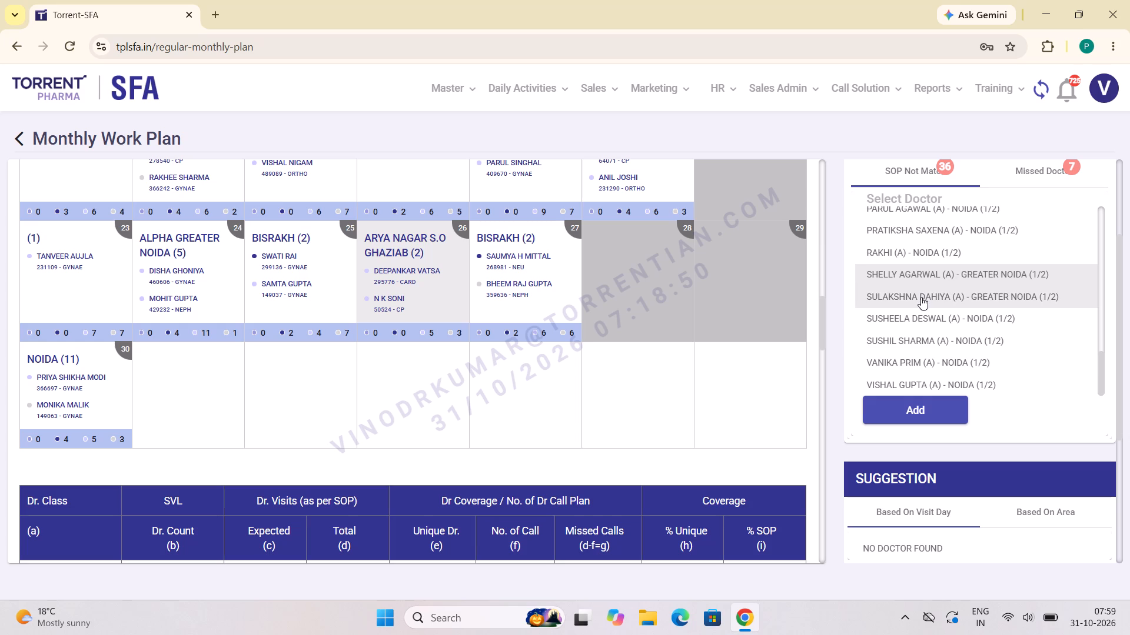
{"action": "double_click", "coordinate": [921, 297]}
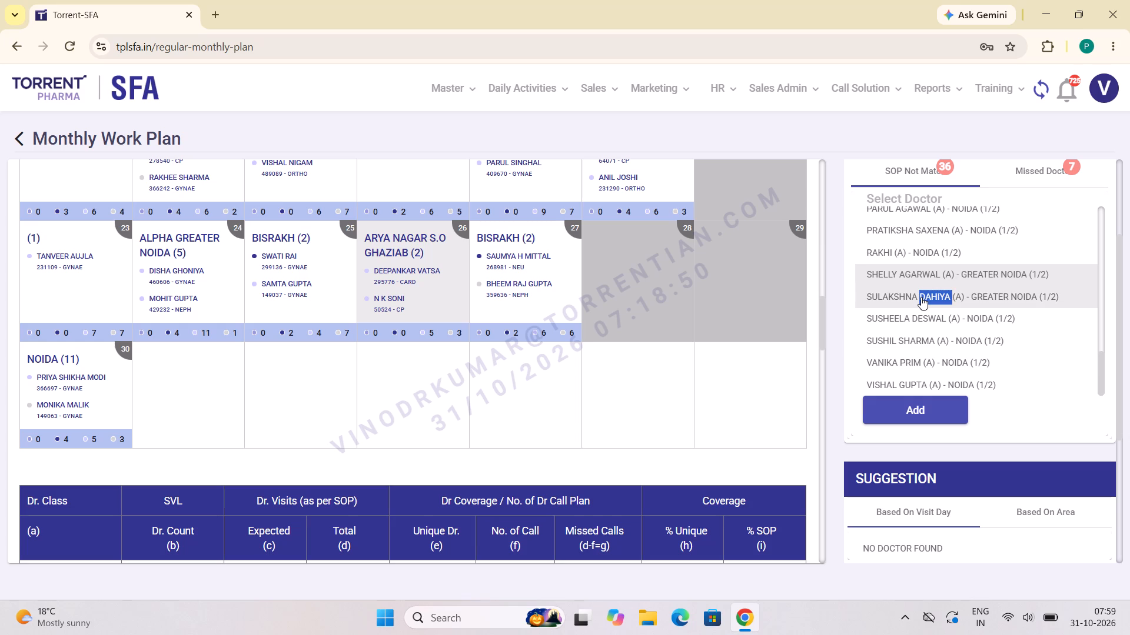
{"action": "left_click", "coordinate": [921, 297]}
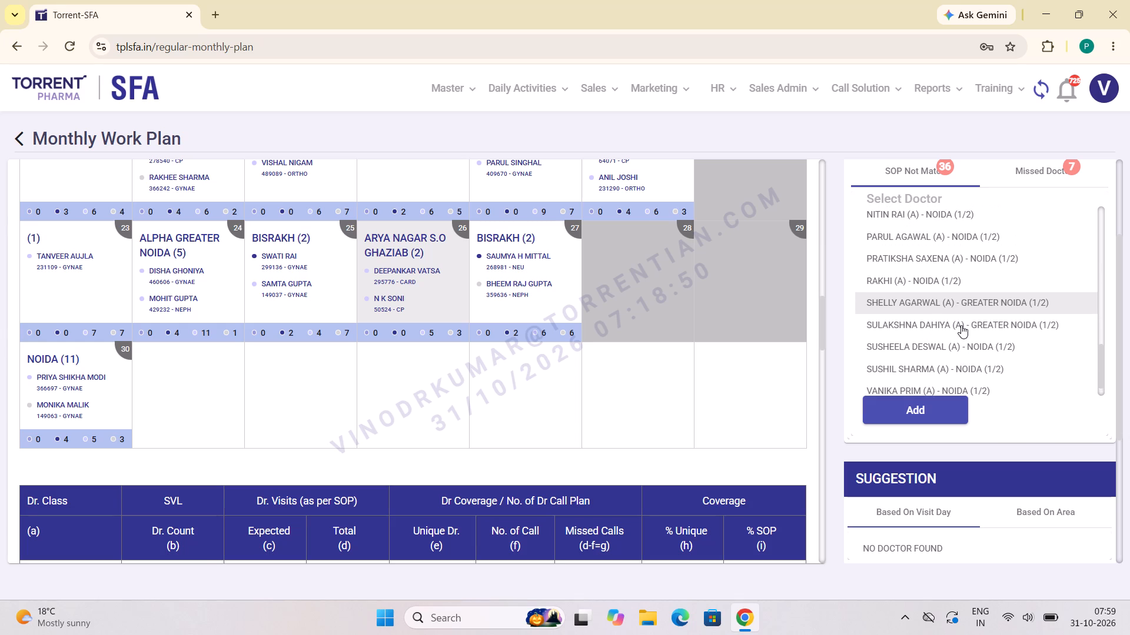
{"action": "key", "text": "Up"}
{"action": "key", "text": "Up"}
{"action": "key", "text": "Up"}
{"action": "key", "text": "Up"}
{"action": "key", "text": "Up"}
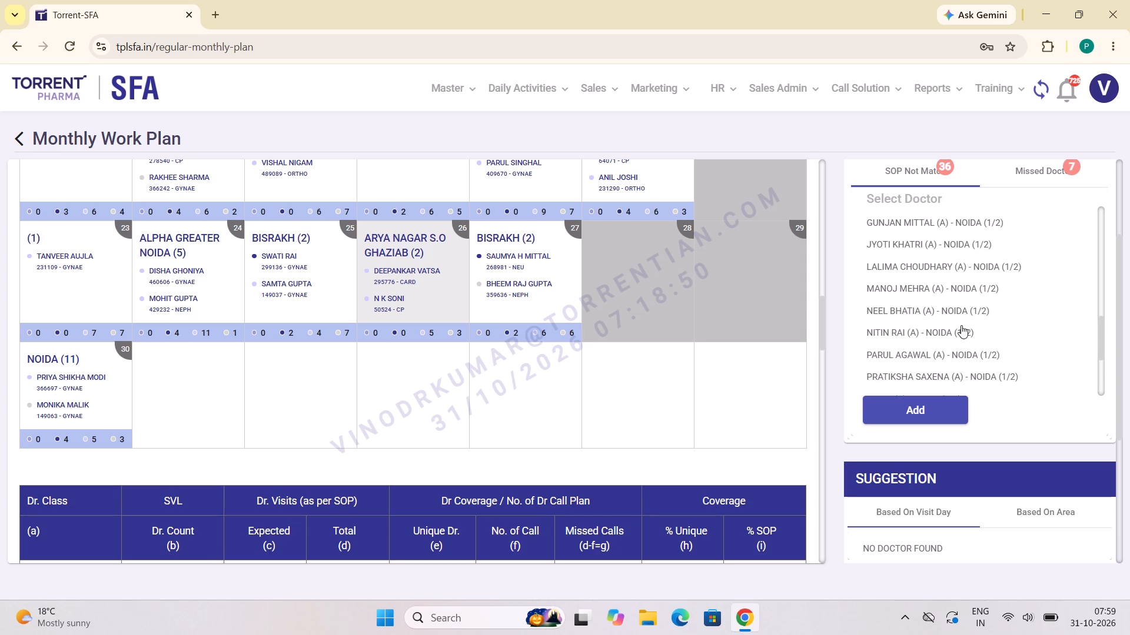
{"action": "key", "text": "Up"}
{"action": "key", "text": "Up"}
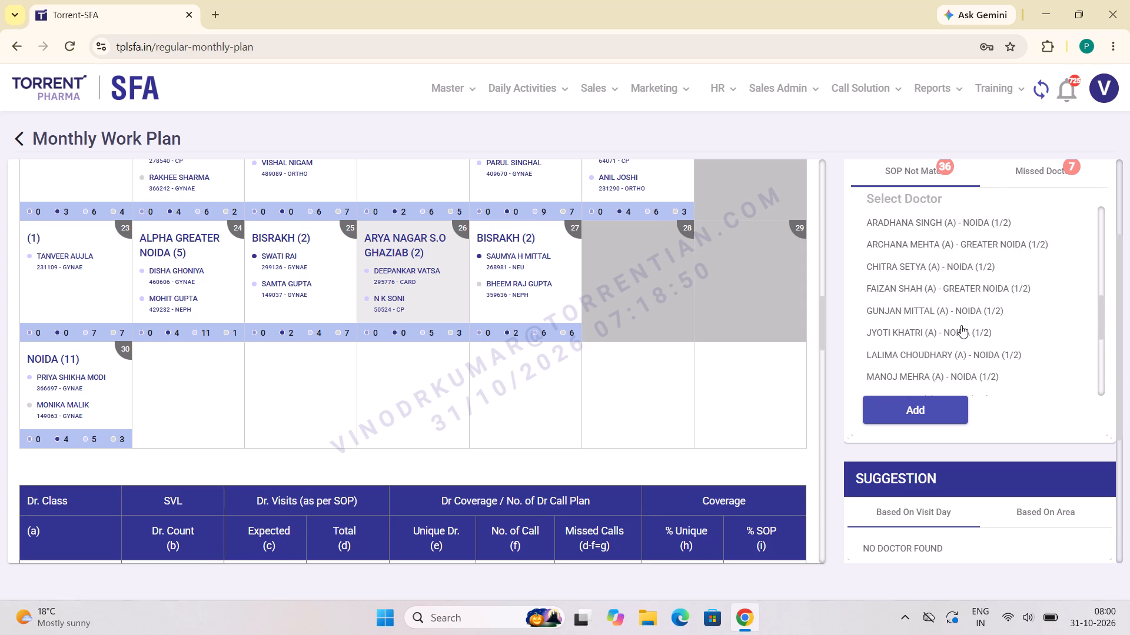
{"action": "left_click", "coordinate": [965, 285]}
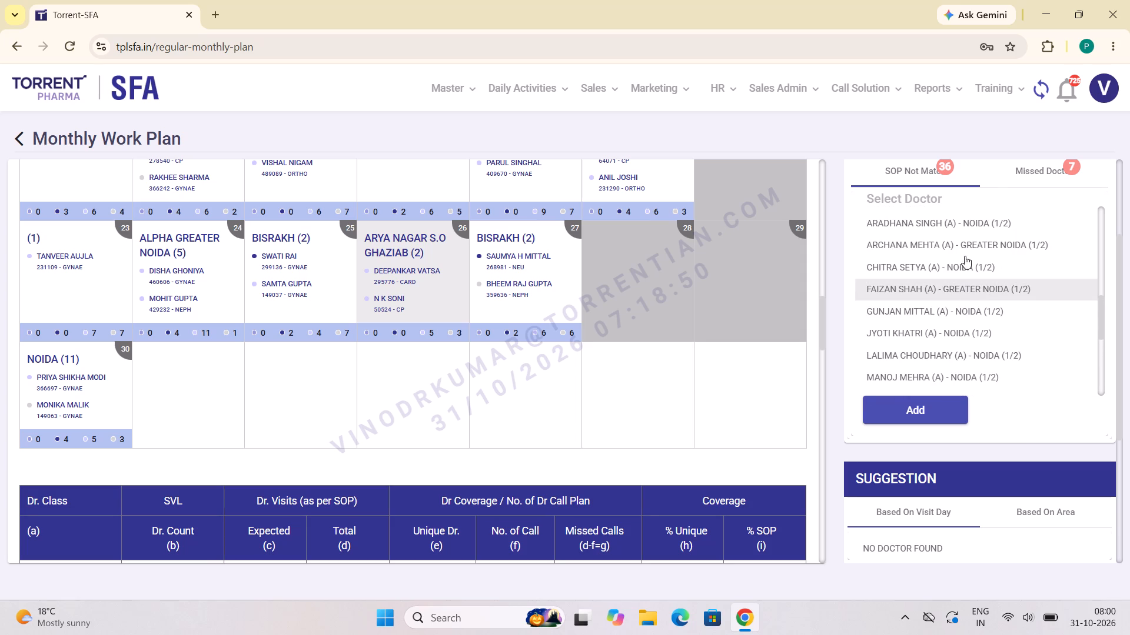
{"action": "left_click", "coordinate": [961, 243]}
{"action": "key", "text": "Up"}
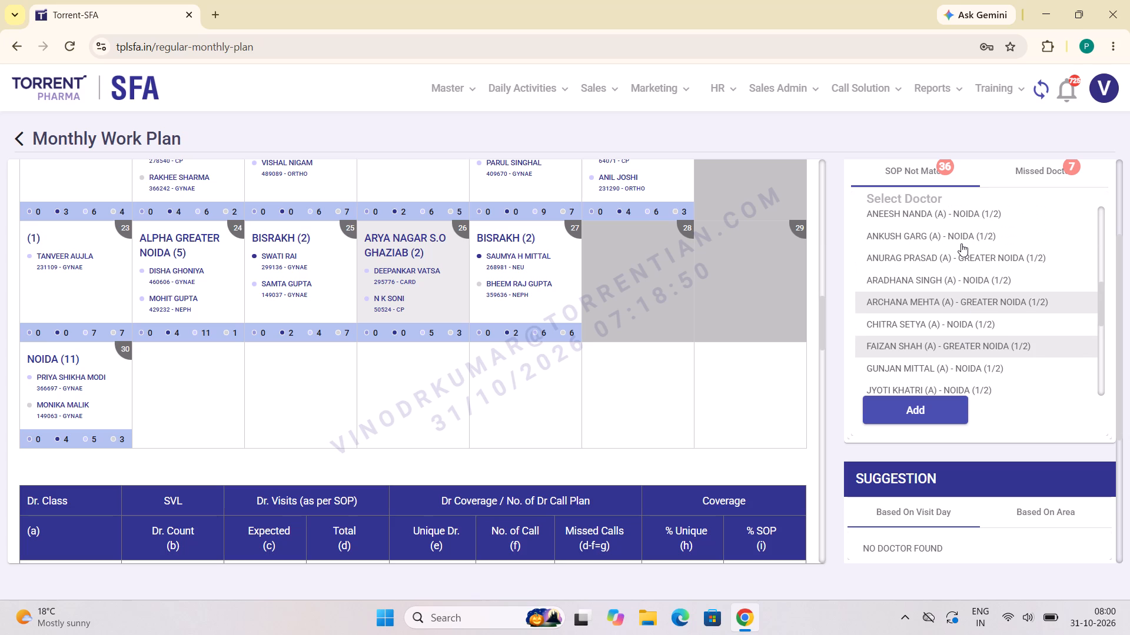
{"action": "key", "text": "Up"}
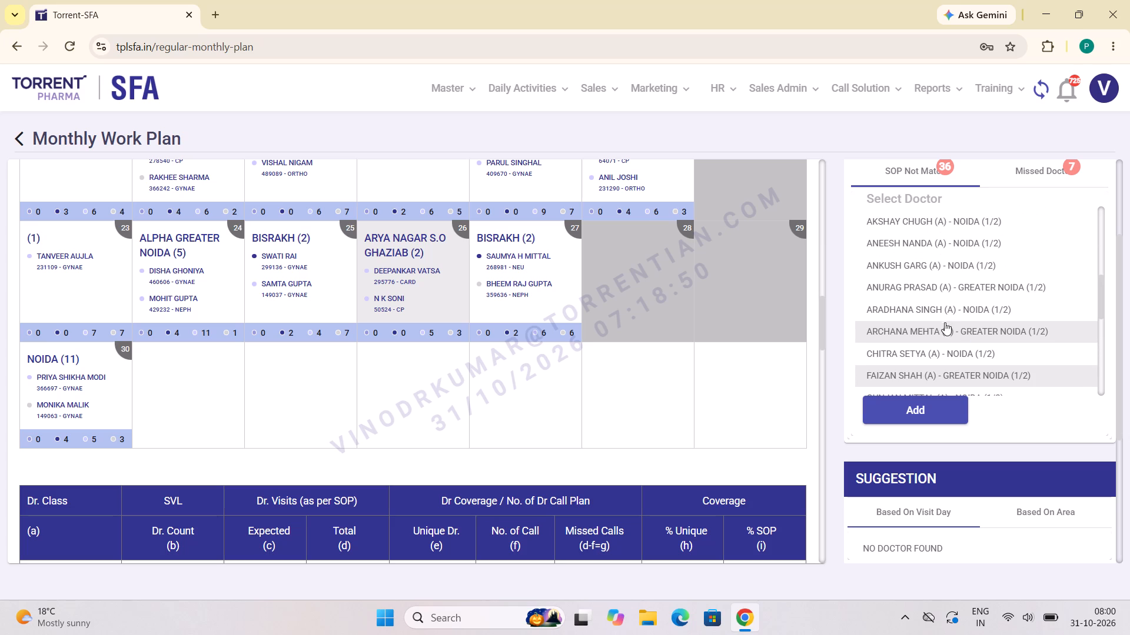
{"action": "left_click", "coordinate": [952, 289]}
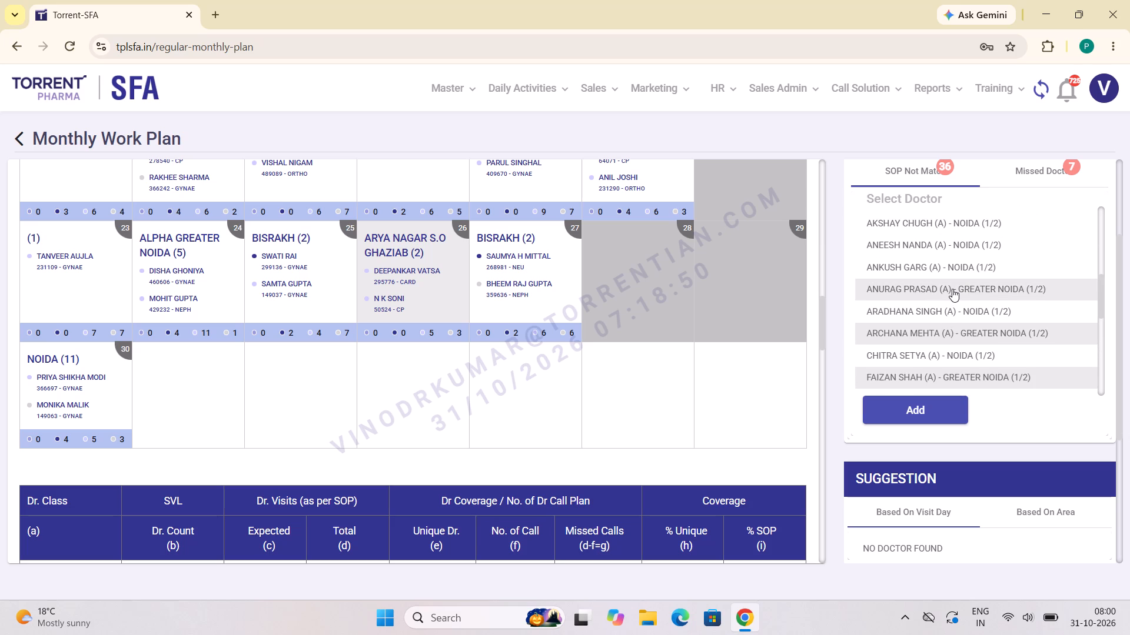
{"action": "key", "text": "Up"}
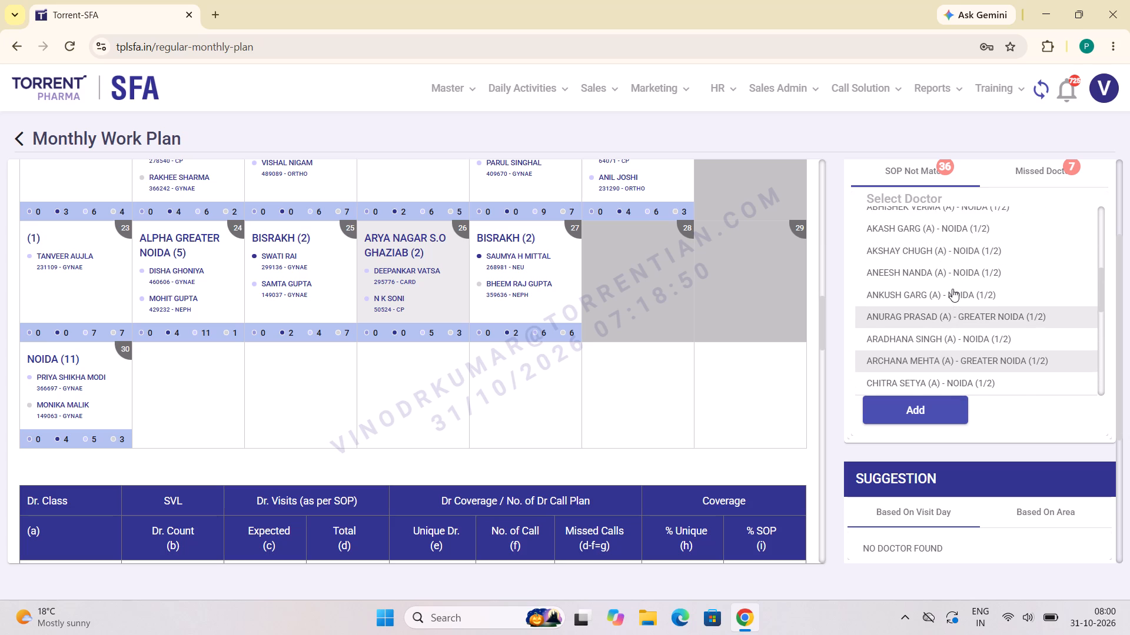
{"action": "key", "text": "Up"}
{"action": "key", "text": "Up"}
{"action": "key", "text": "Up"}
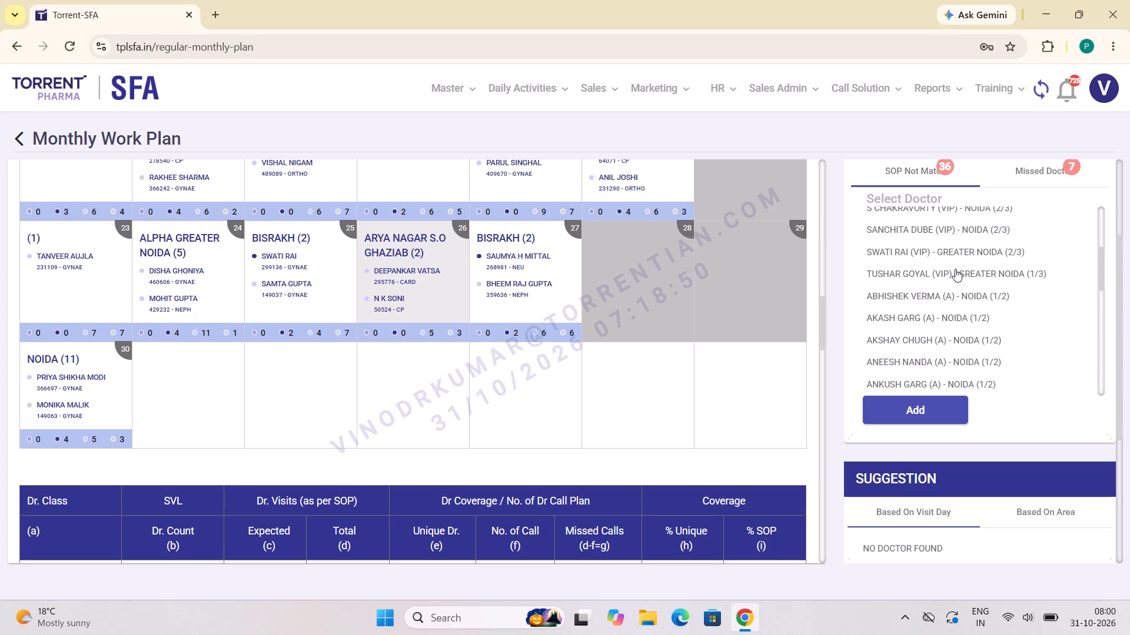
{"action": "left_click", "coordinate": [955, 269]}
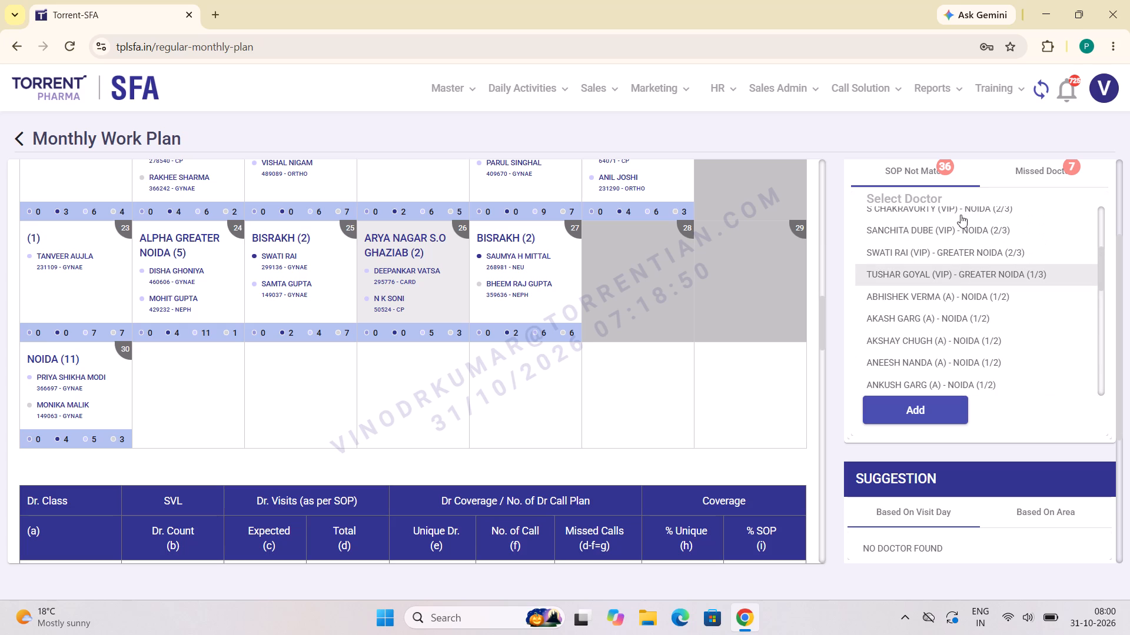
{"action": "left_click", "coordinate": [963, 249]}
{"action": "left_click", "coordinate": [919, 408]}
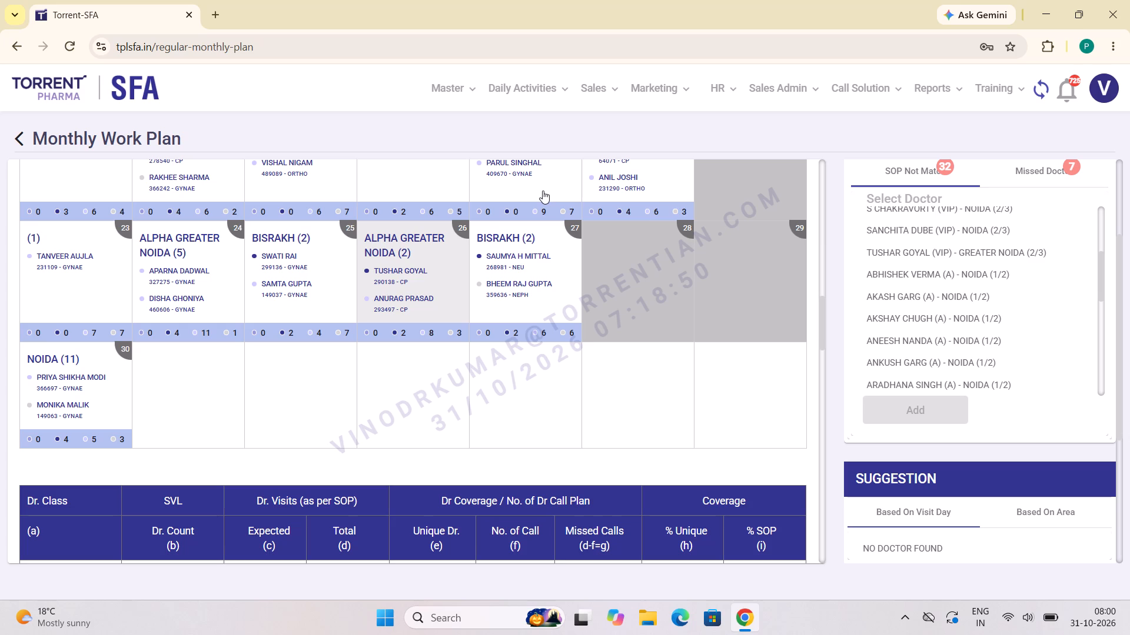
Review the earlier November days in the calendar for field days suited to the remaining SOP Not Matched doctors.
{"action": "key", "text": "Up"}
{"action": "key", "text": "Up"}
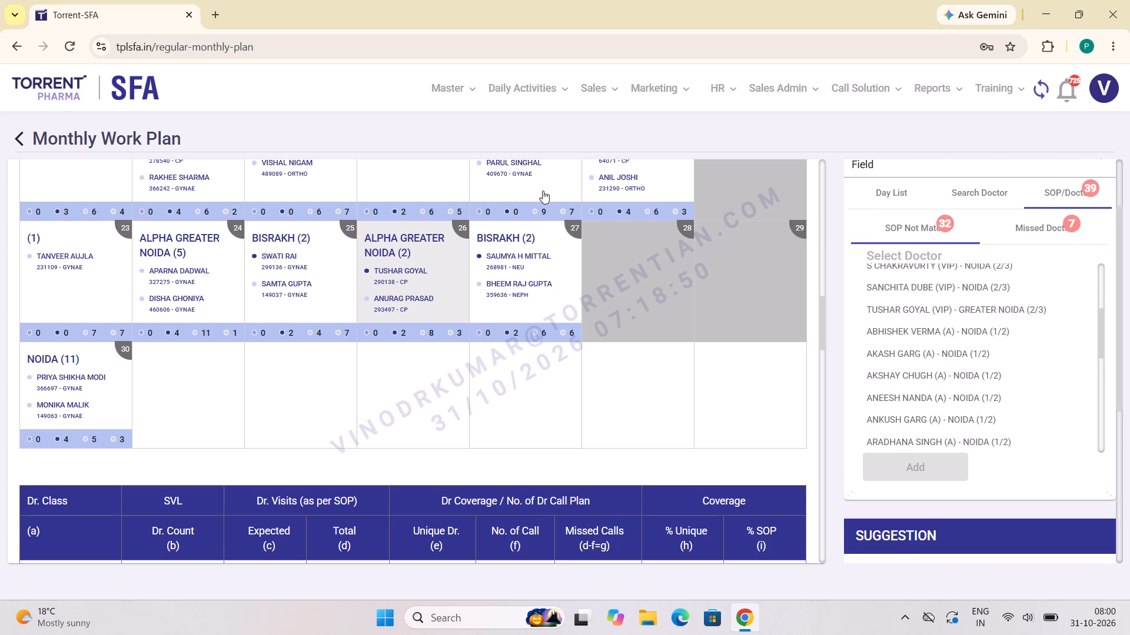
{"action": "left_click", "coordinate": [494, 420]}
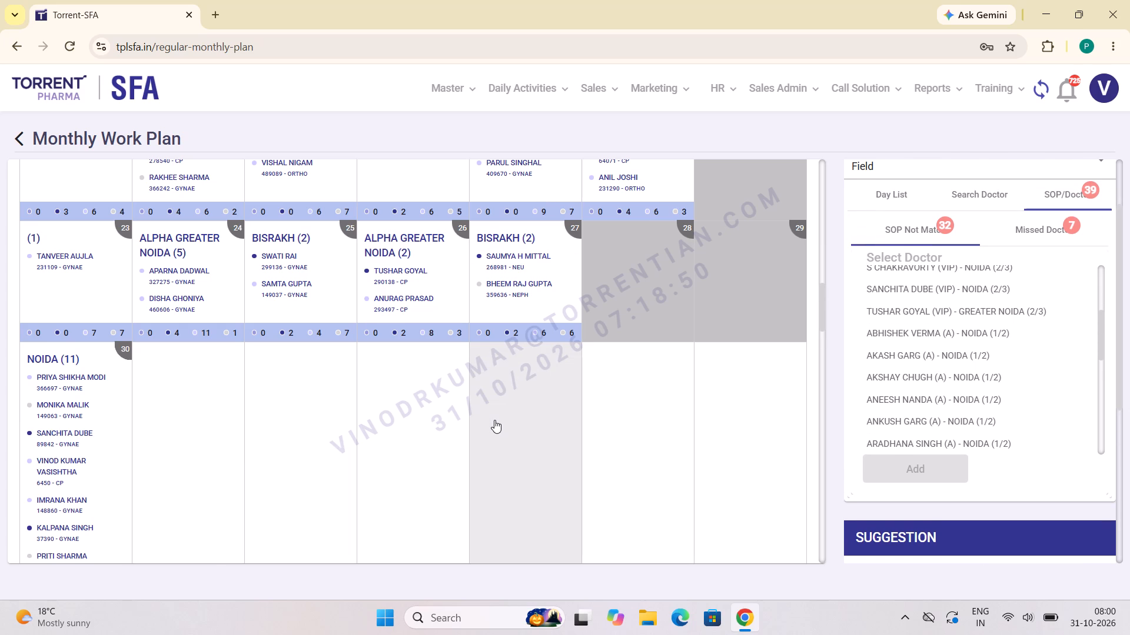
{"action": "key", "text": "Up"}
{"action": "key", "text": "Up"}
{"action": "key", "text": "Up"}
{"action": "key", "text": "Up"}
{"action": "key", "text": "Up"}
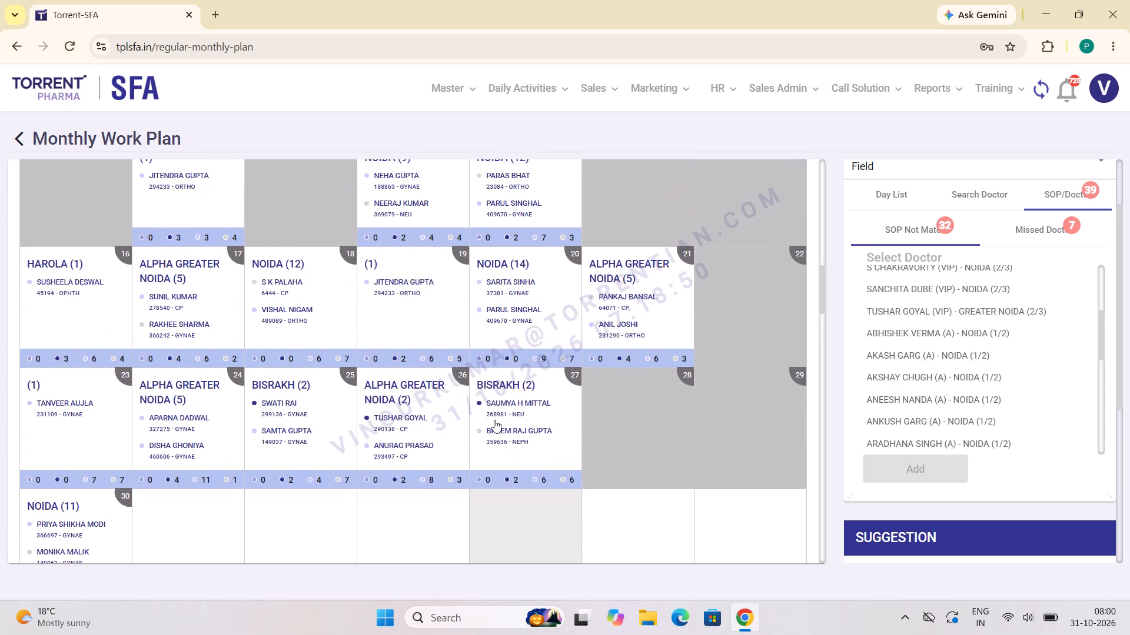
{"action": "key", "text": "Up"}
{"action": "key", "text": "Up"}
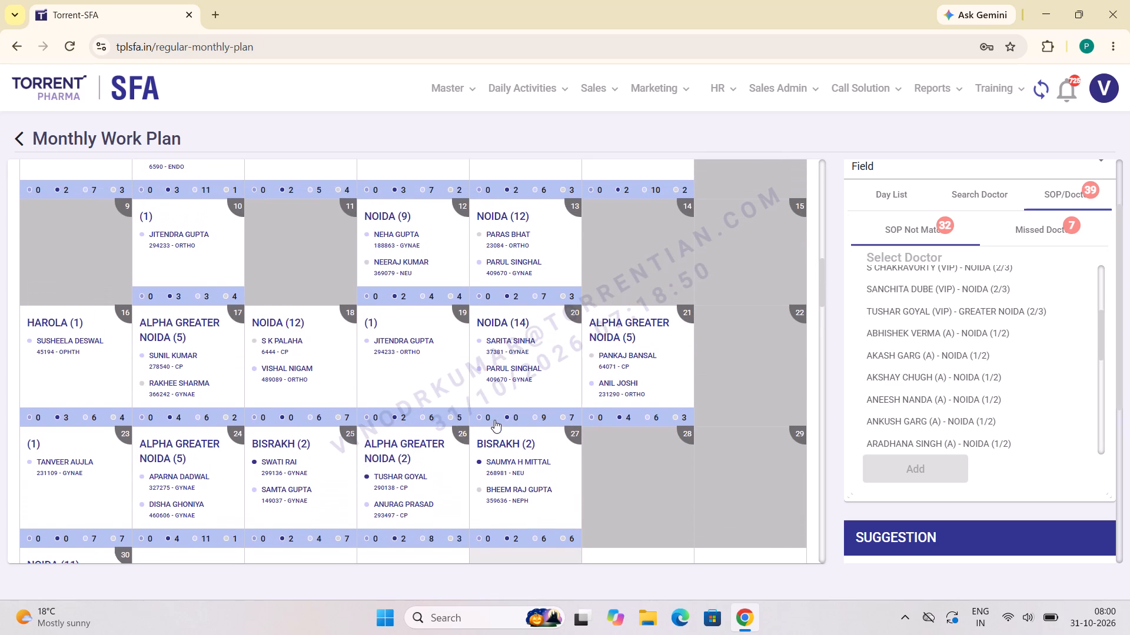
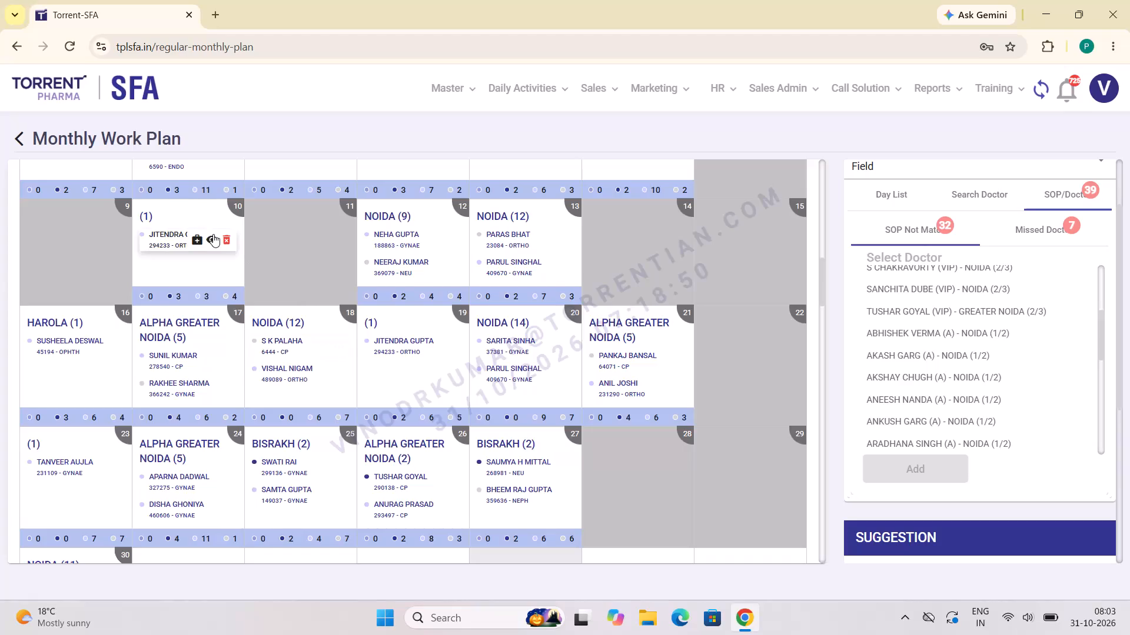
{"action": "left_click", "coordinate": [180, 316]}
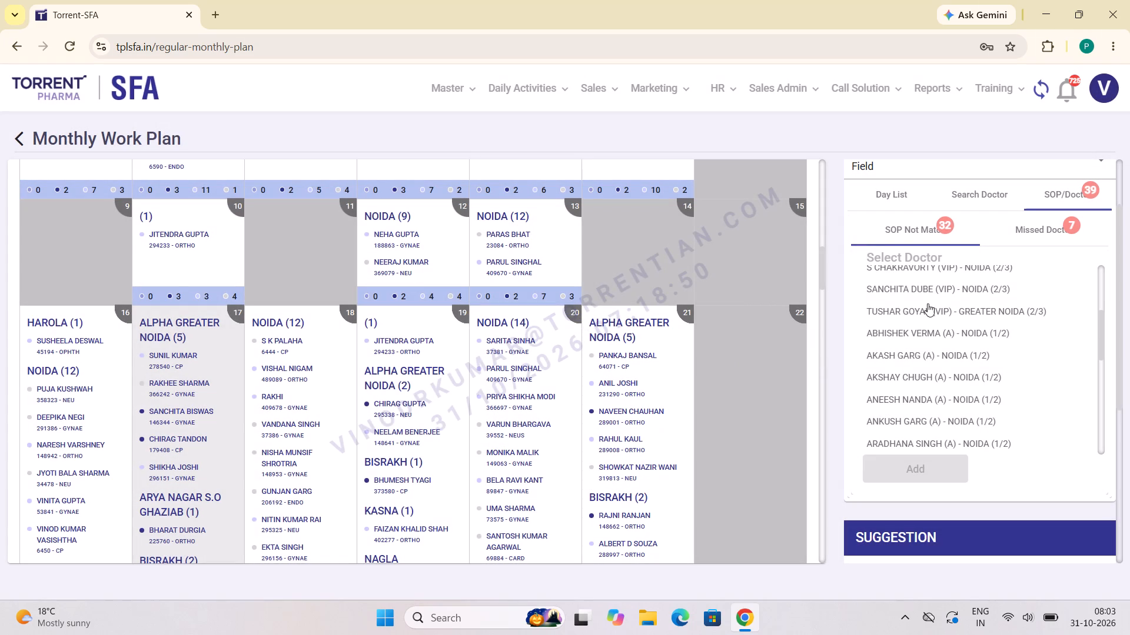
{"action": "left_click", "coordinate": [924, 312]}
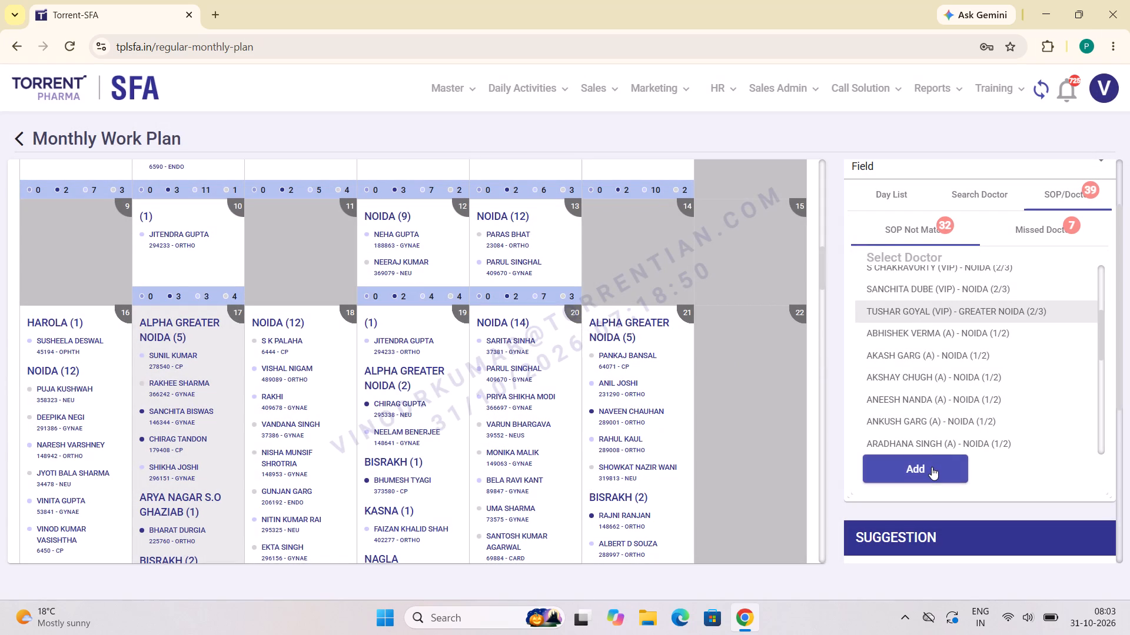
{"action": "left_click", "coordinate": [932, 467]}
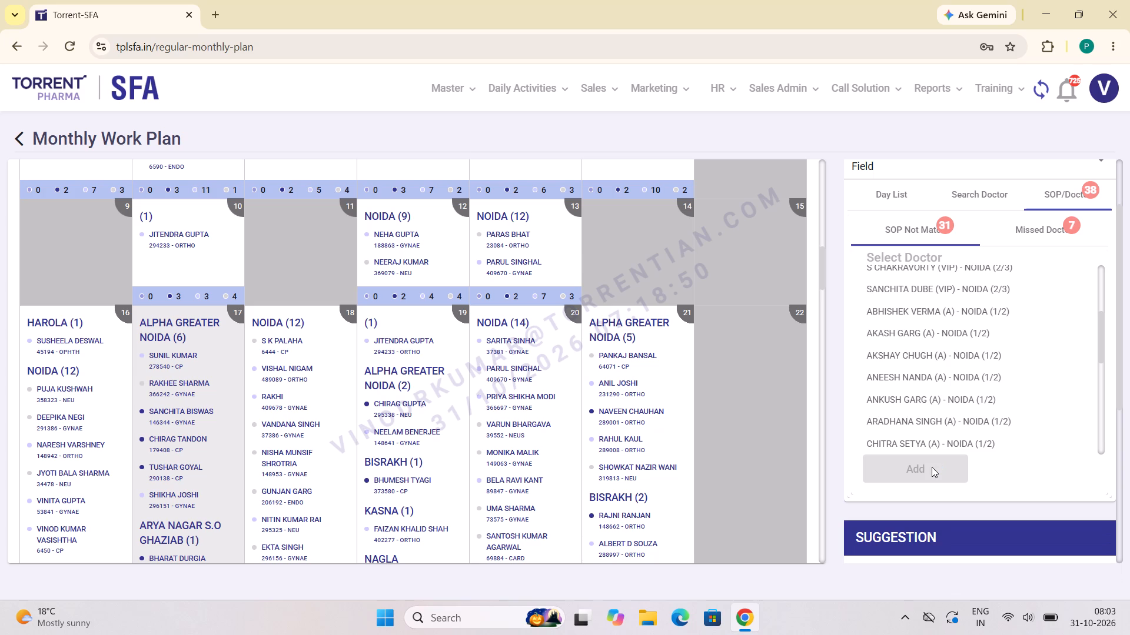
{"action": "key", "text": "Up"}
{"action": "key", "text": "Up"}
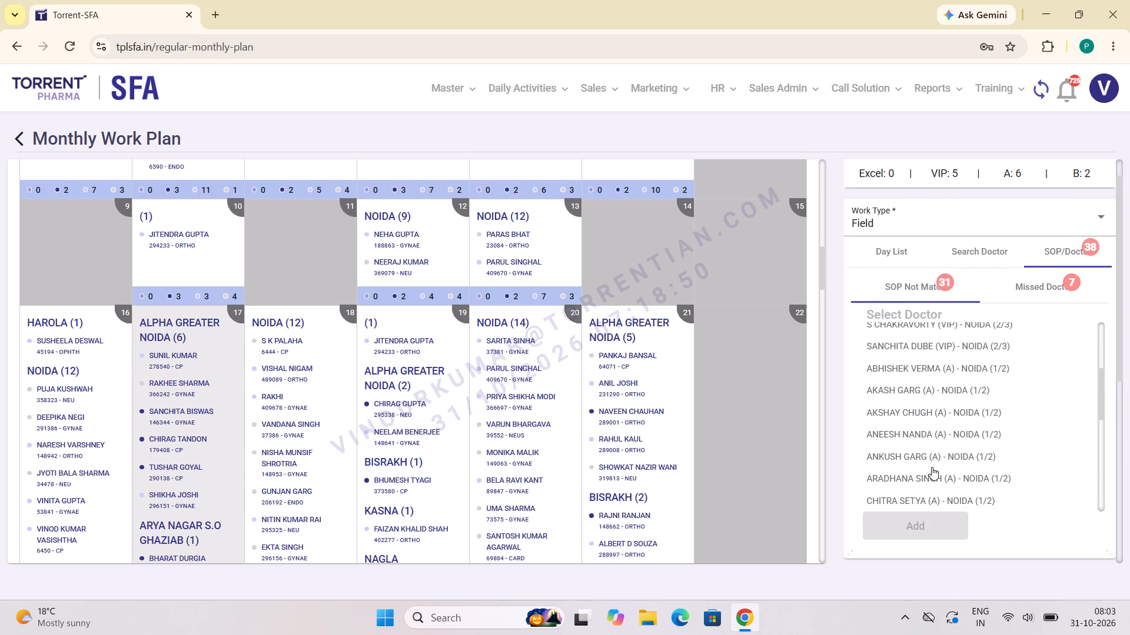
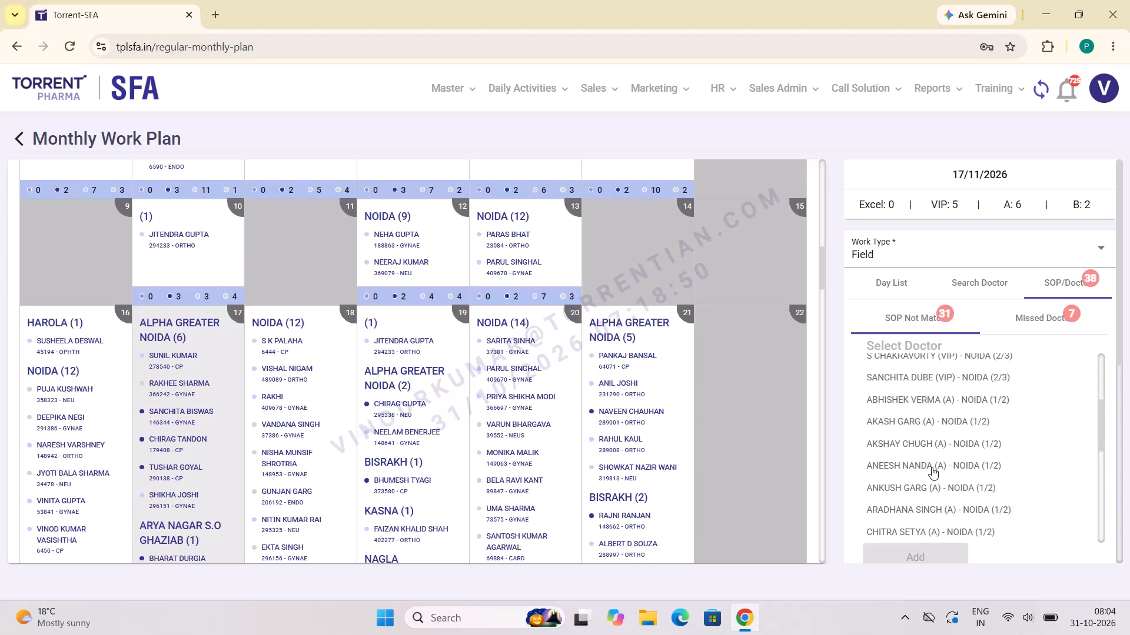
Add only VIP Greater Noida doctor Gupta from SOP Not Matched to the 22/11/2026 plan, deselecting the area's other VIP doctors.
{"action": "left_click", "coordinate": [1100, 360]}
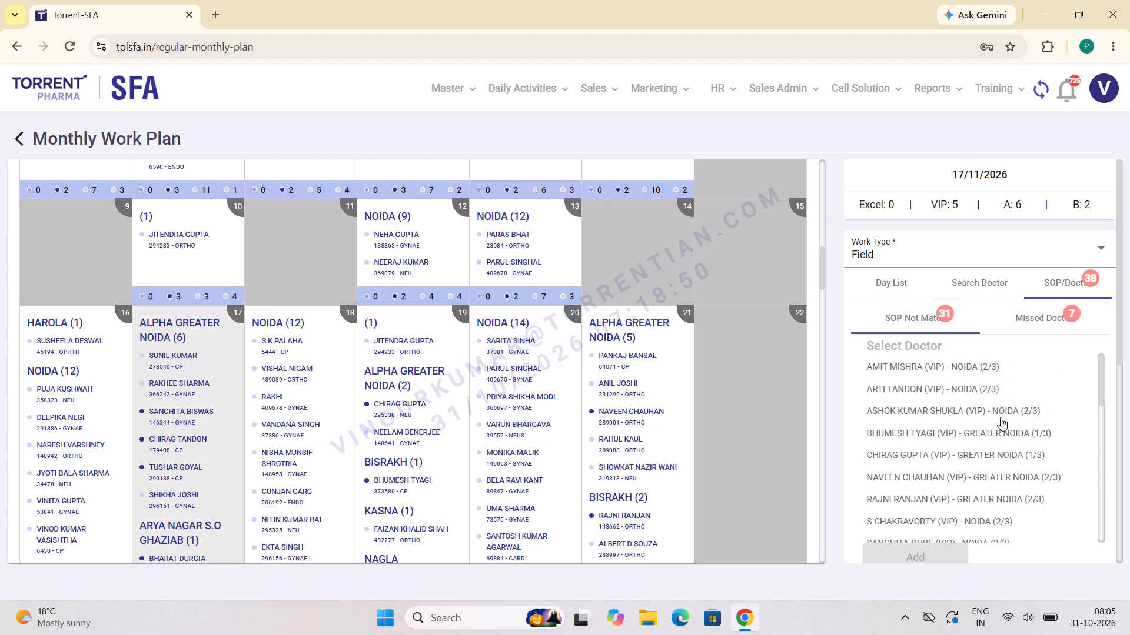
{"action": "left_click", "coordinate": [981, 432]}
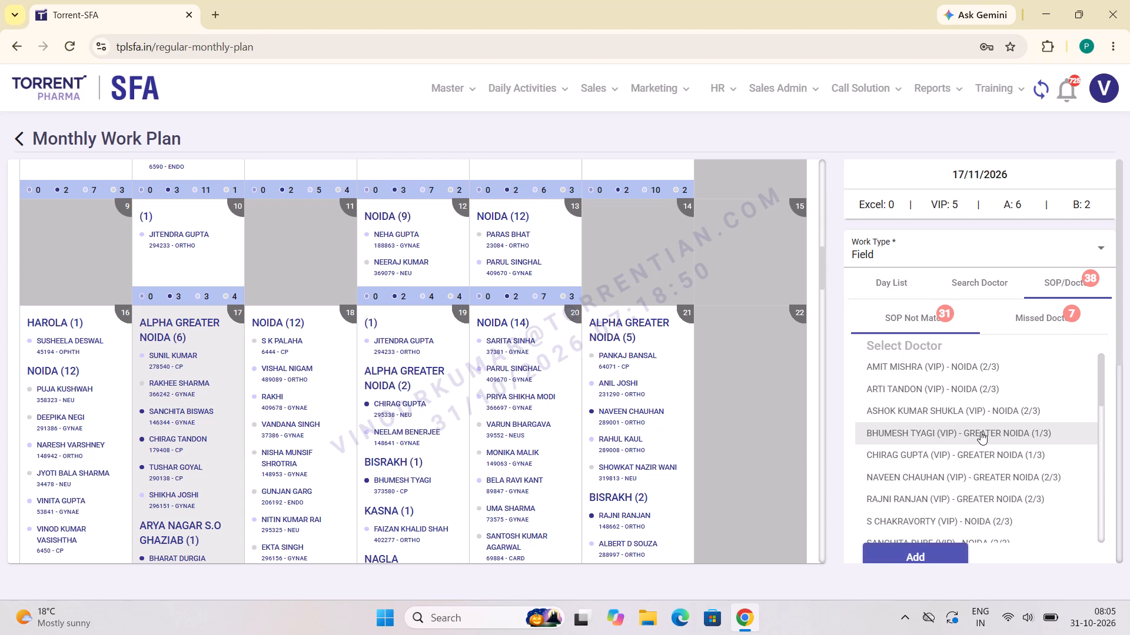
{"action": "left_click", "coordinate": [959, 457]}
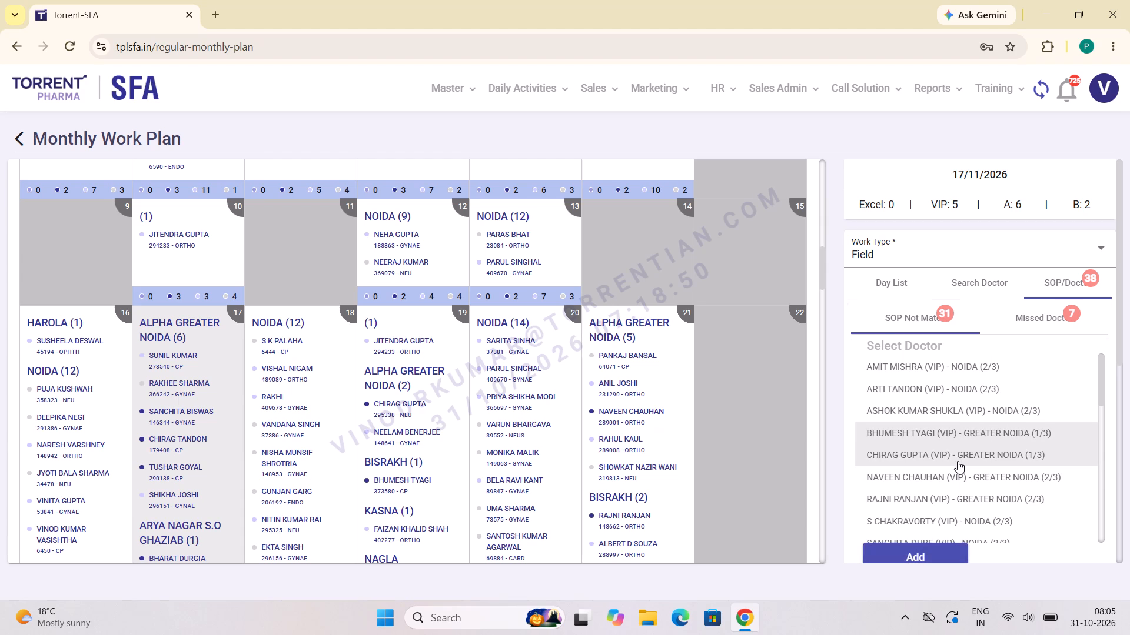
{"action": "left_click", "coordinate": [949, 473]}
{"action": "left_click", "coordinate": [929, 497]}
{"action": "left_click", "coordinate": [740, 380]}
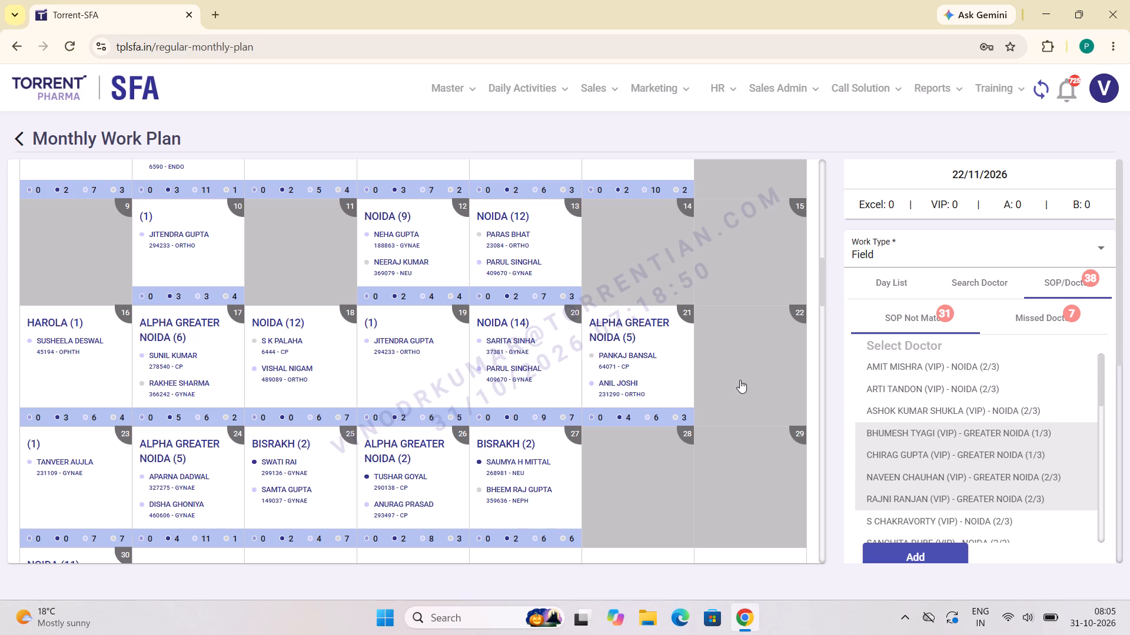
{"action": "left_click", "coordinate": [907, 449]}
{"action": "left_click", "coordinate": [915, 430]}
{"action": "left_click", "coordinate": [910, 452]}
{"action": "left_click", "coordinate": [906, 476]}
{"action": "left_click", "coordinate": [905, 496]}
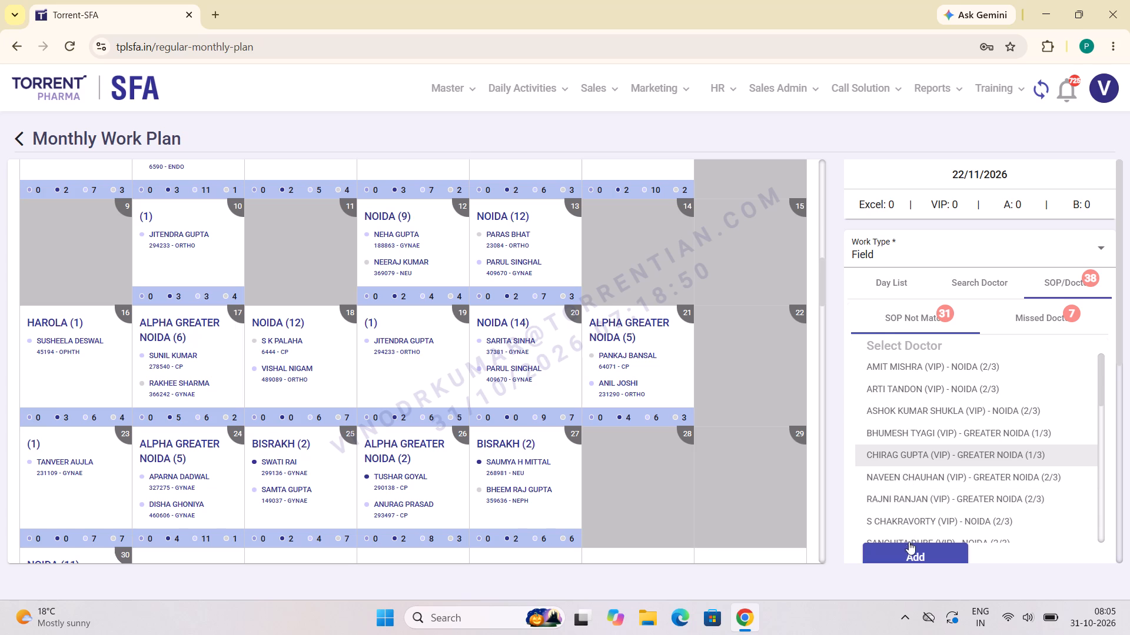
{"action": "left_click", "coordinate": [907, 552]}
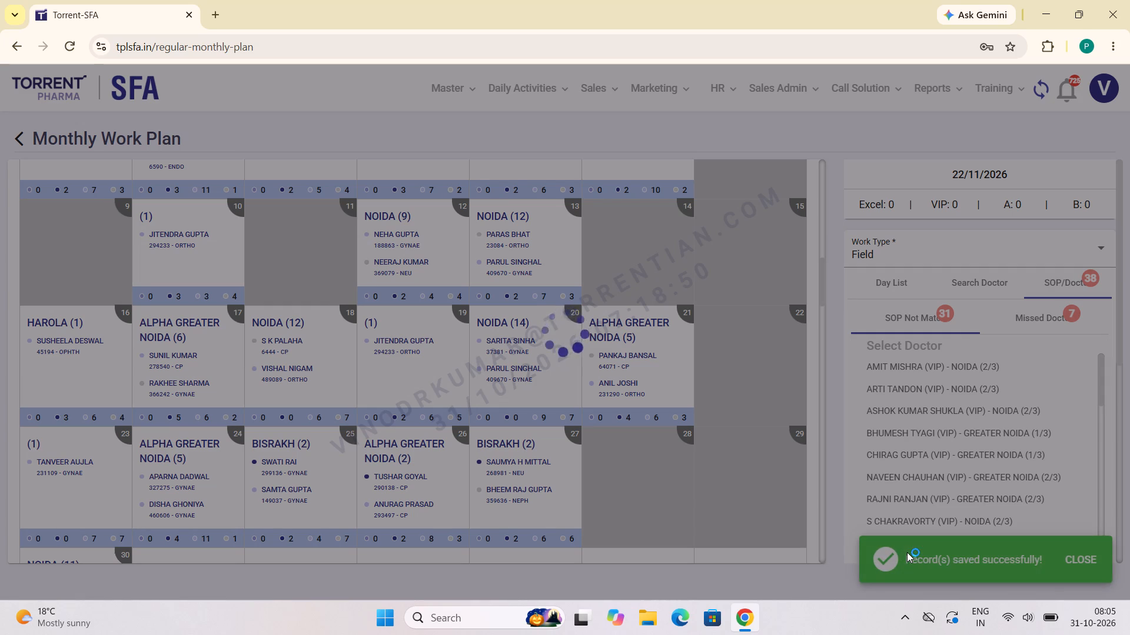
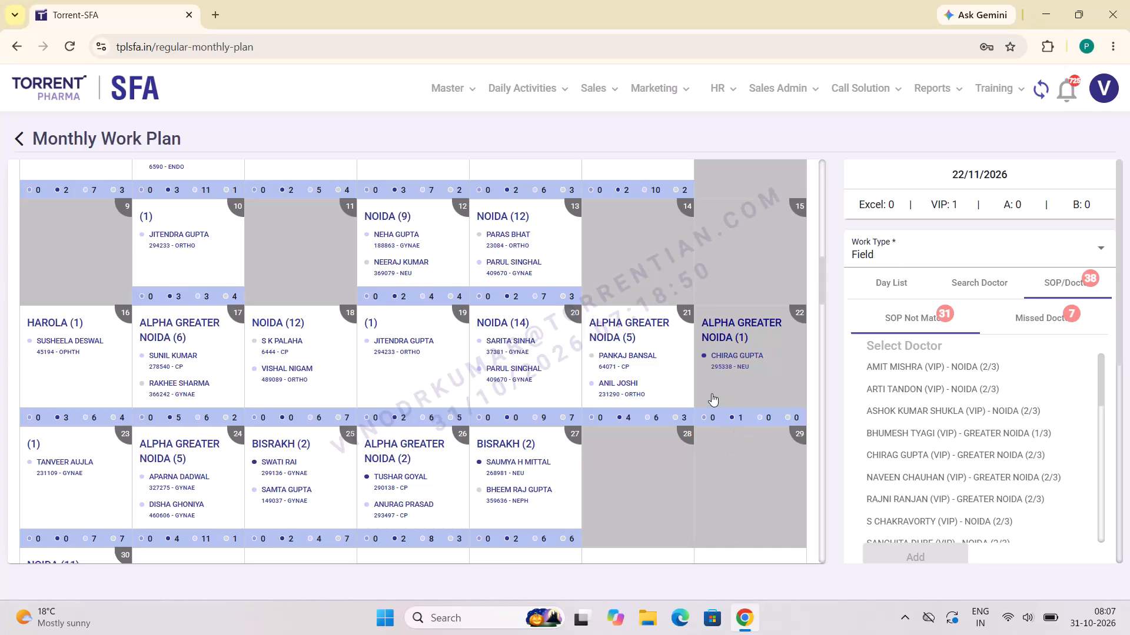
{"action": "left_click", "coordinate": [655, 309]}
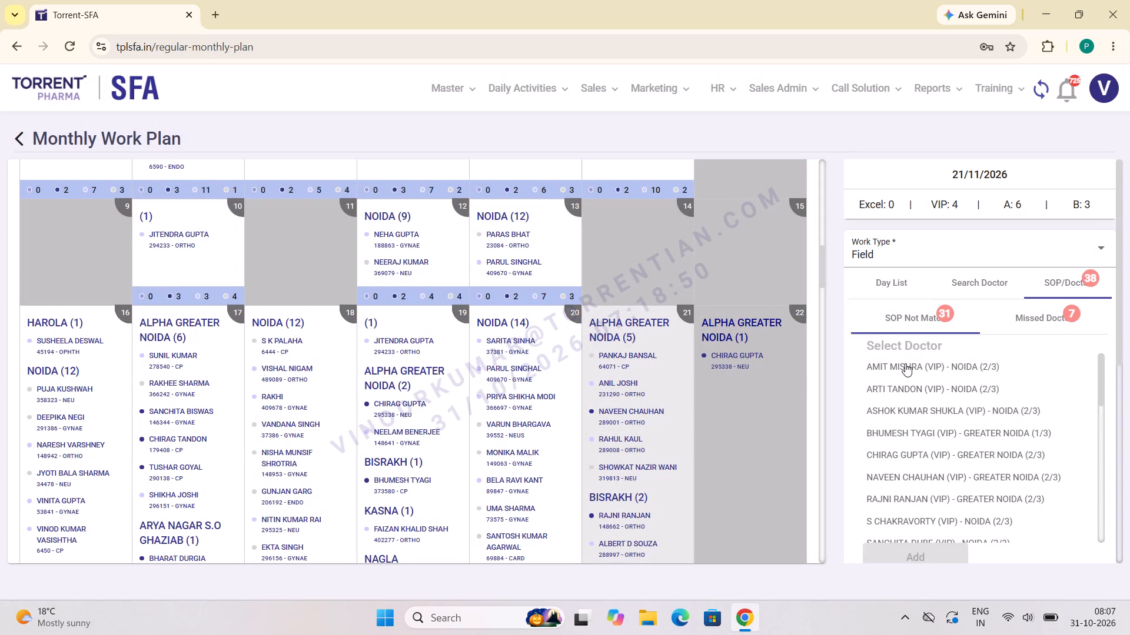
{"action": "left_click", "coordinate": [920, 429]}
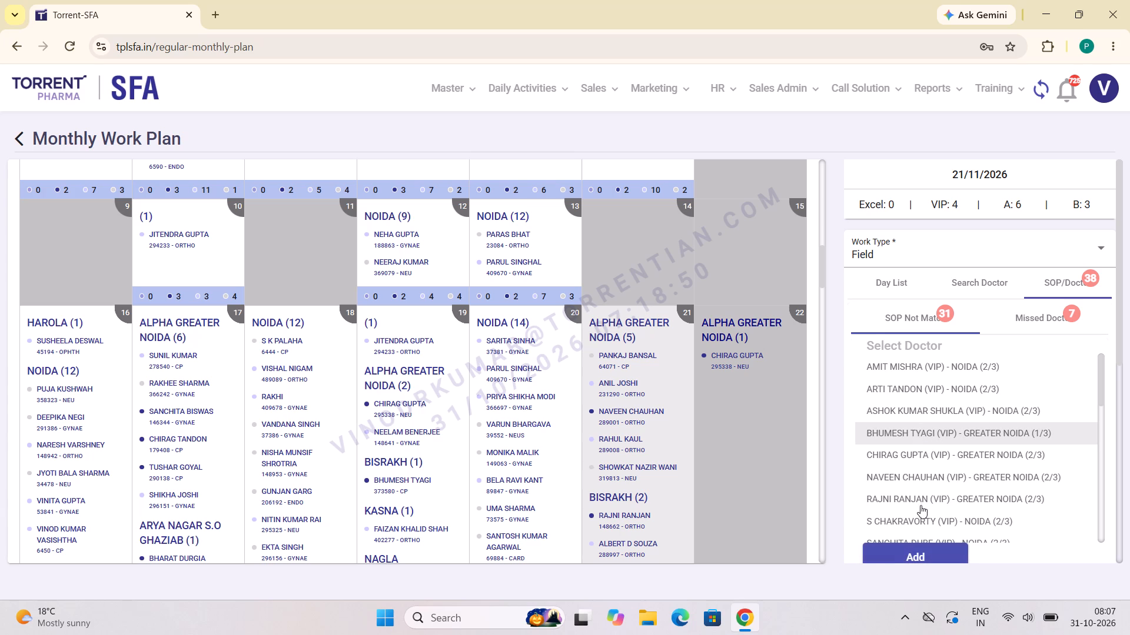
{"action": "left_click", "coordinate": [915, 554]}
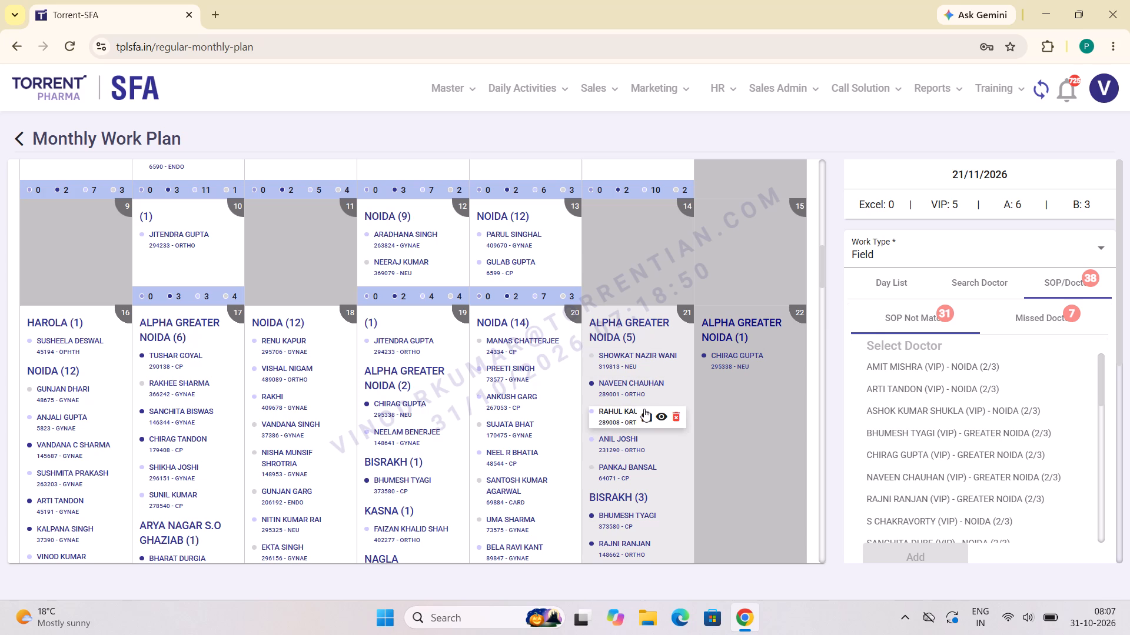
{"action": "key", "text": "Down"}
{"action": "key", "text": "Down"}
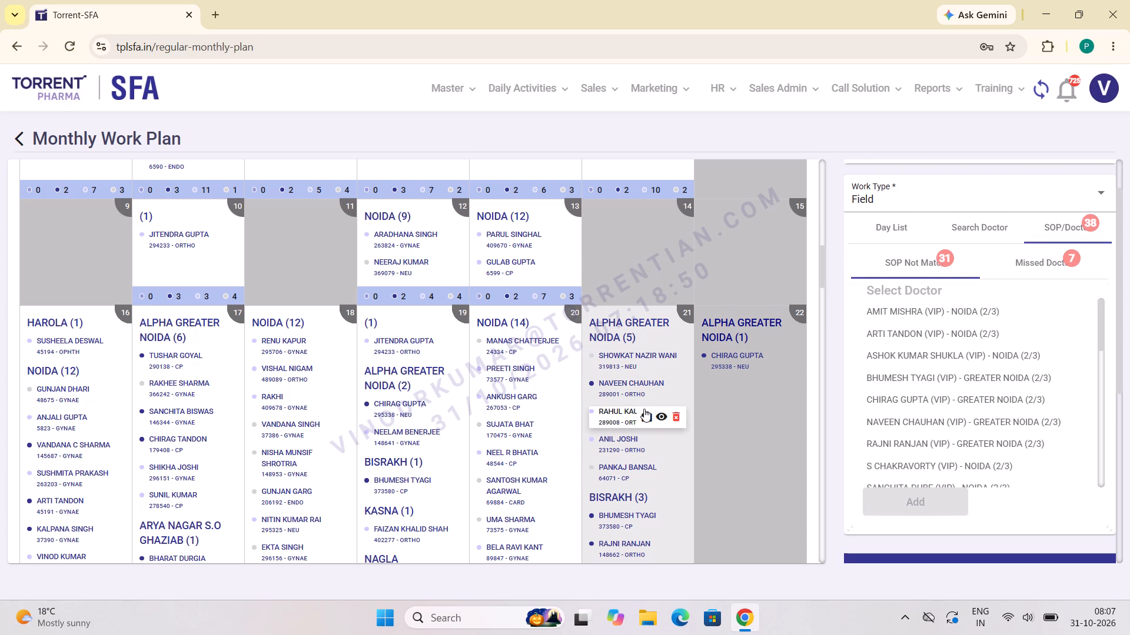
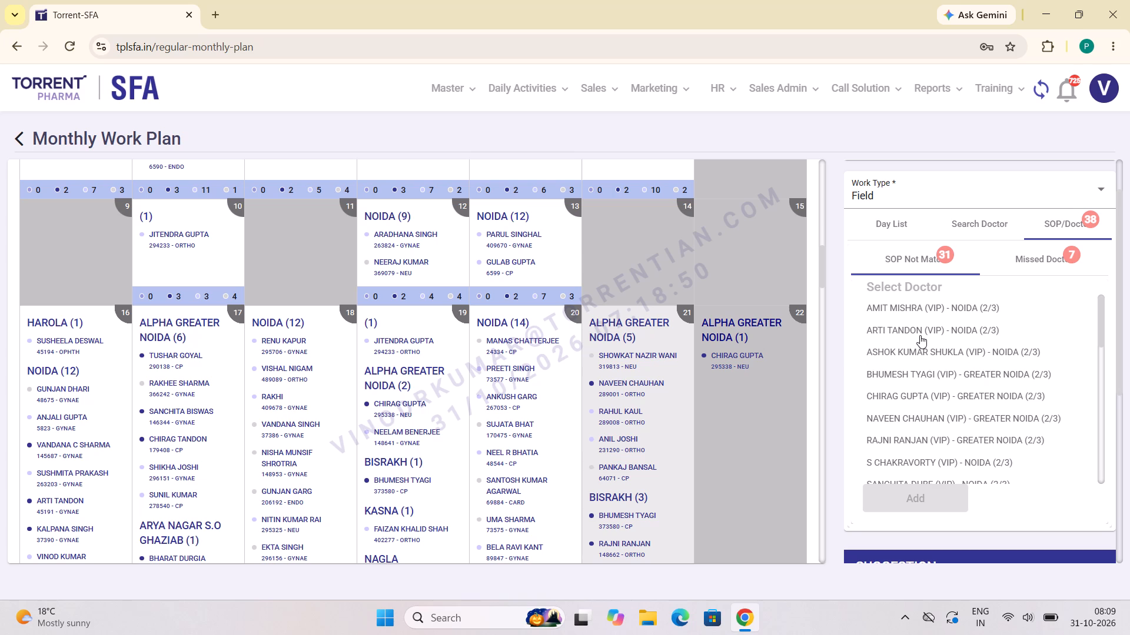
{"action": "left_click", "coordinate": [413, 210]}
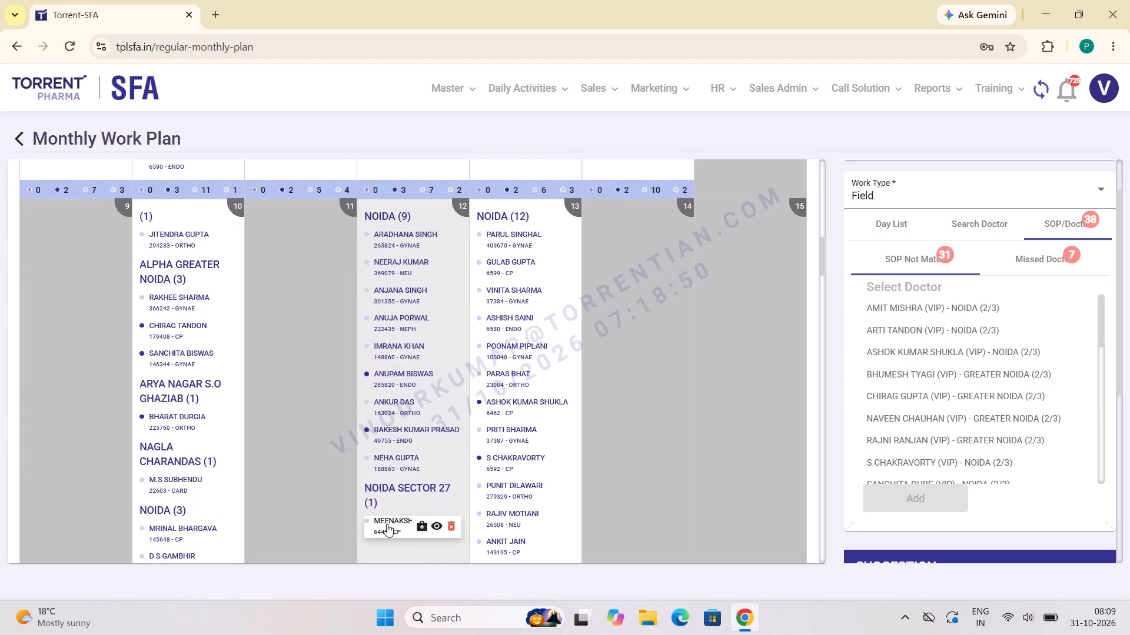
{"action": "left_click", "coordinate": [1041, 258]}
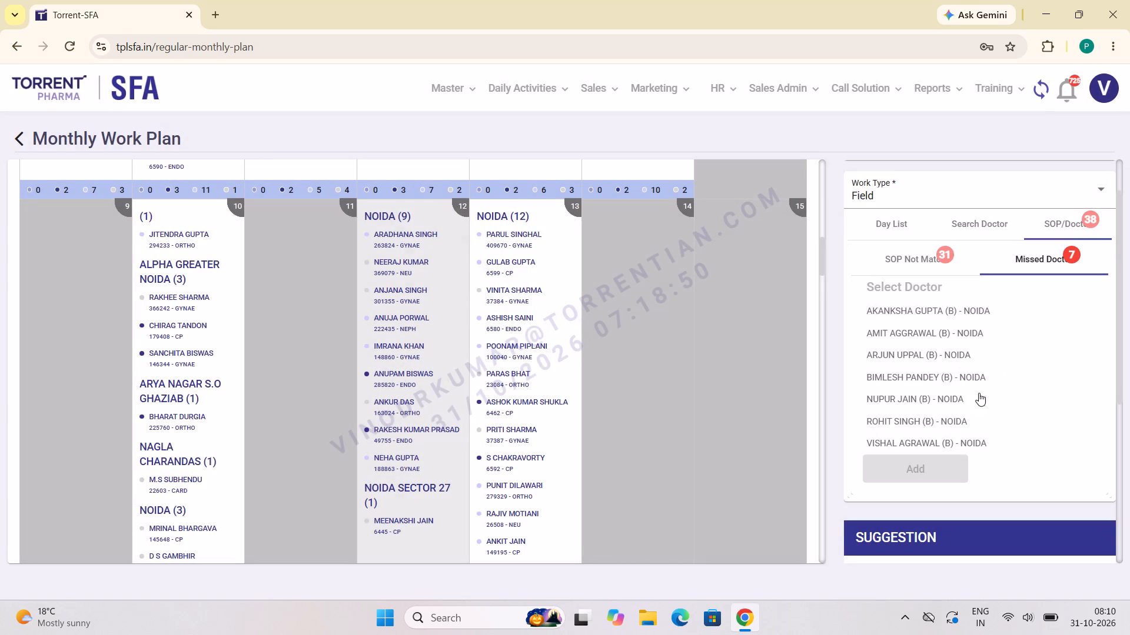
{"action": "left_click", "coordinate": [962, 380]}
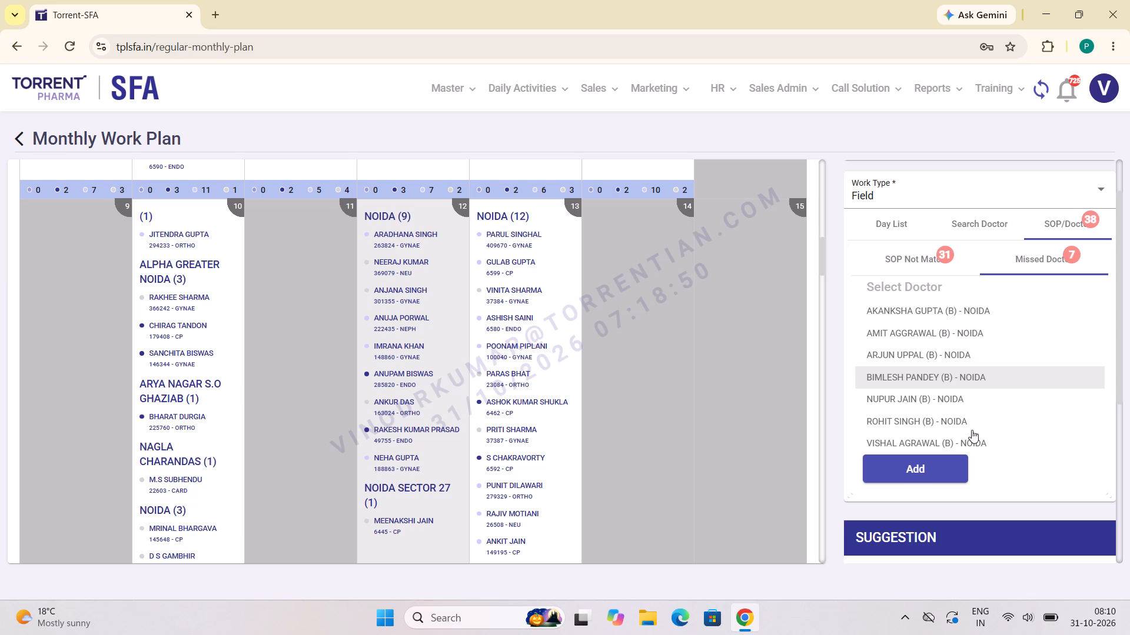
{"action": "left_click", "coordinate": [936, 463]}
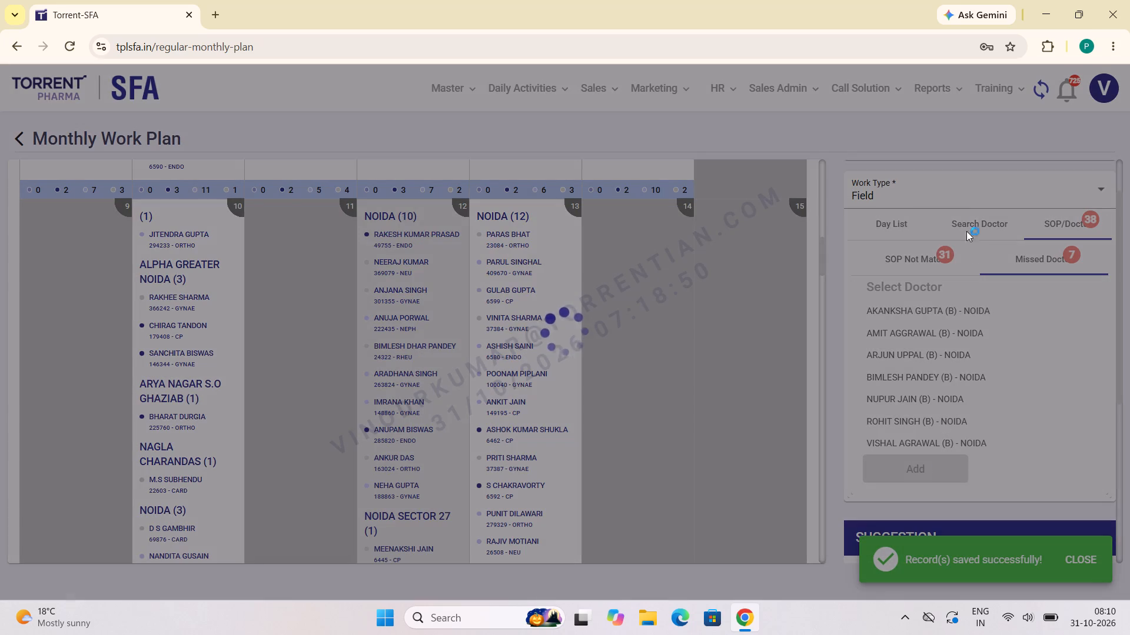
Show the SOP Not Matched doctors for the 12/11/2026 field plan.
{"action": "left_click", "coordinate": [925, 256]}
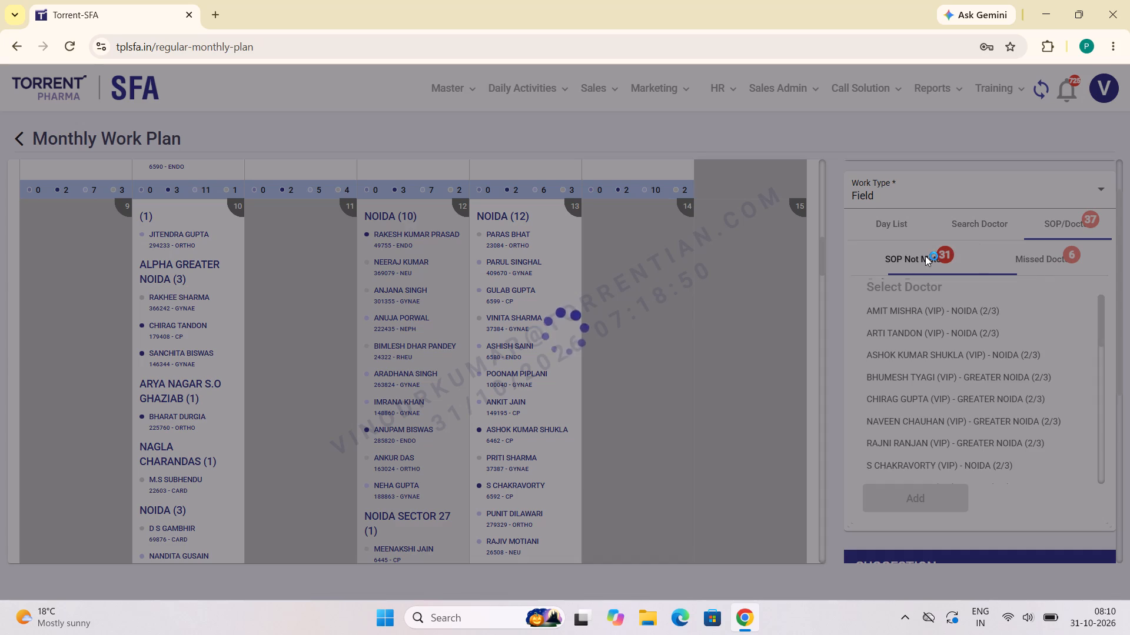
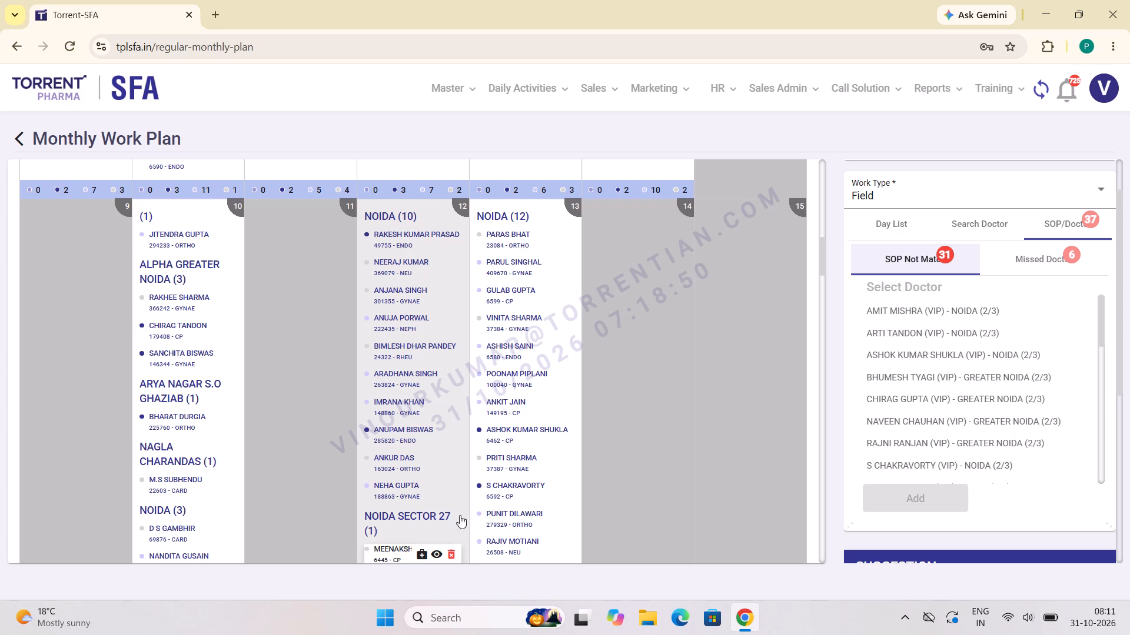
Add class A Noida doctor Verma from SOP Not Matched to the 12/11/2026 field plan, leaving VIP doctor Mishra unselected.
{"action": "left_click", "coordinate": [636, 462]}
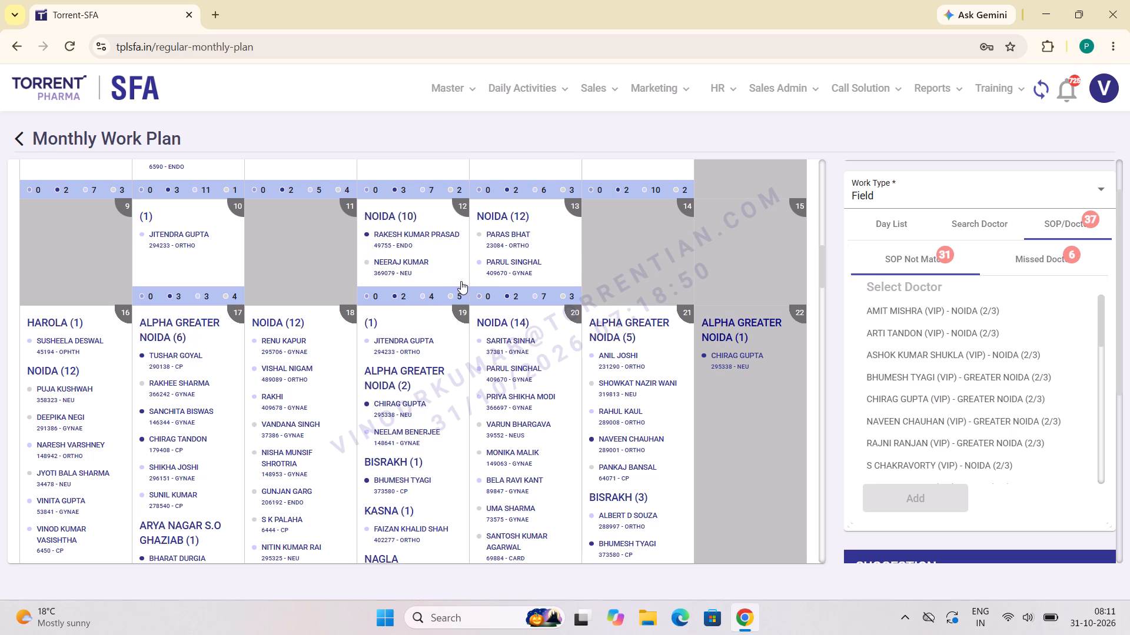
{"action": "left_click", "coordinate": [439, 209]}
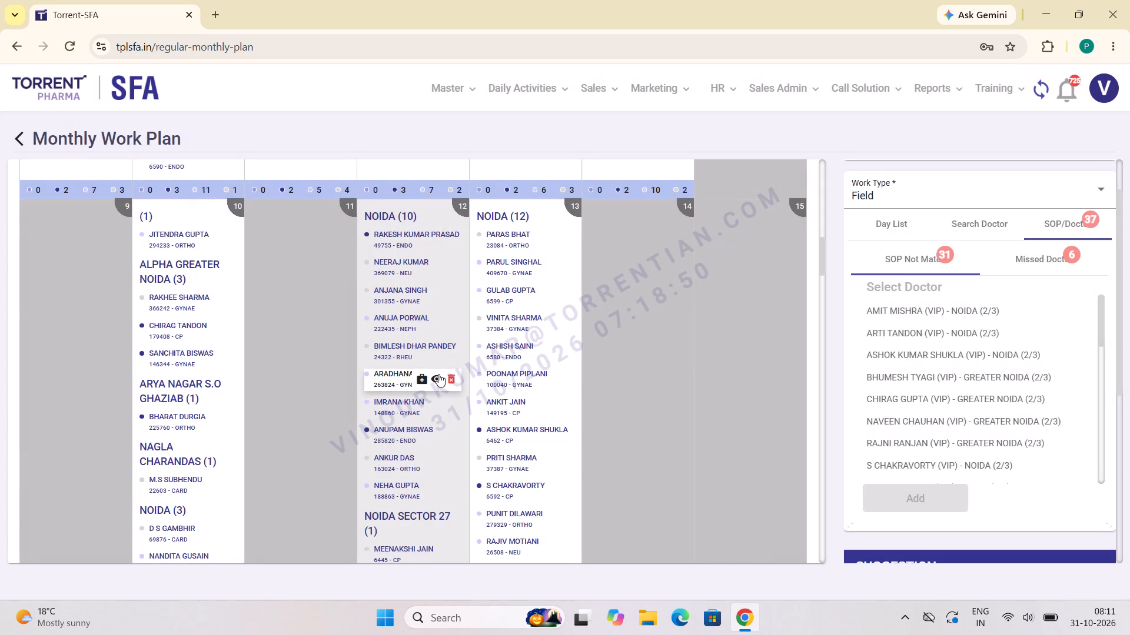
{"action": "key", "text": "Down"}
{"action": "key", "text": "Down"}
{"action": "key", "text": "Down"}
{"action": "key", "text": "Down"}
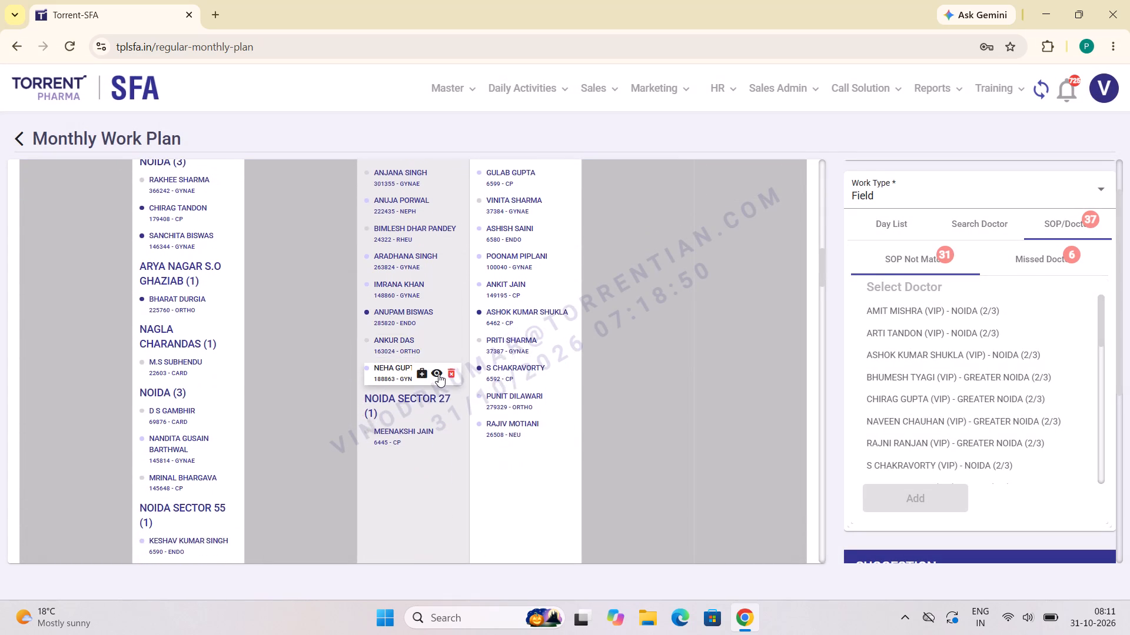
{"action": "key", "text": "Down"}
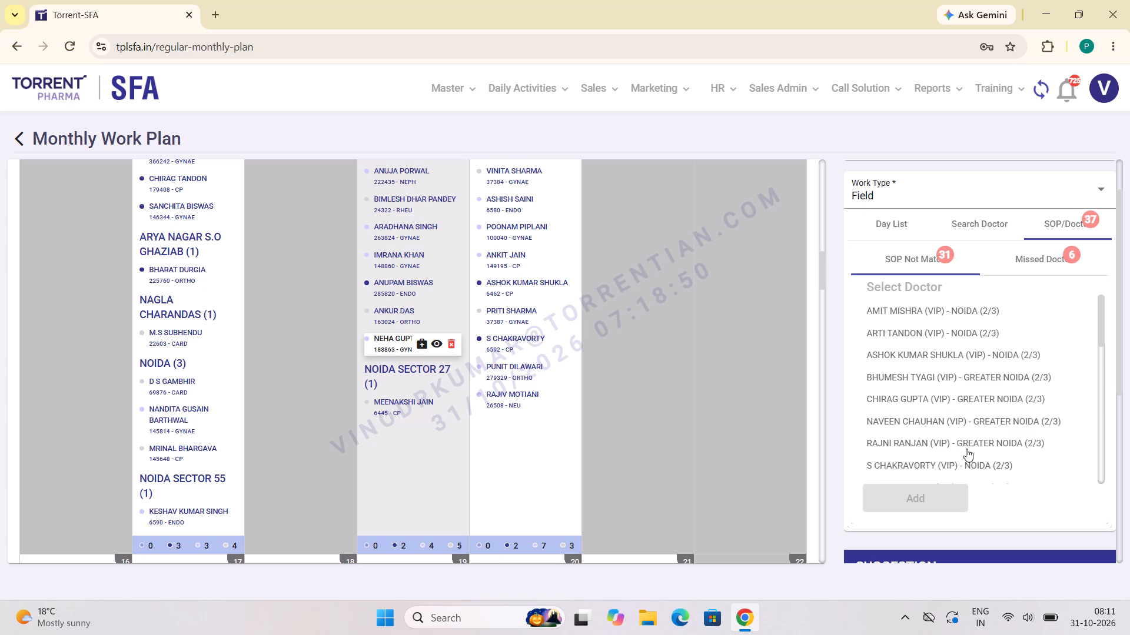
{"action": "key", "text": "Down"}
{"action": "key", "text": "Down"}
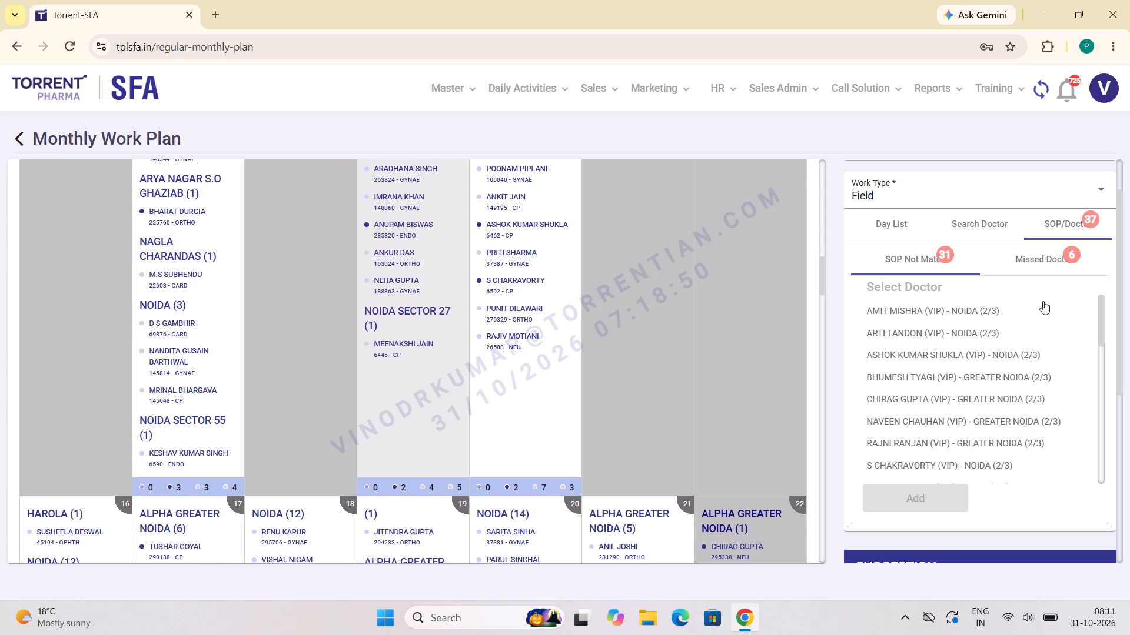
{"action": "left_click", "coordinate": [1043, 301]}
{"action": "key", "text": "Down"}
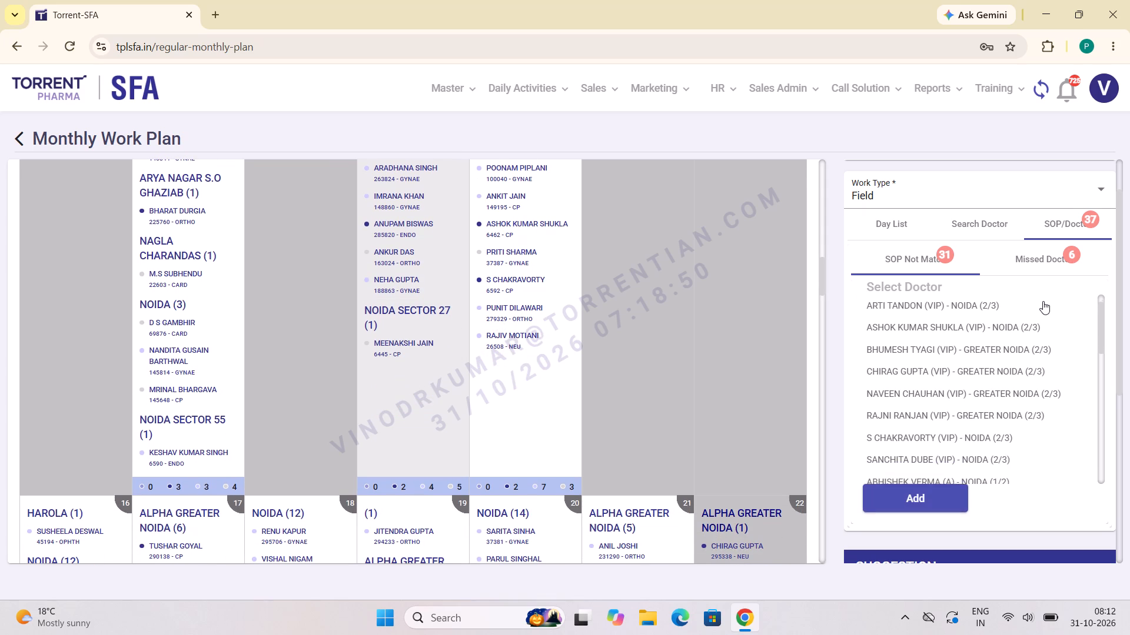
{"action": "key", "text": "Down"}
{"action": "key", "text": "Down"}
{"action": "key", "text": "Down"}
{"action": "key", "text": "Down"}
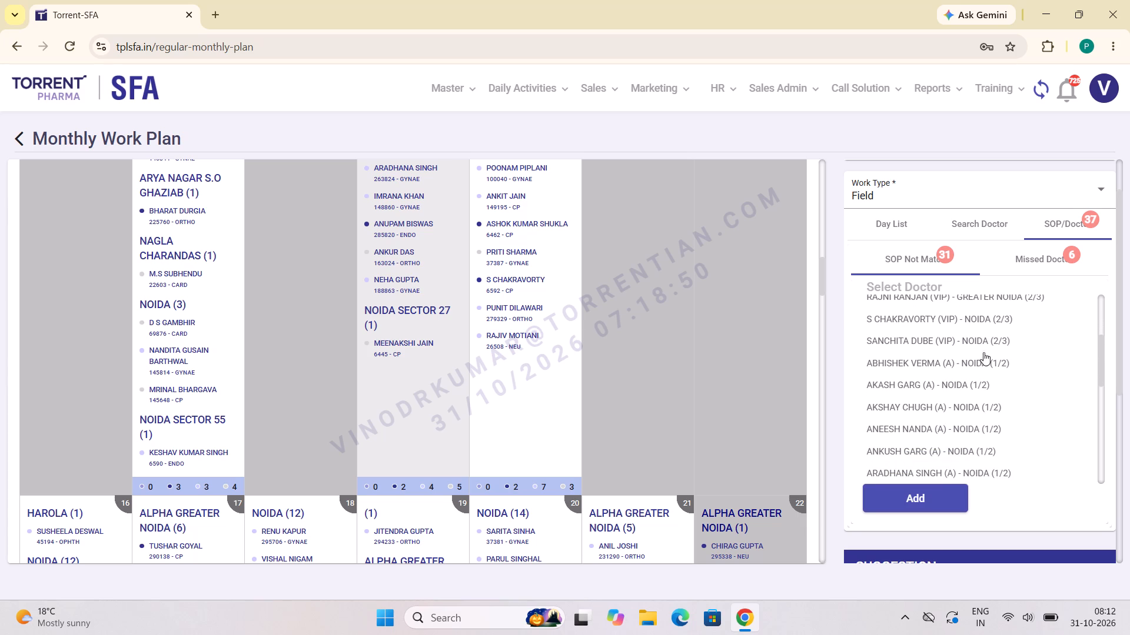
{"action": "left_click", "coordinate": [973, 365]}
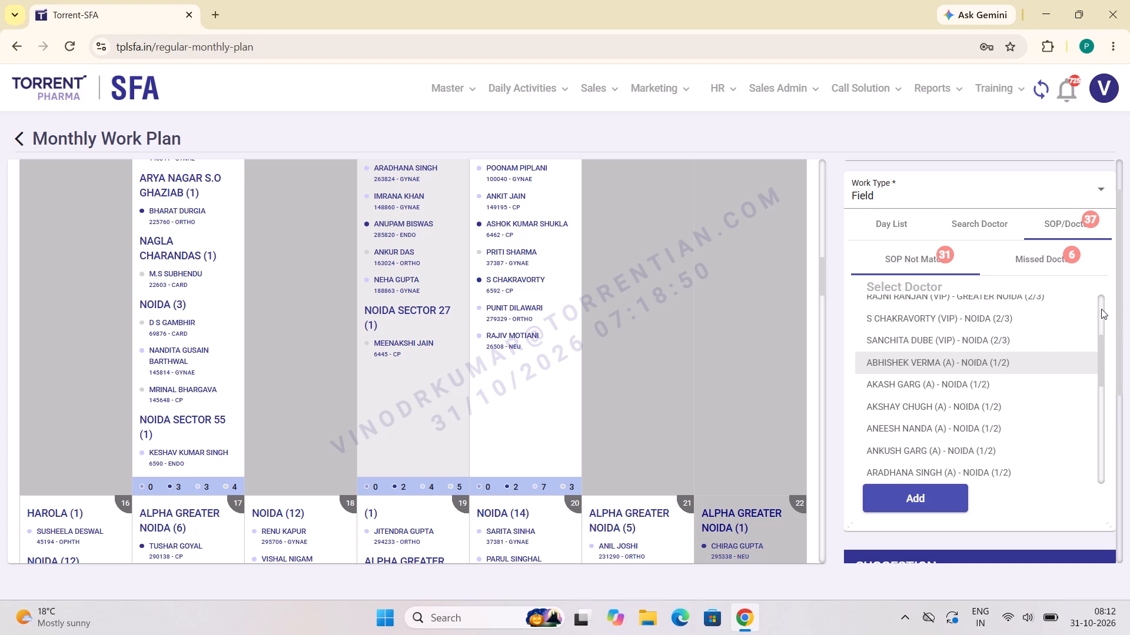
{"action": "left_click", "coordinate": [1101, 308]}
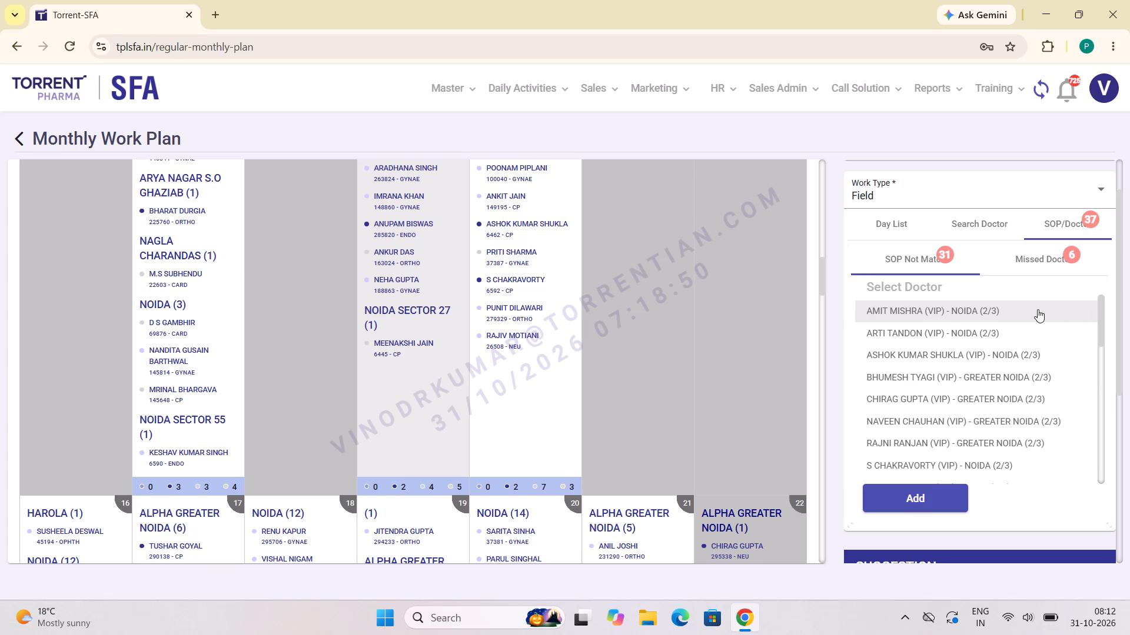
{"action": "left_click", "coordinate": [1038, 309]}
{"action": "left_click", "coordinate": [1099, 380]}
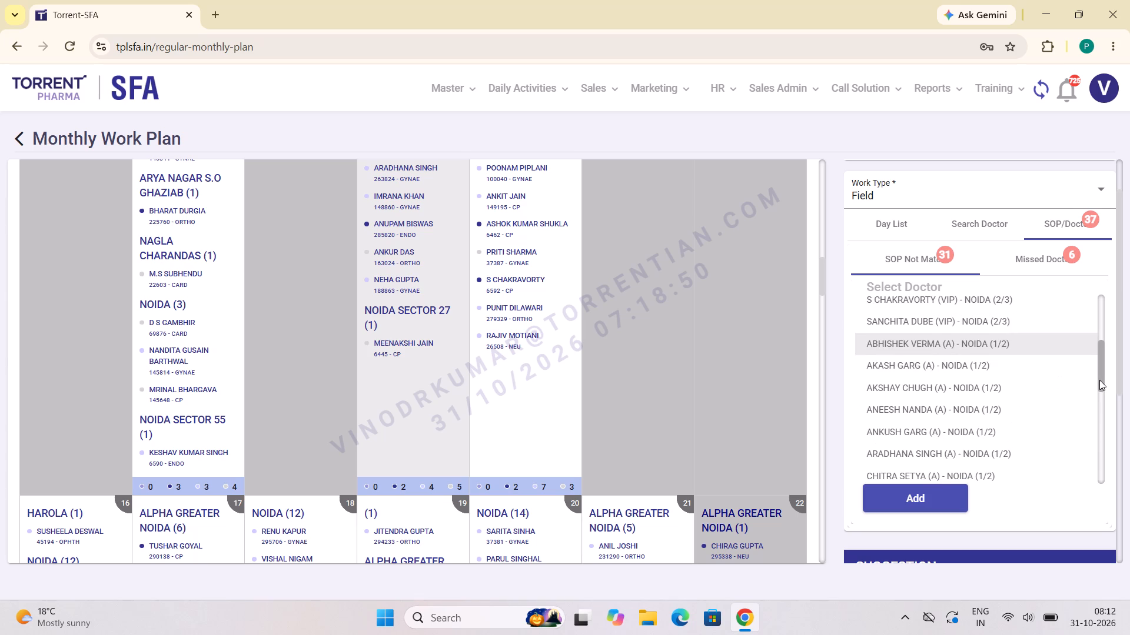
{"action": "left_click", "coordinate": [921, 498]}
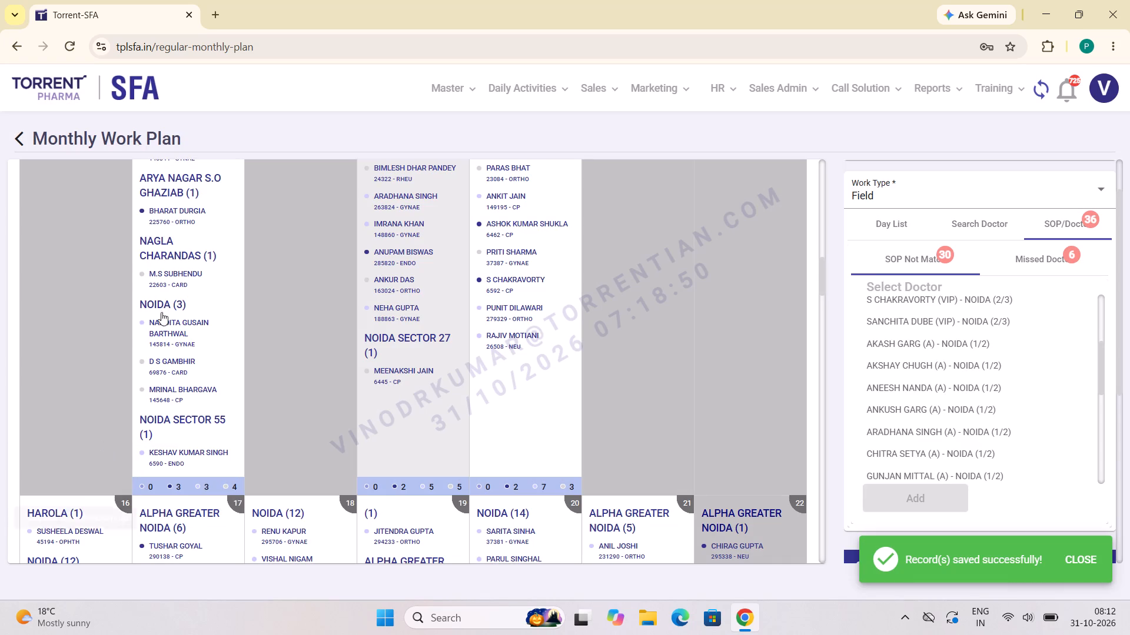
{"action": "left_click", "coordinate": [91, 321]}
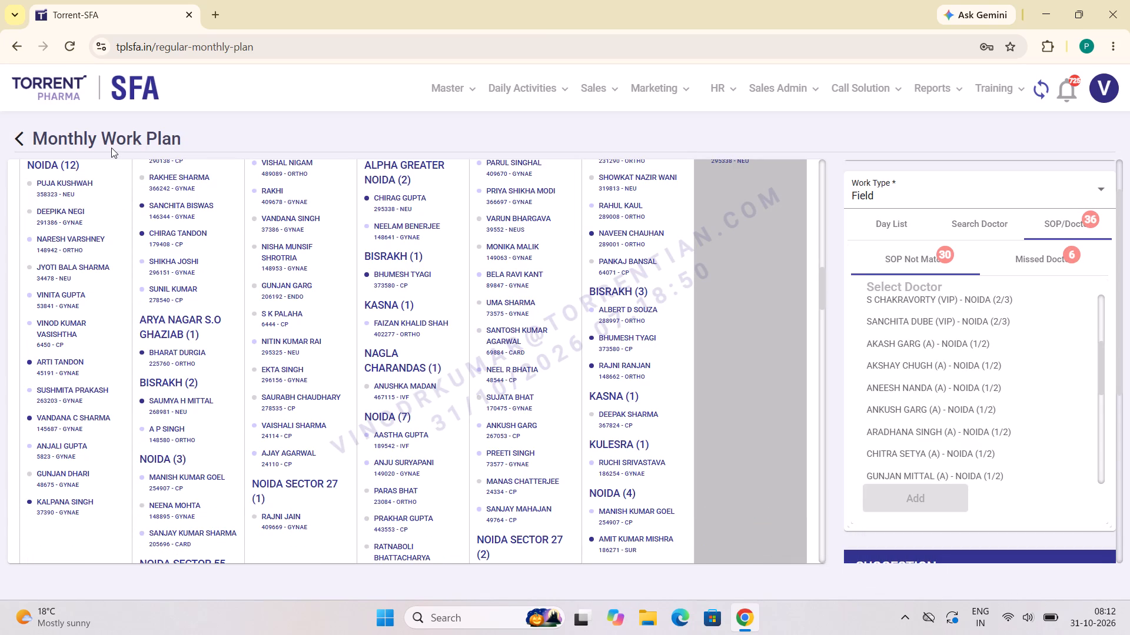
{"action": "key", "text": "Up"}
{"action": "key", "text": "Up"}
{"action": "key", "text": "Up"}
{"action": "key", "text": "Up"}
{"action": "key", "text": "Up"}
{"action": "key", "text": "Up"}
{"action": "key", "text": "Up"}
{"action": "key", "text": "Up"}
{"action": "key", "text": "Up"}
{"action": "key", "text": "Up"}
{"action": "key", "text": "Up"}
{"action": "key", "text": "Up"}
{"action": "key", "text": "Up"}
{"action": "key", "text": "Up"}
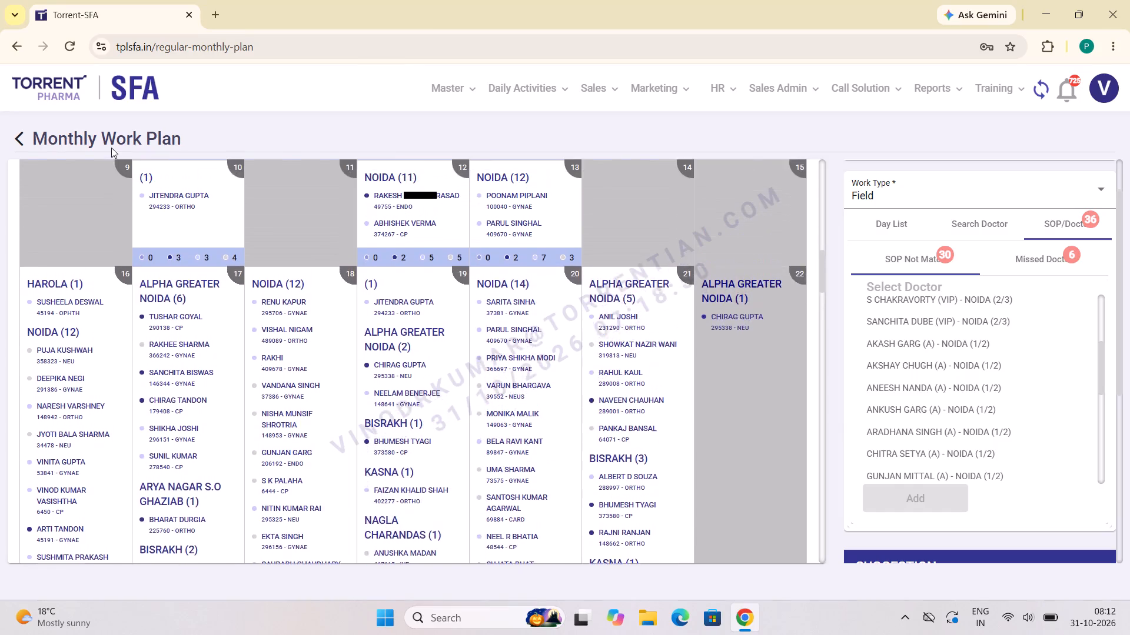
{"action": "key", "text": "Up"}
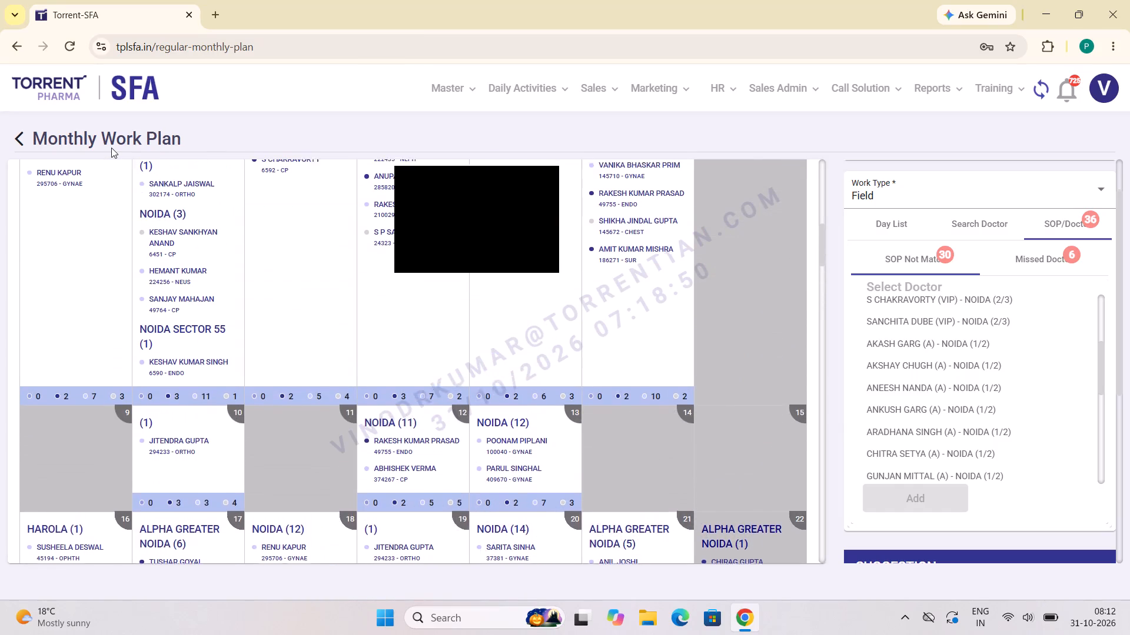
{"action": "key", "text": "Up"}
{"action": "key", "text": "Up"}
{"action": "key", "text": "Up"}
{"action": "key", "text": "Up"}
{"action": "key", "text": "Up"}
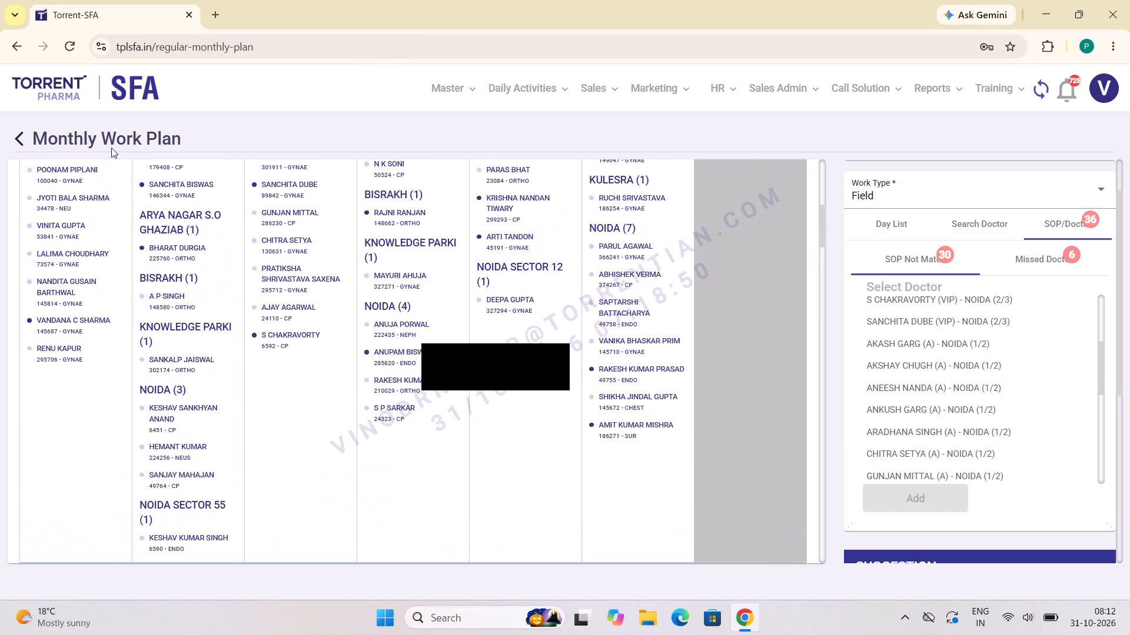
{"action": "key", "text": "Up"}
{"action": "key", "text": "Up"}
{"action": "key", "text": "Up"}
{"action": "key", "text": "Up"}
{"action": "key", "text": "Up"}
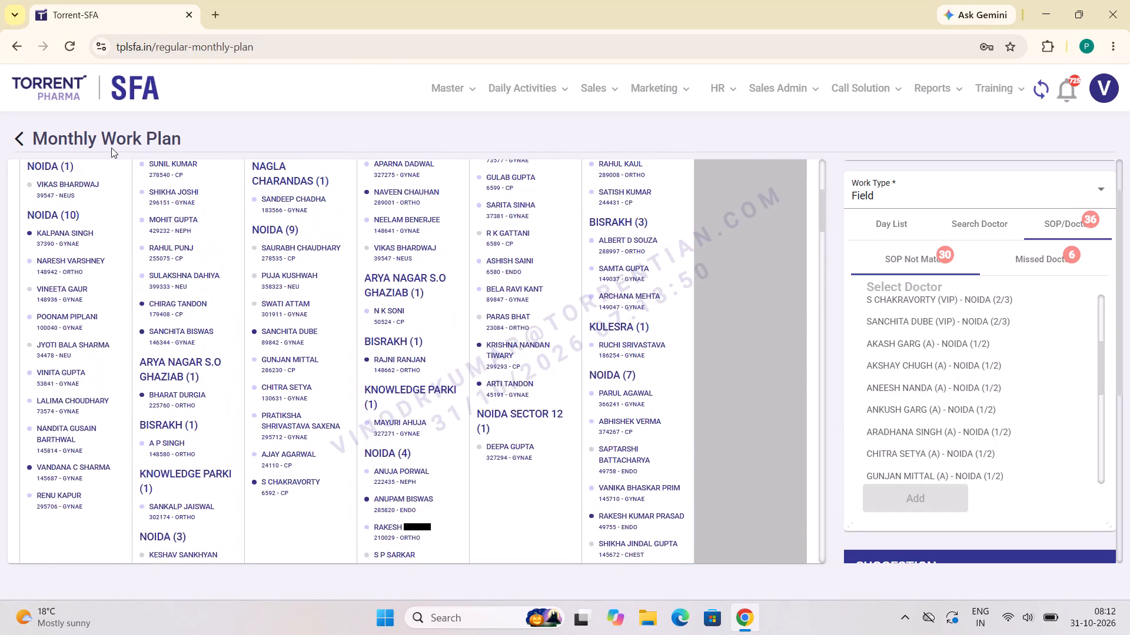
{"action": "key", "text": "Up"}
{"action": "key", "text": "Up"}
{"action": "key", "text": "Up"}
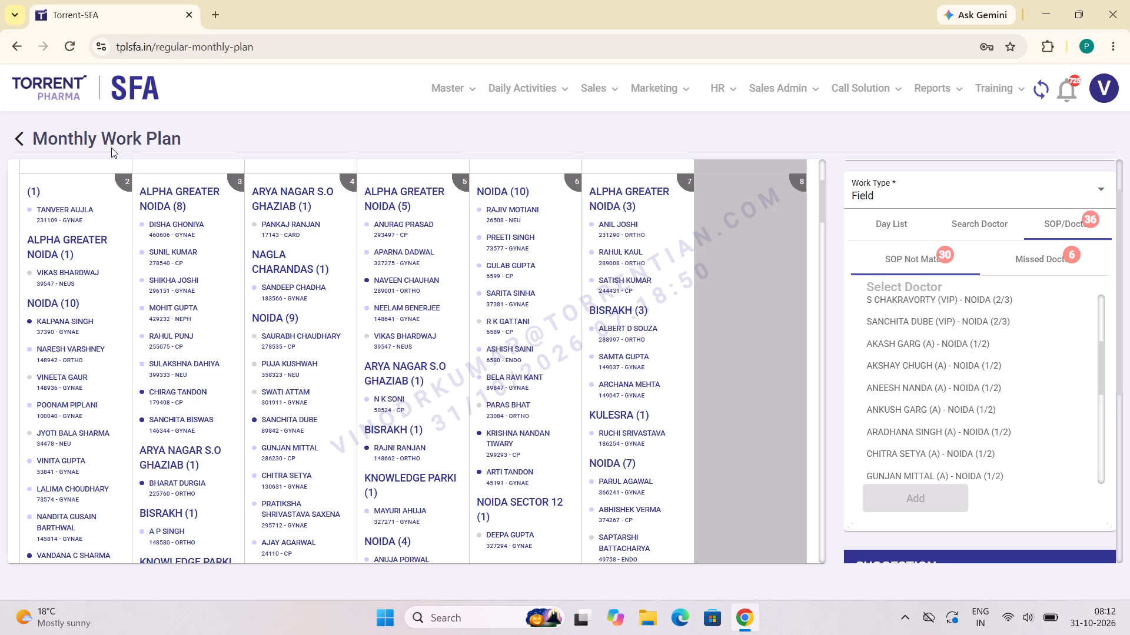
{"action": "key", "text": "Up"}
{"action": "key", "text": "Up"}
{"action": "key", "text": "Up"}
{"action": "key", "text": "Up"}
{"action": "key", "text": "Up"}
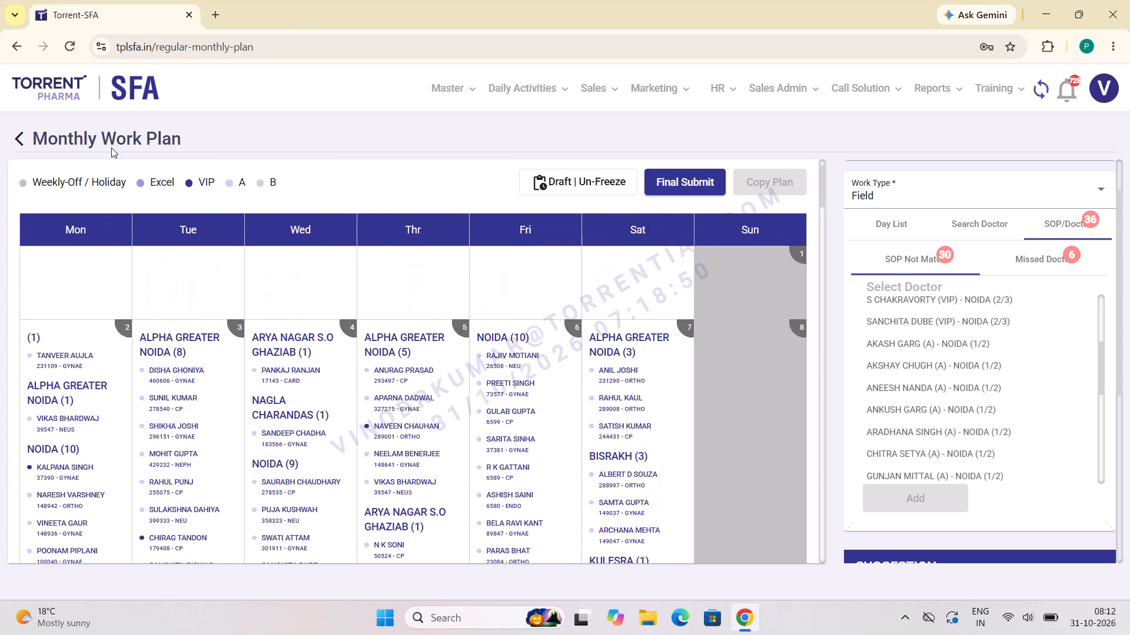
{"action": "key", "text": "Up"}
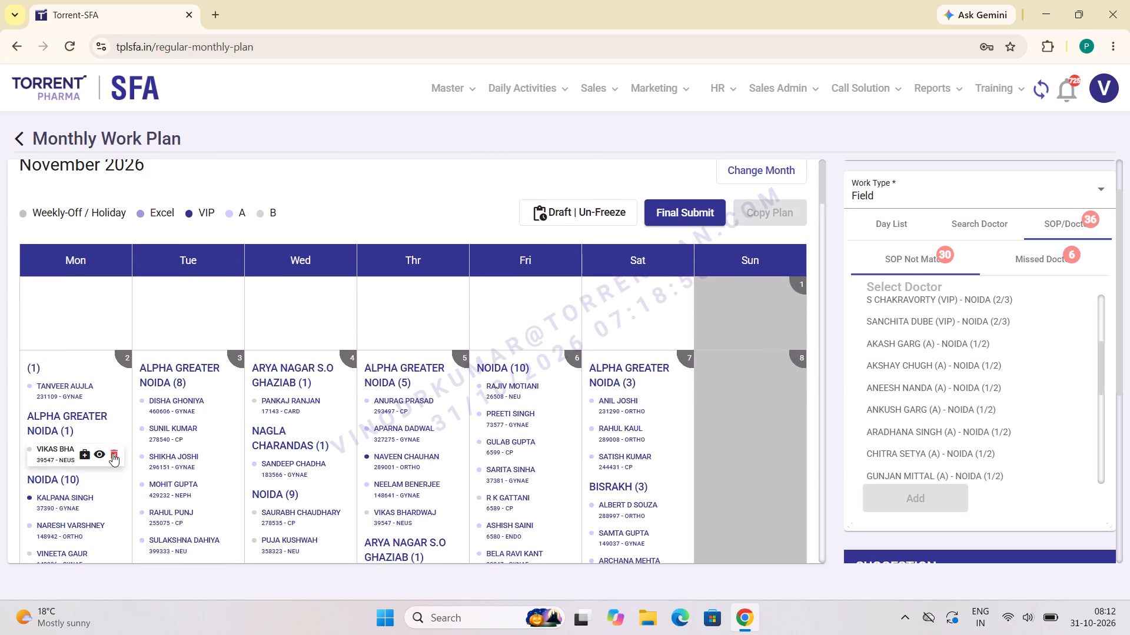
{"action": "left_click", "coordinate": [112, 453]}
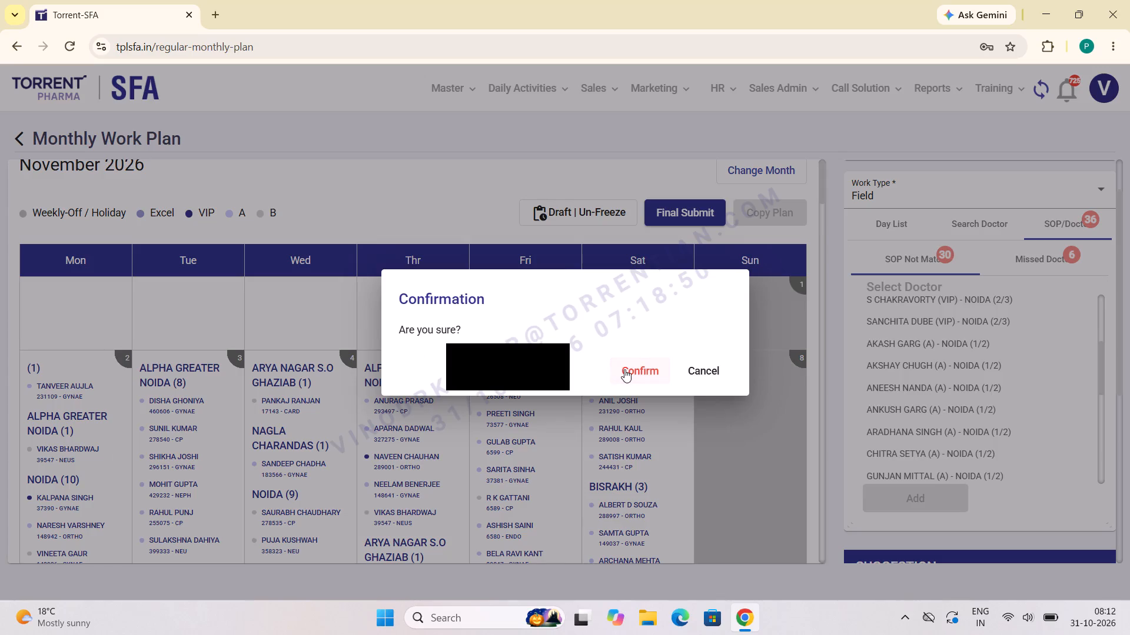
{"action": "left_click", "coordinate": [624, 369]}
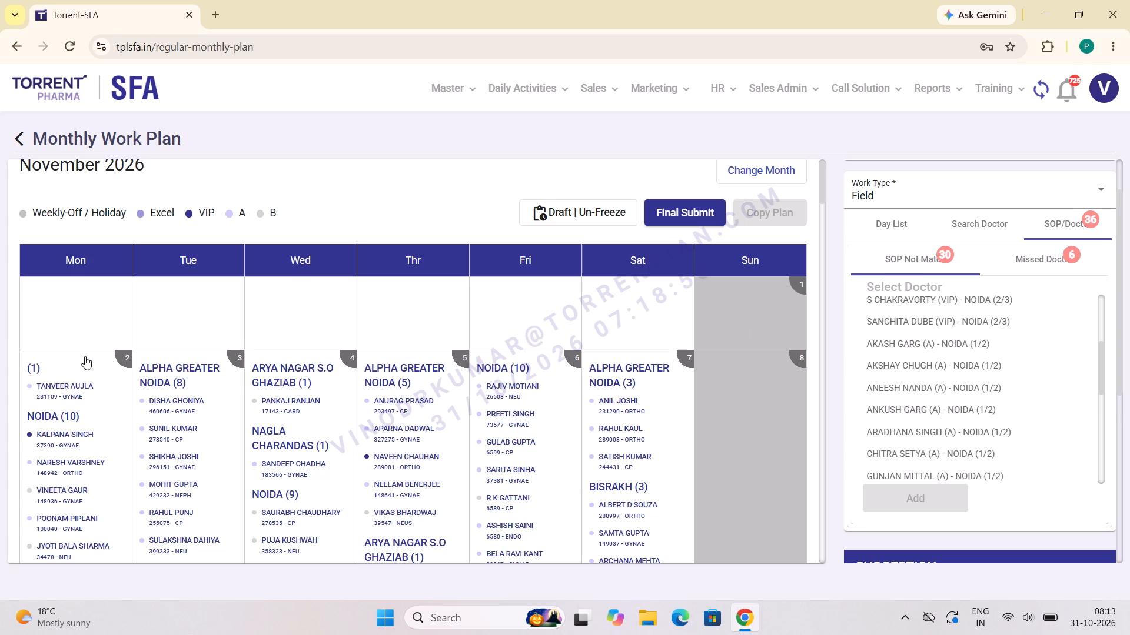
Review the doctors and areas planned for 2/11/2026 and the rest of that week.
{"action": "key", "text": "Down"}
{"action": "key", "text": "Down"}
{"action": "key", "text": "Down"}
{"action": "left_click", "coordinate": [89, 316]}
{"action": "key", "text": "Down"}
{"action": "key", "text": "Down"}
{"action": "key", "text": "Down"}
{"action": "key", "text": "Down"}
{"action": "key", "text": "Down"}
{"action": "key", "text": "Down"}
{"action": "key", "text": "Down"}
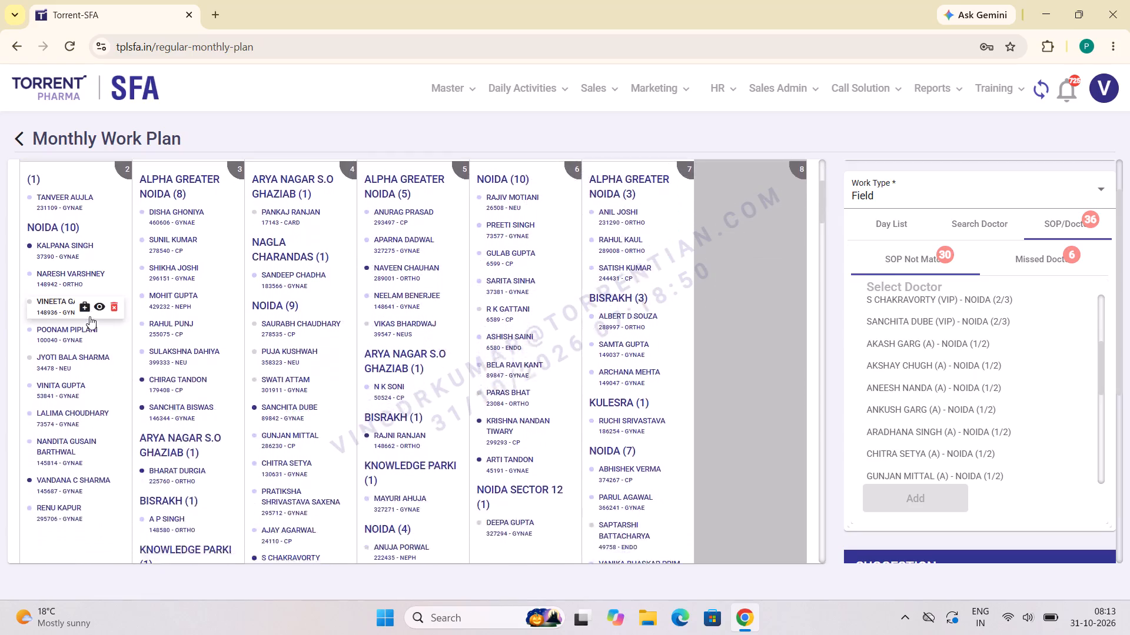
{"action": "key", "text": "Down"}
{"action": "key", "text": "Down"}
{"action": "key", "text": "Down"}
{"action": "key", "text": "Down"}
{"action": "key", "text": "Down"}
{"action": "key", "text": "Down"}
{"action": "key", "text": "Down"}
{"action": "key", "text": "Down"}
{"action": "key", "text": "Down"}
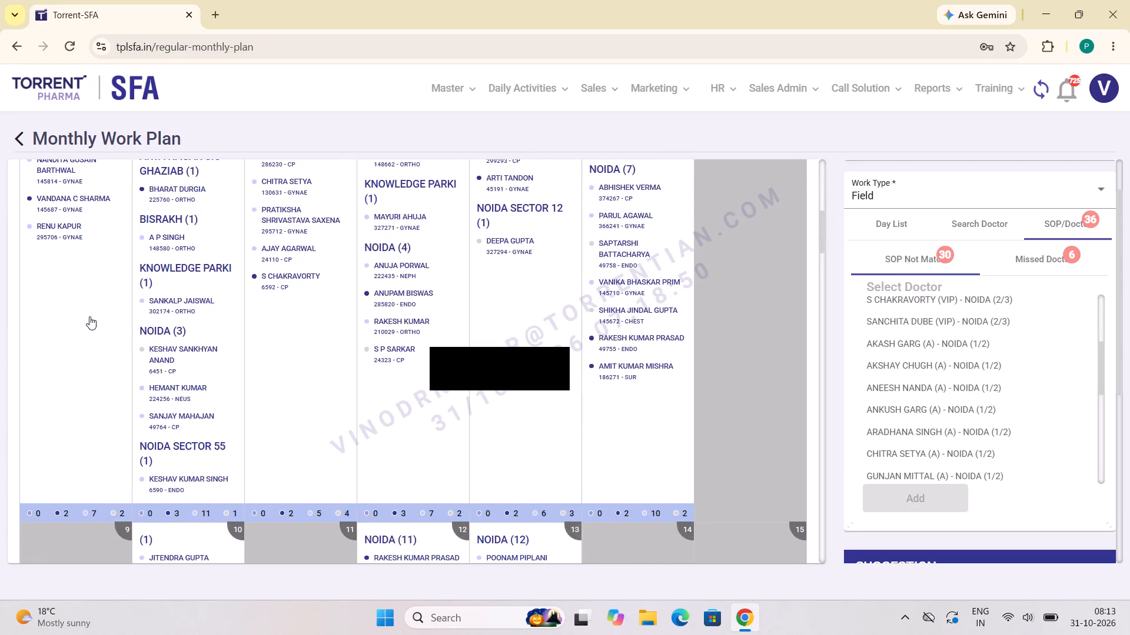
{"action": "left_click", "coordinate": [89, 316]}
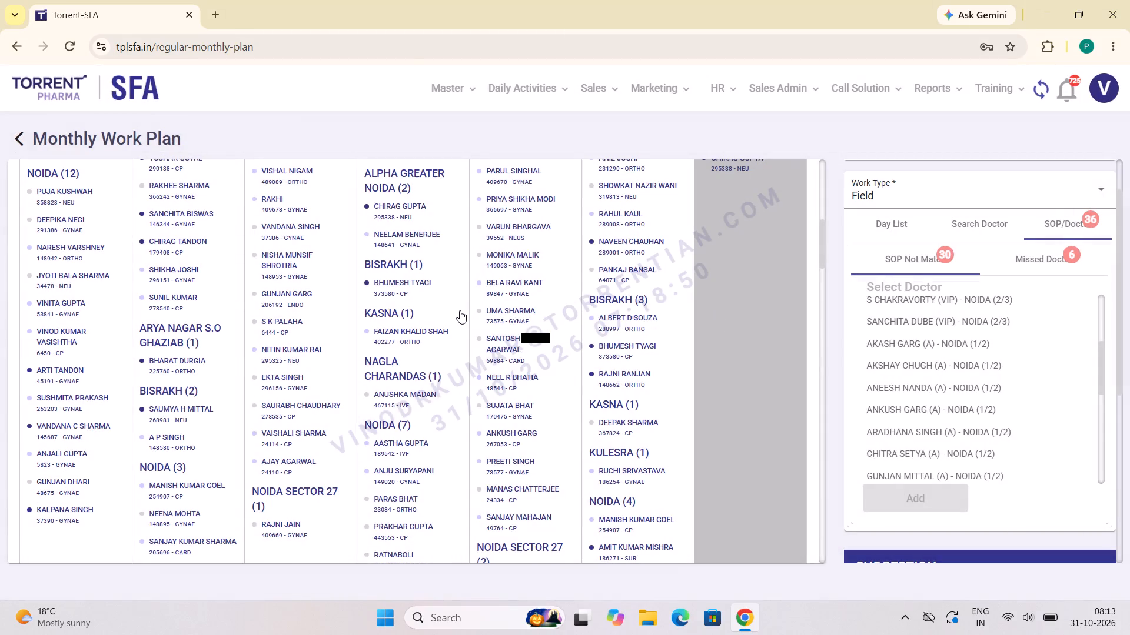
{"action": "key", "text": "Up"}
{"action": "key", "text": "Up"}
{"action": "key", "text": "Up"}
{"action": "key", "text": "Up"}
{"action": "key", "text": "Up"}
{"action": "key", "text": "Up"}
{"action": "key", "text": "Up"}
{"action": "key", "text": "Up"}
{"action": "key", "text": "Up"}
{"action": "key", "text": "Up"}
{"action": "key", "text": "Up"}
{"action": "key", "text": "Up"}
{"action": "key", "text": "Up"}
{"action": "key", "text": "Up"}
{"action": "key", "text": "Up"}
{"action": "key", "text": "Up"}
{"action": "key", "text": "Up"}
{"action": "key", "text": "Up"}
{"action": "key", "text": "Up"}
{"action": "key", "text": "Up"}
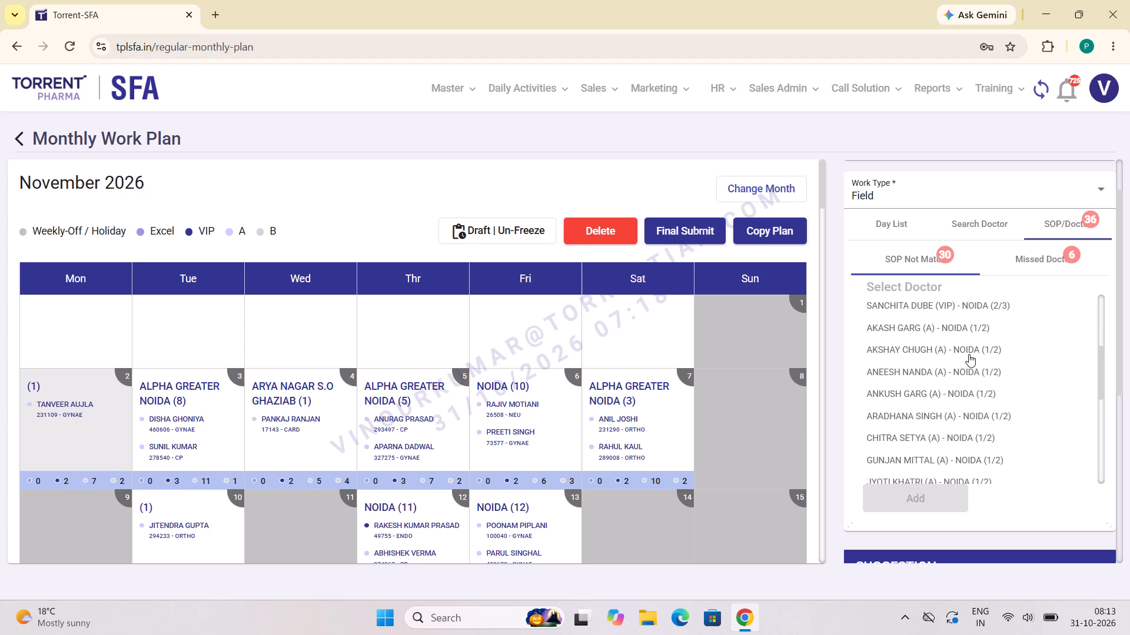
{"action": "left_click", "coordinate": [969, 355]}
{"action": "key", "text": "Up"}
{"action": "key", "text": "Up"}
{"action": "key", "text": "Up"}
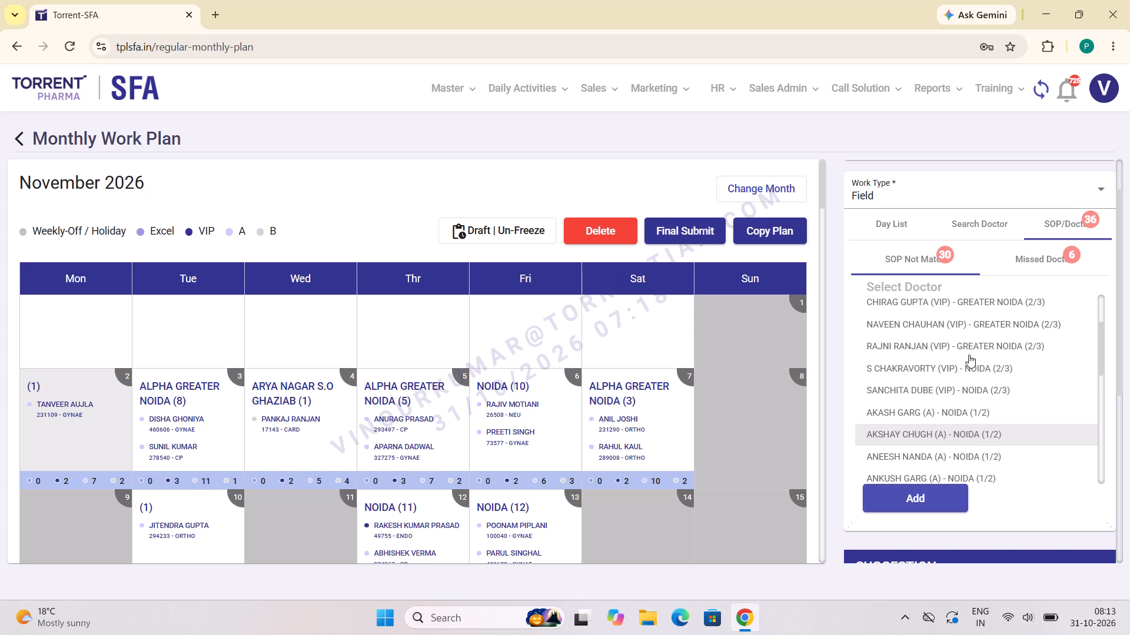
{"action": "key", "text": "Up"}
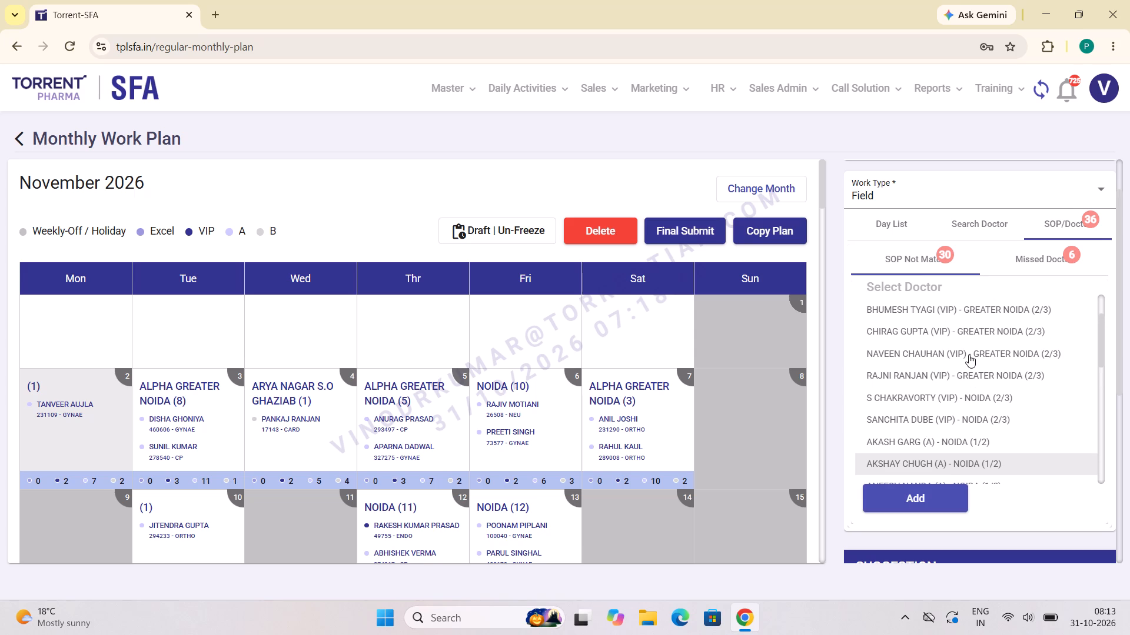
{"action": "key", "text": "Up"}
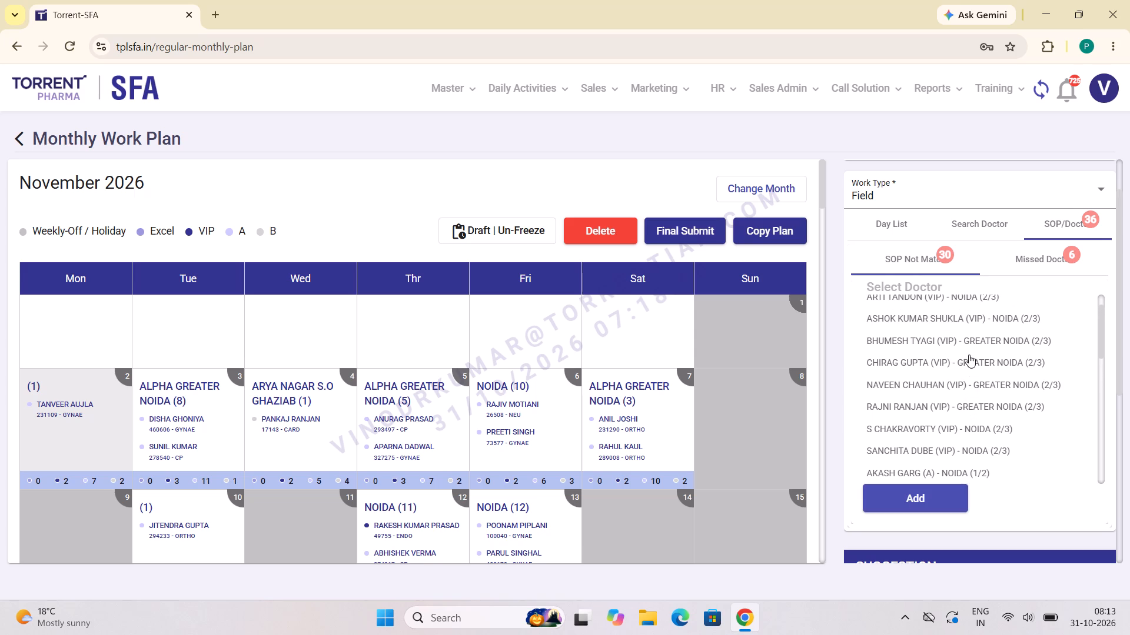
{"action": "key", "text": "Up"}
{"action": "key", "text": "Up"}
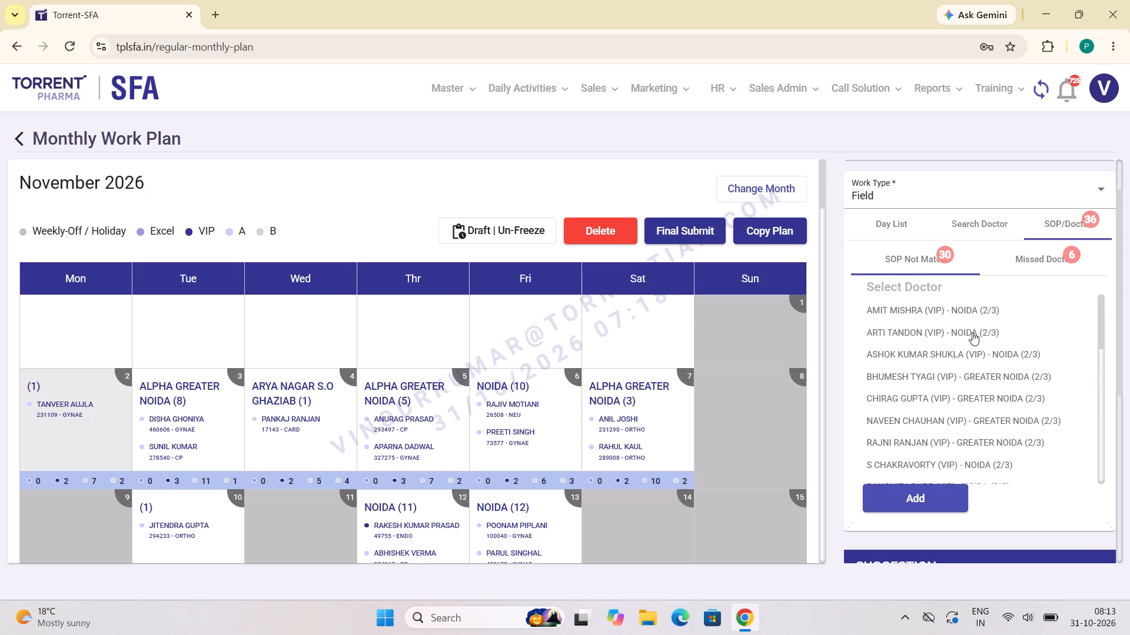
{"action": "double_click", "coordinate": [972, 332]}
{"action": "left_click", "coordinate": [972, 332]}
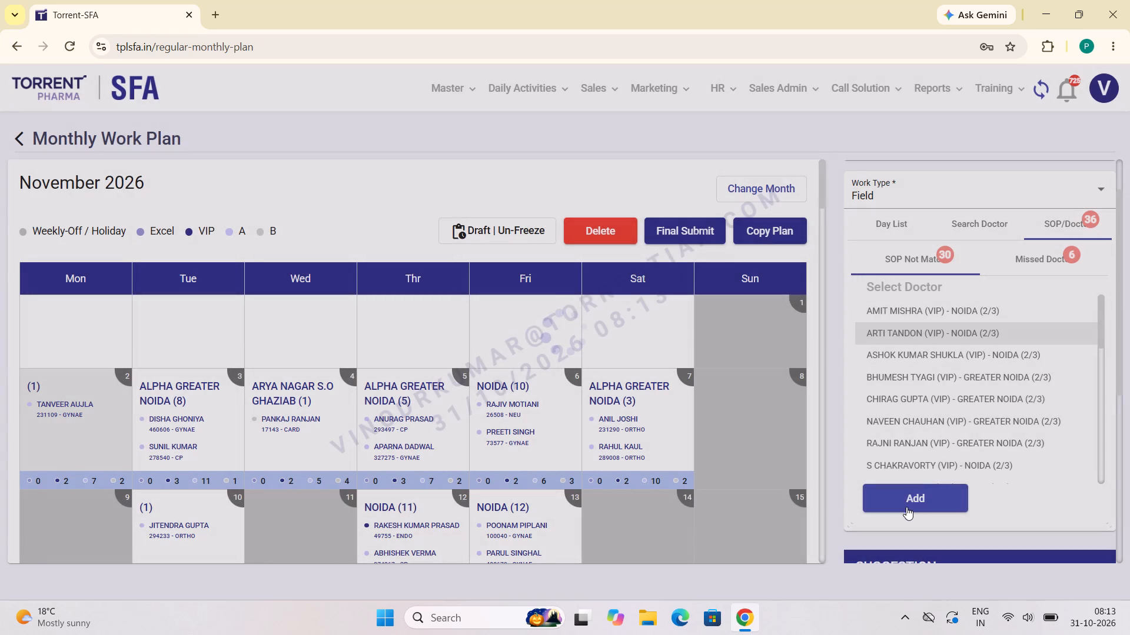
{"action": "left_click", "coordinate": [912, 497]}
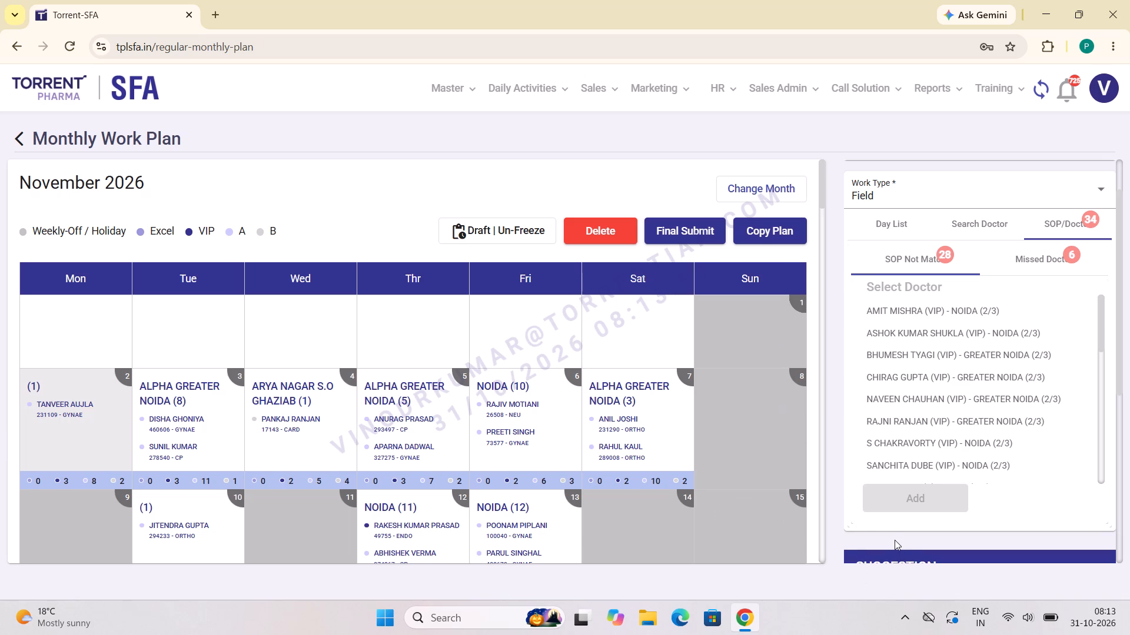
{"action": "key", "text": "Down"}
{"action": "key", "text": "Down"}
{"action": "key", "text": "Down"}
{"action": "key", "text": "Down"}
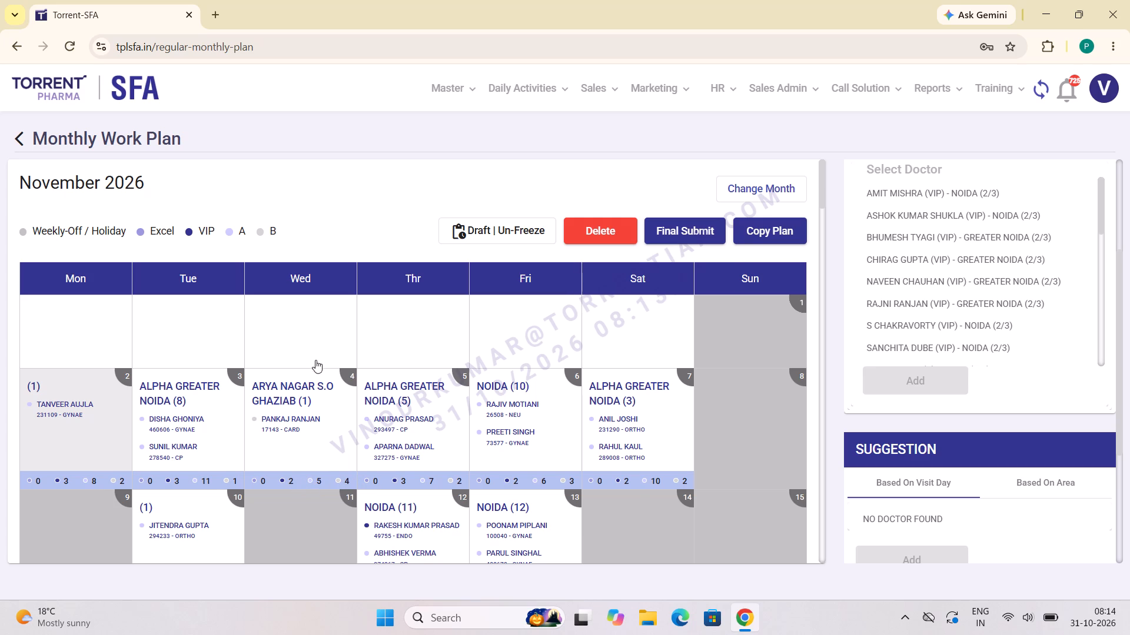
{"action": "left_click", "coordinate": [310, 376]}
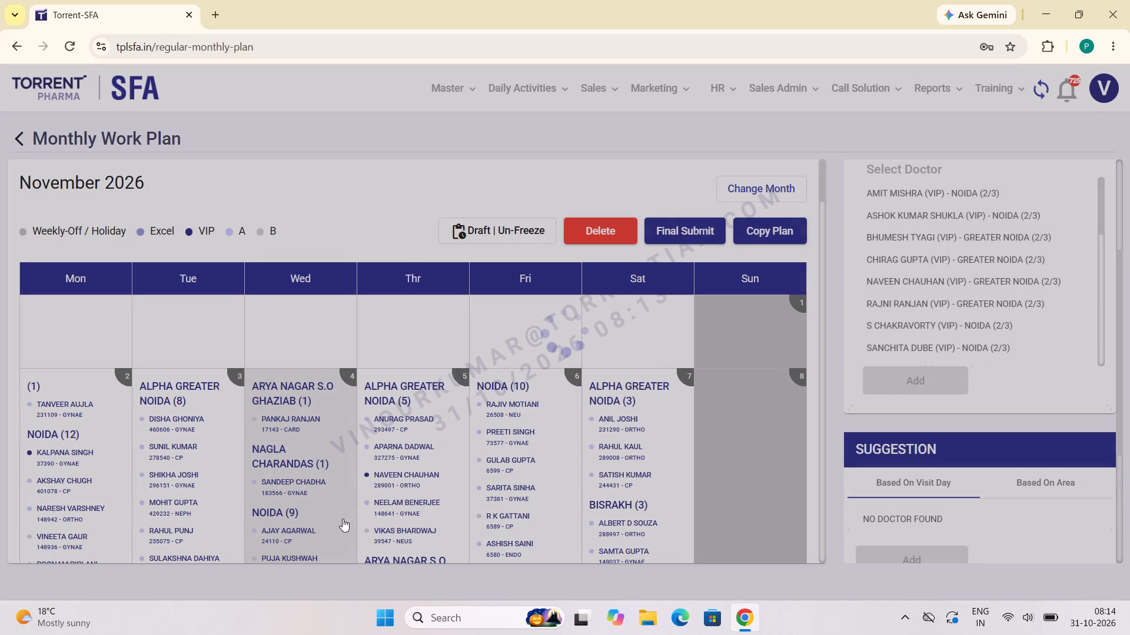
{"action": "key", "text": "Down"}
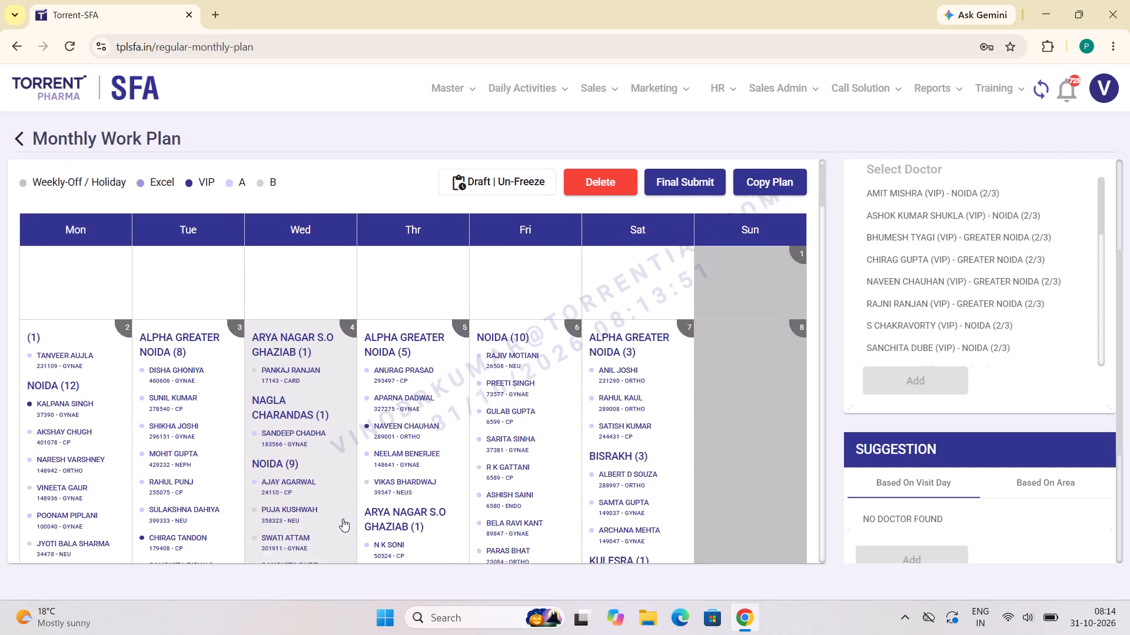
{"action": "key", "text": "Down"}
{"action": "key", "text": "Down"}
{"action": "key", "text": "Down"}
{"action": "key", "text": "Down"}
{"action": "key", "text": "Down"}
{"action": "key", "text": "Down"}
{"action": "key", "text": "Down"}
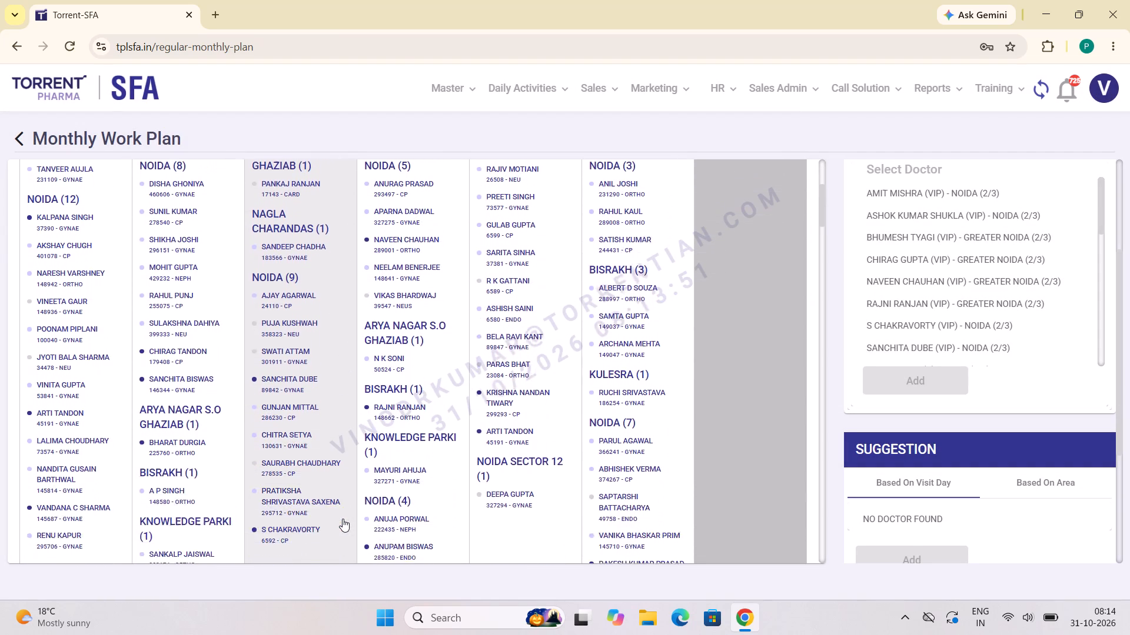
{"action": "key", "text": "Down"}
{"action": "key", "text": "Up"}
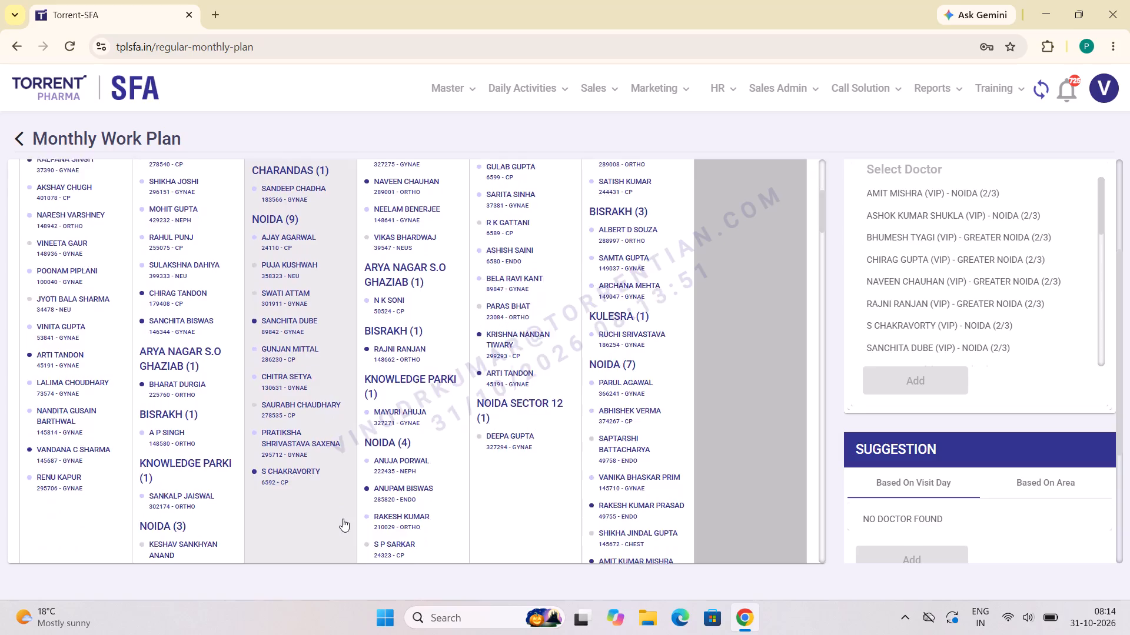
{"action": "key", "text": "Up"}
{"action": "key", "text": "Up"}
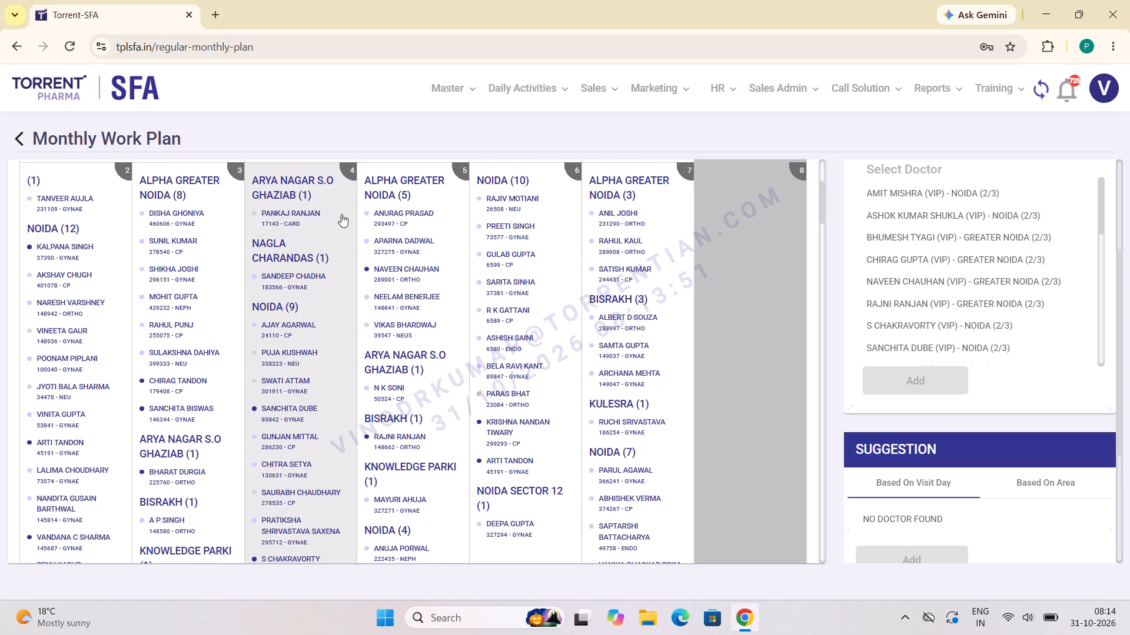
{"action": "left_click", "coordinate": [341, 216]}
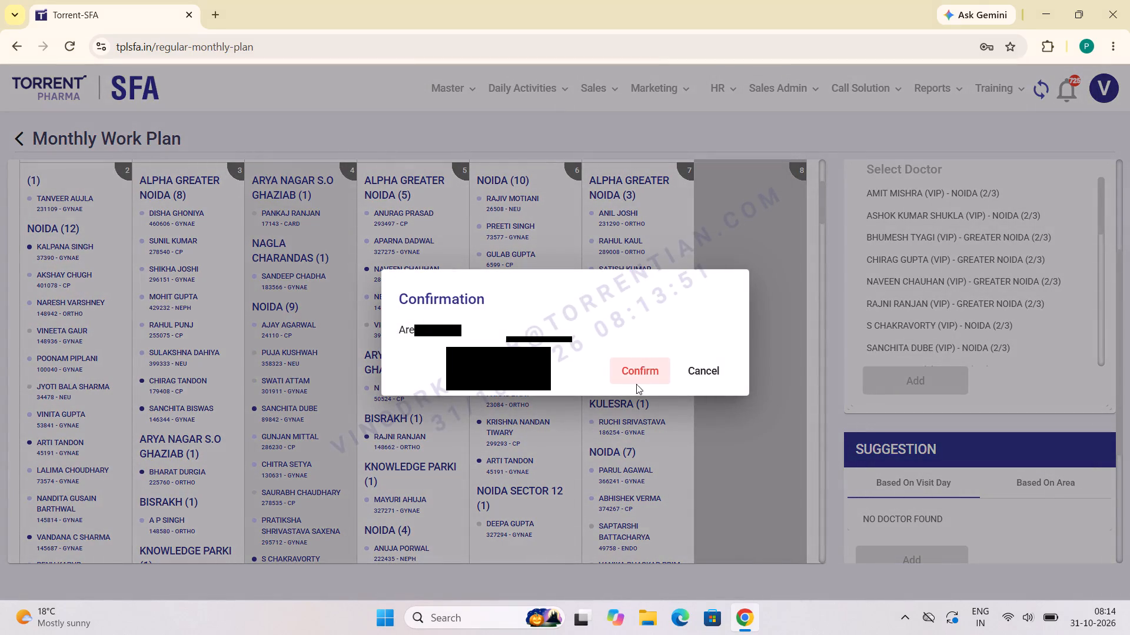
{"action": "left_click", "coordinate": [634, 368]}
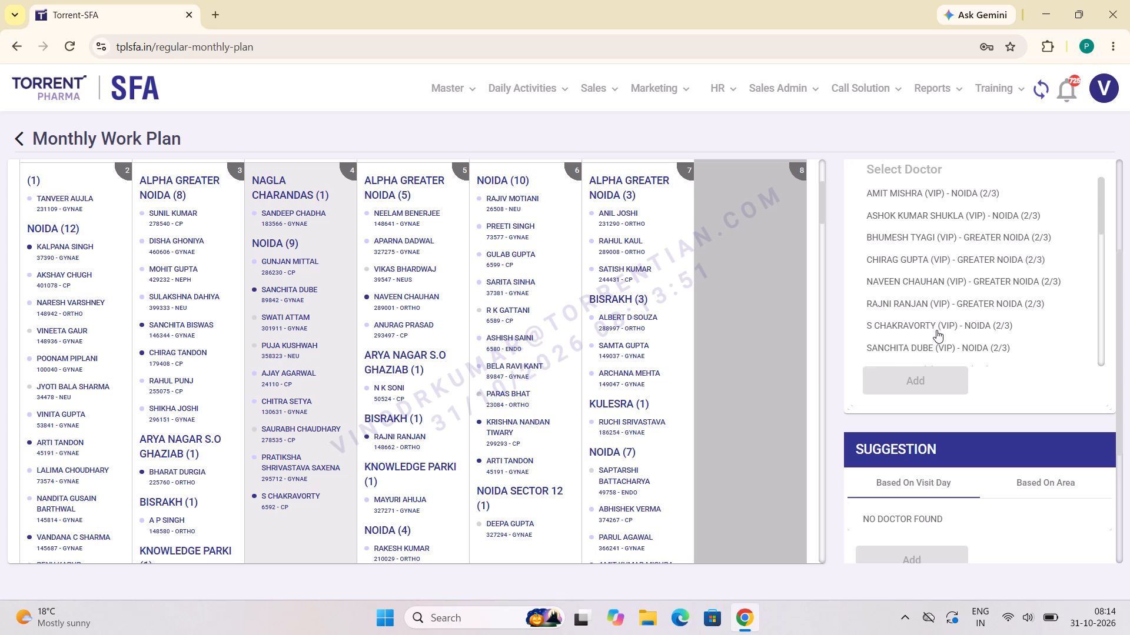
{"action": "left_click", "coordinate": [1099, 246]}
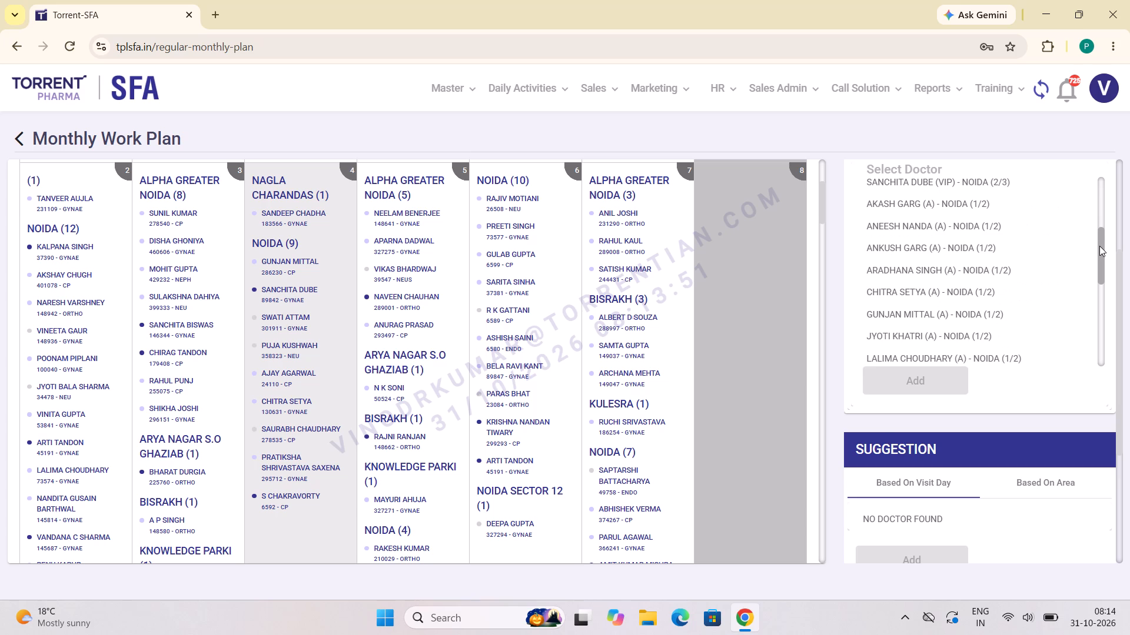
{"action": "left_click", "coordinate": [956, 212]}
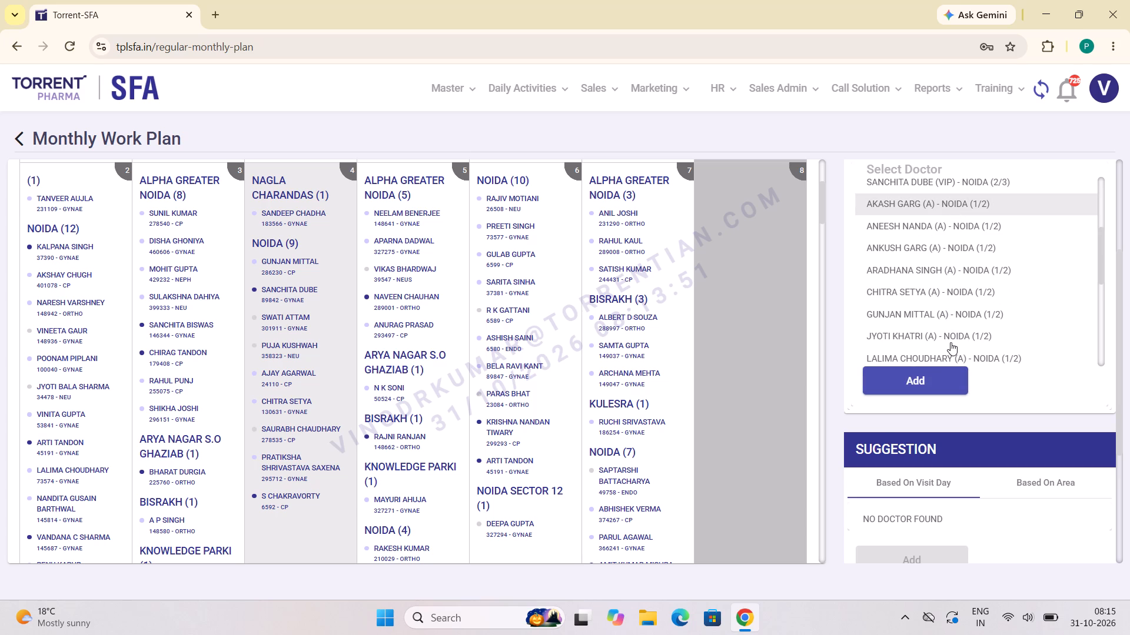
{"action": "left_click", "coordinate": [952, 292]}
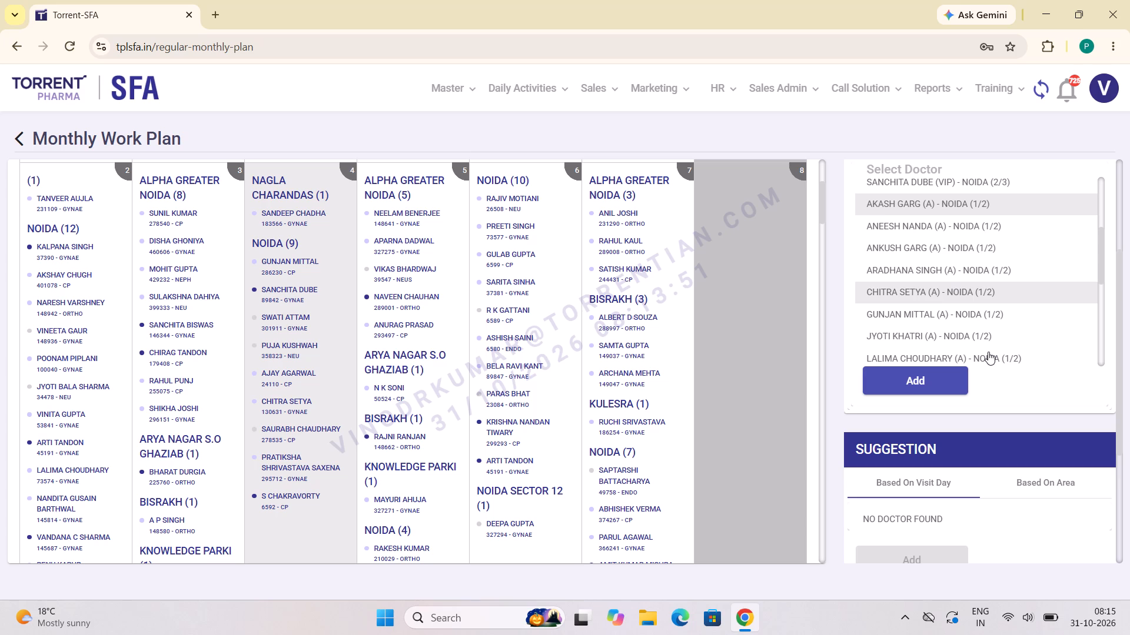
{"action": "left_click", "coordinate": [988, 352]}
{"action": "key", "text": "Down"}
{"action": "key", "text": "Down"}
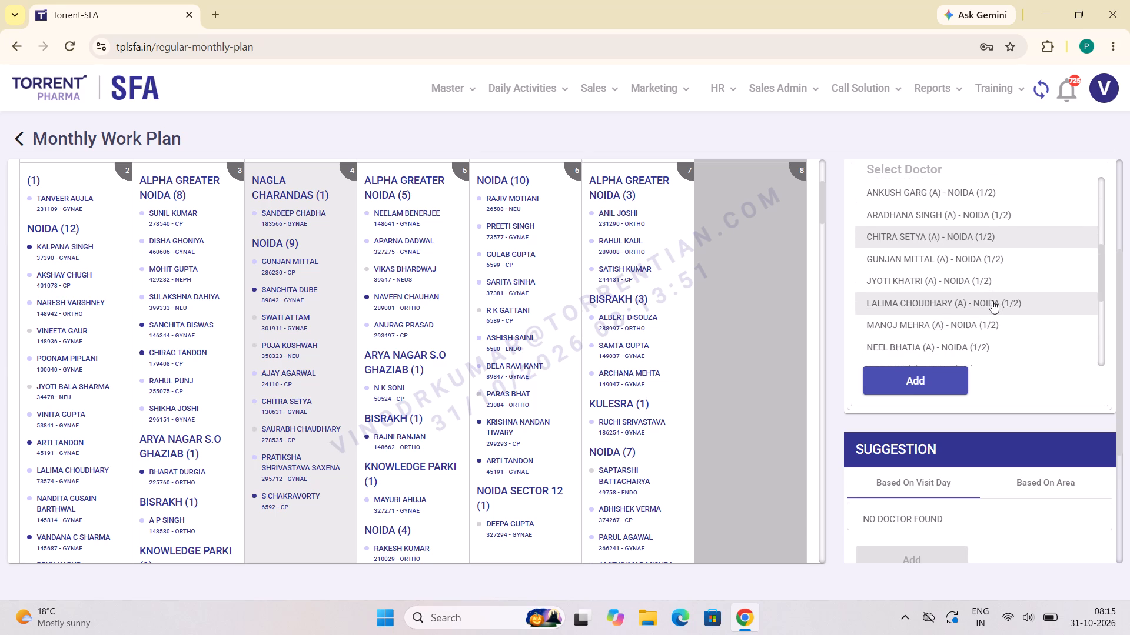
{"action": "left_click", "coordinate": [967, 320]}
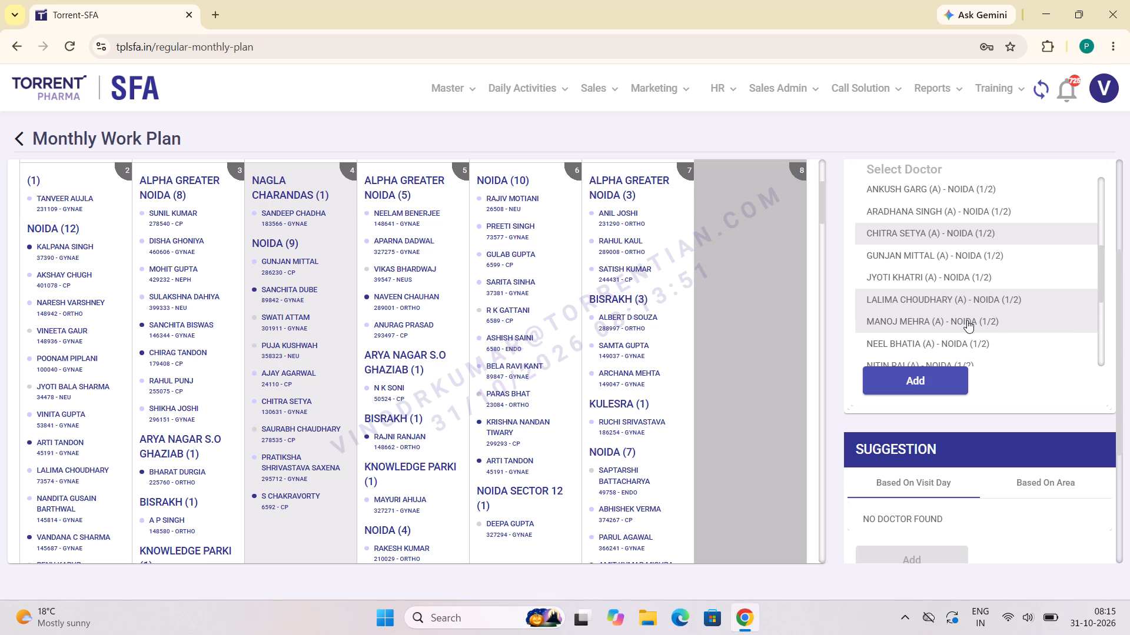
{"action": "key", "text": "Down"}
{"action": "key", "text": "Down"}
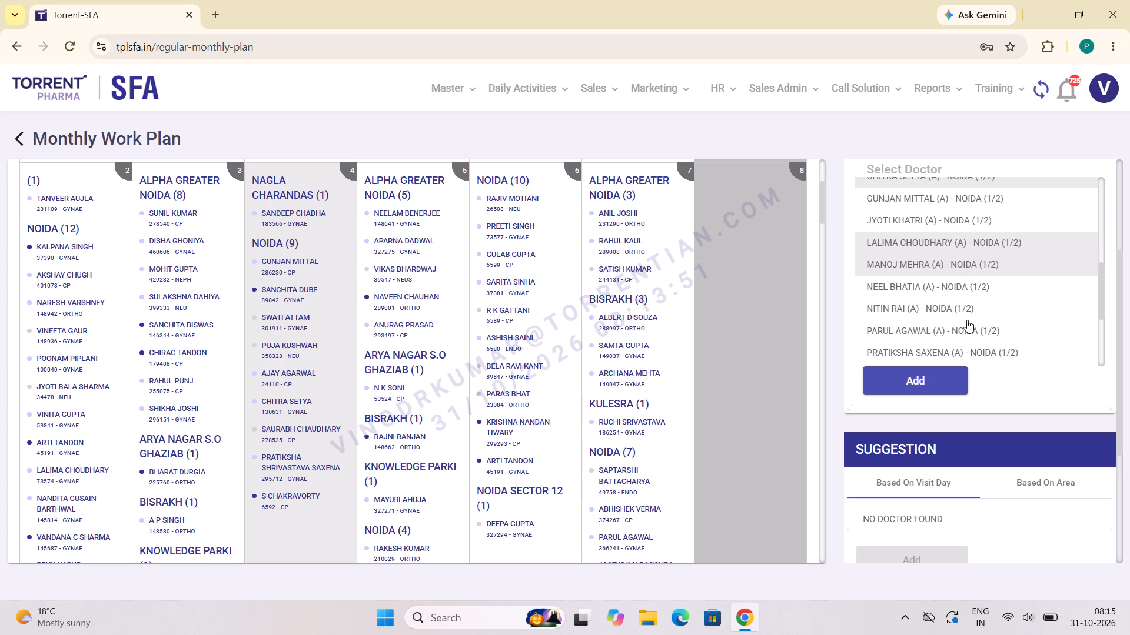
{"action": "left_click", "coordinate": [960, 329]}
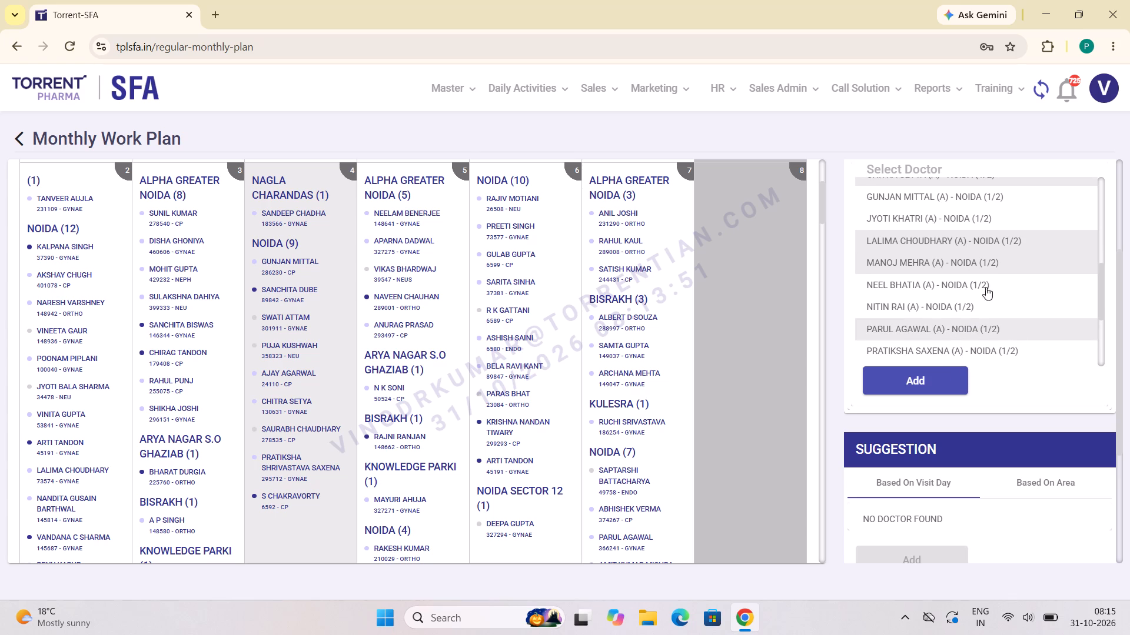
{"action": "left_click", "coordinate": [909, 386]}
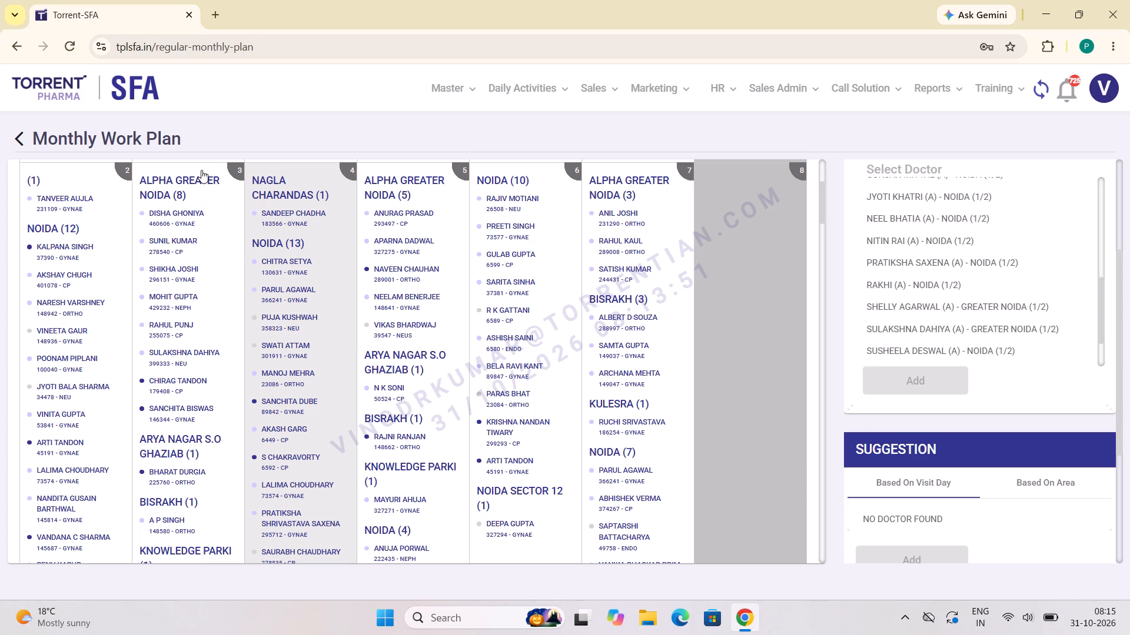
Review the work type wise summary of doctors and calls below the November 2026 calendar.
{"action": "key", "text": "Down"}
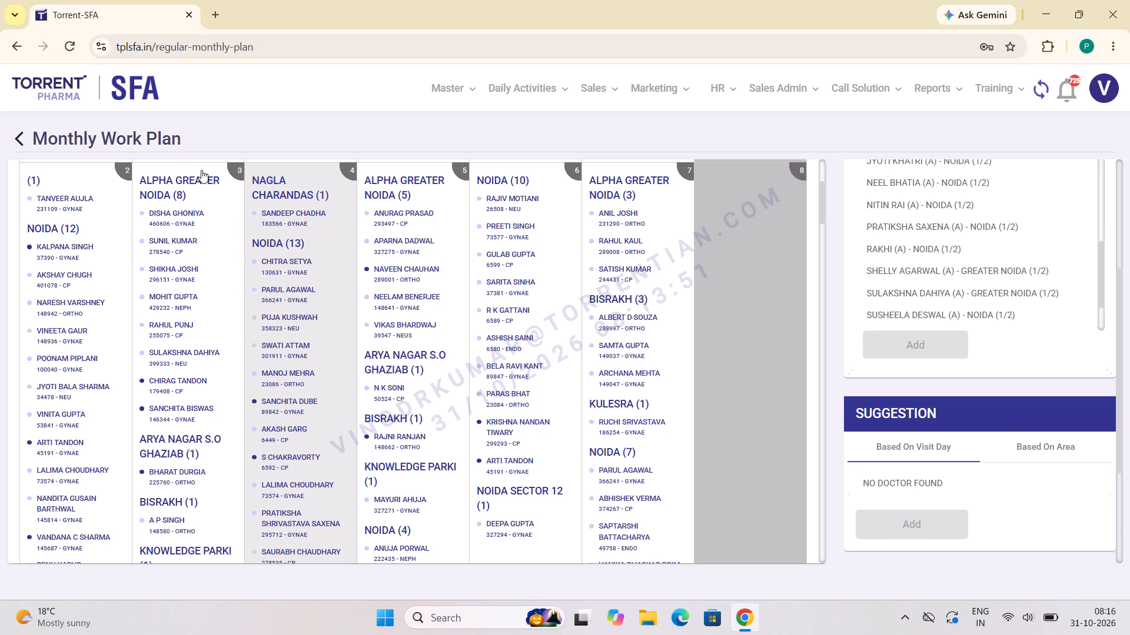
Collapse the expanded week of the November 2026 calendar and reopen it on the 3/11/2026 plan.
{"action": "left_click", "coordinate": [309, 169]}
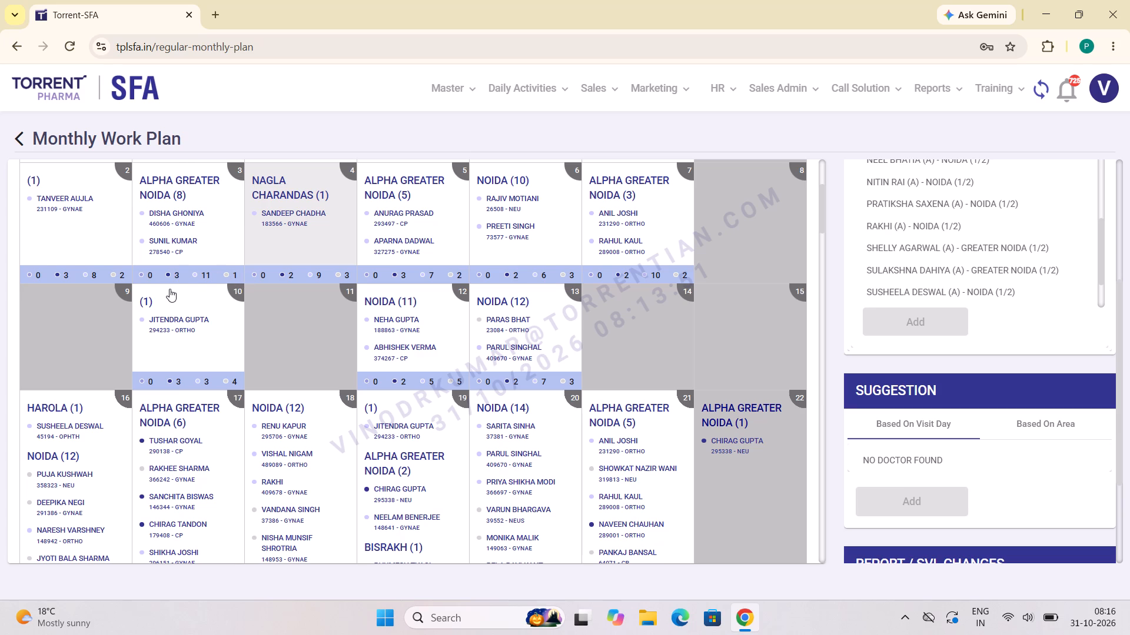
{"action": "left_click", "coordinate": [196, 172]}
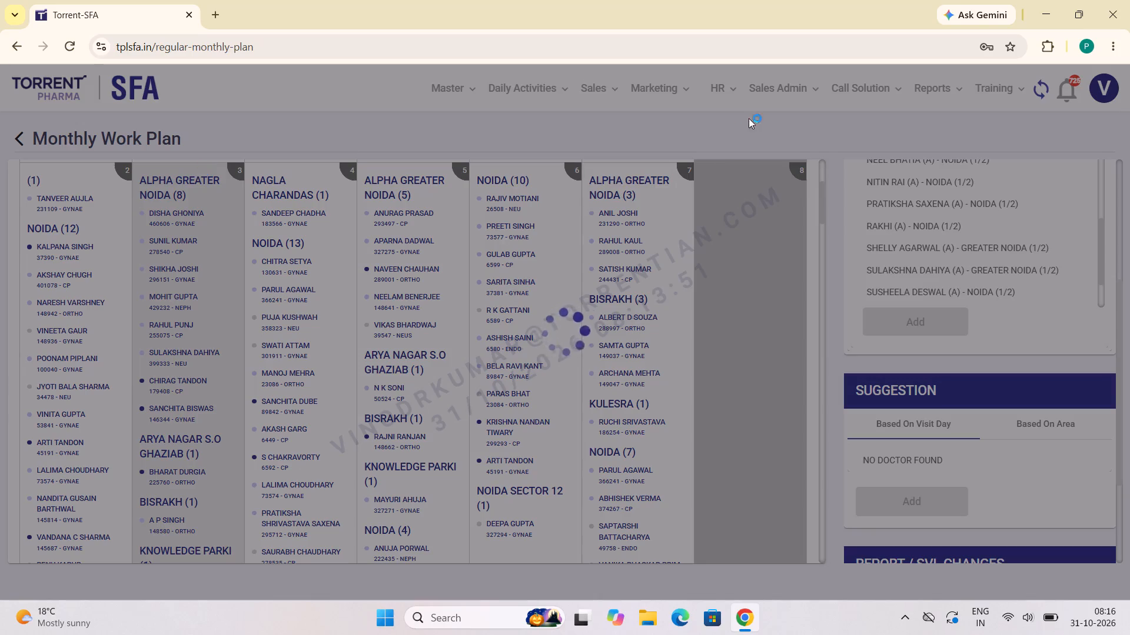
Review the work type wise summary by doctor class and the date-wise class details, places of work and total calls.
{"action": "triple_click", "coordinate": [822, 459]}
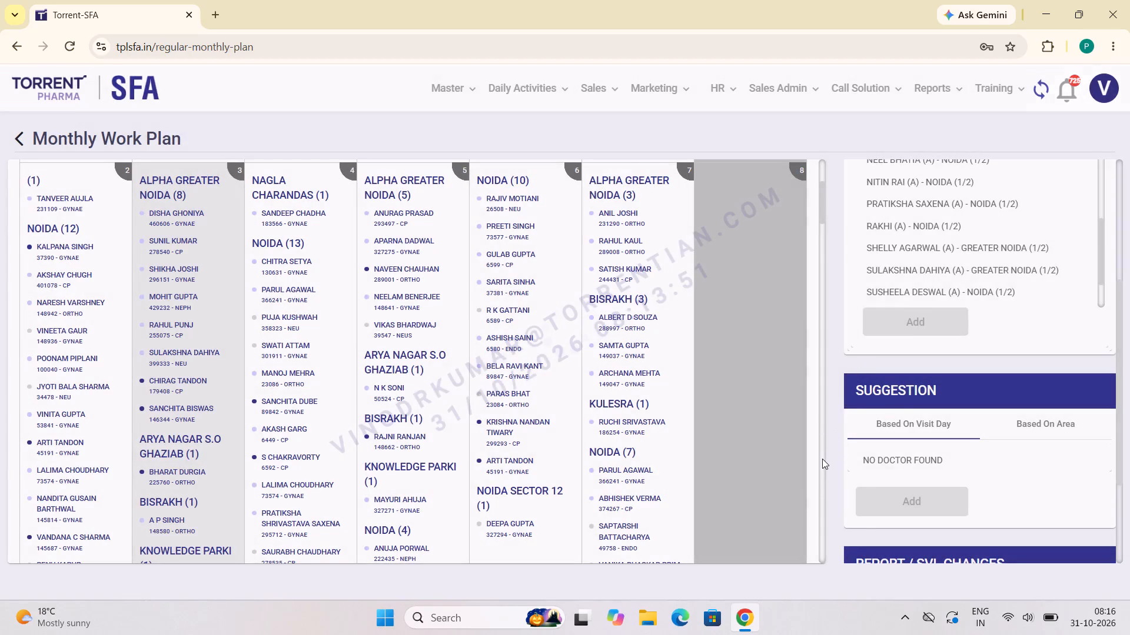
{"action": "left_click", "coordinate": [822, 459]}
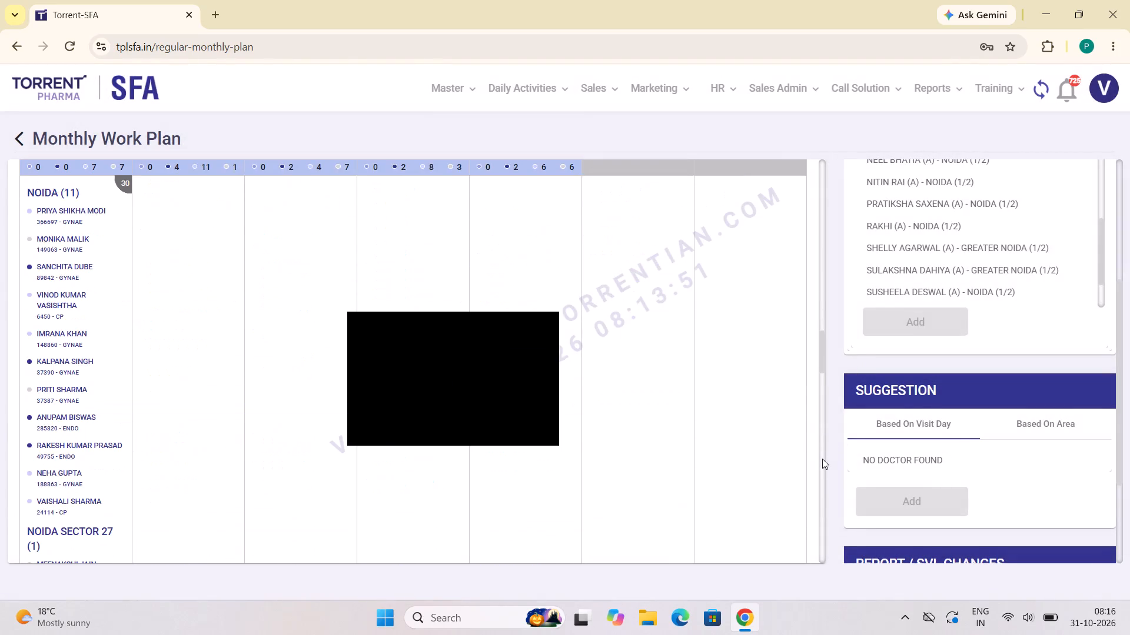
{"action": "left_click", "coordinate": [822, 459]}
{"action": "left_click", "coordinate": [822, 459]}
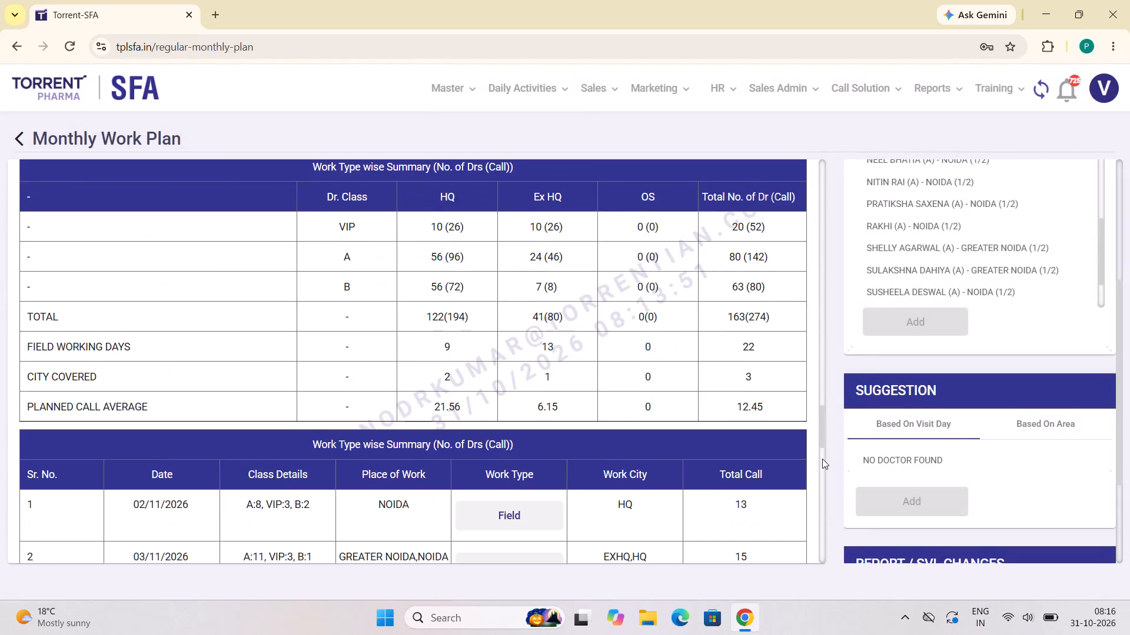
{"action": "left_click", "coordinate": [822, 459]}
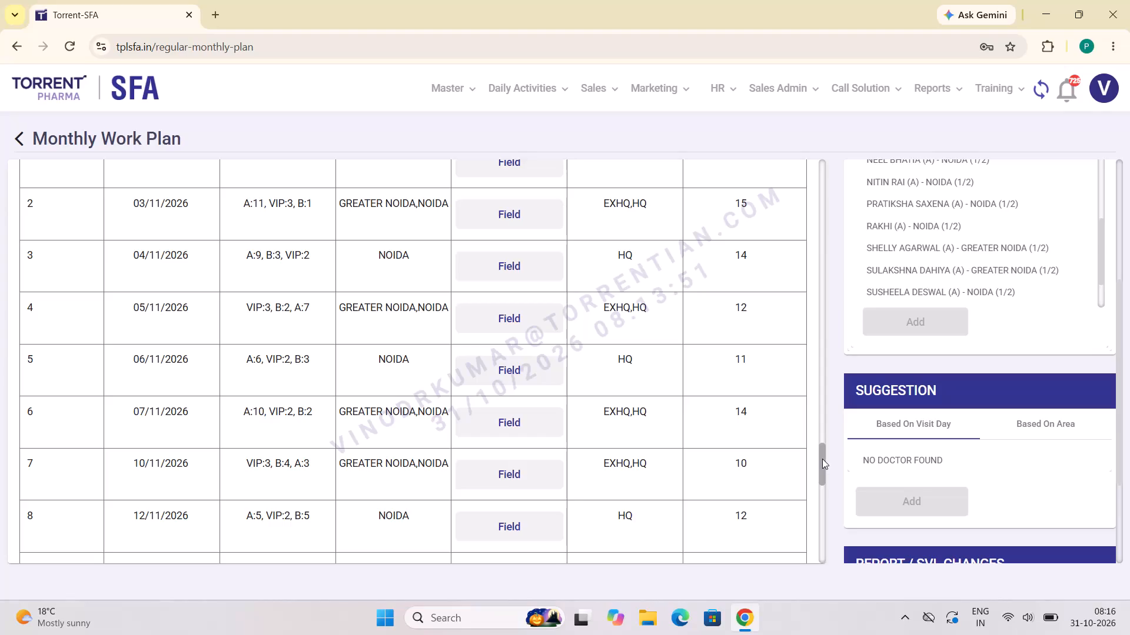
{"action": "left_click", "coordinate": [822, 174]}
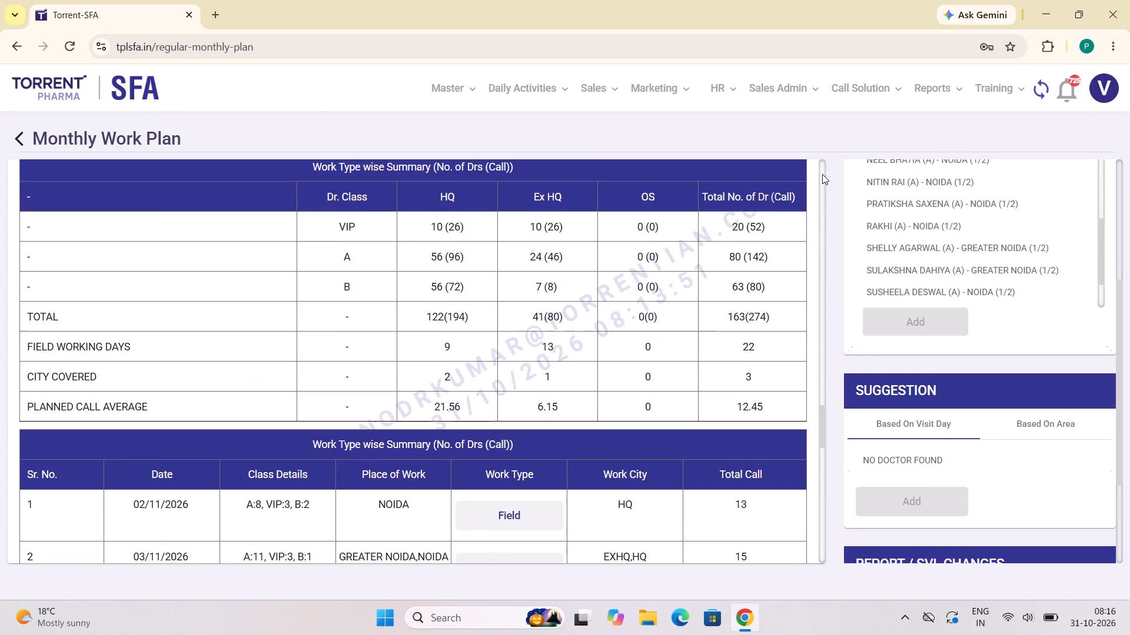
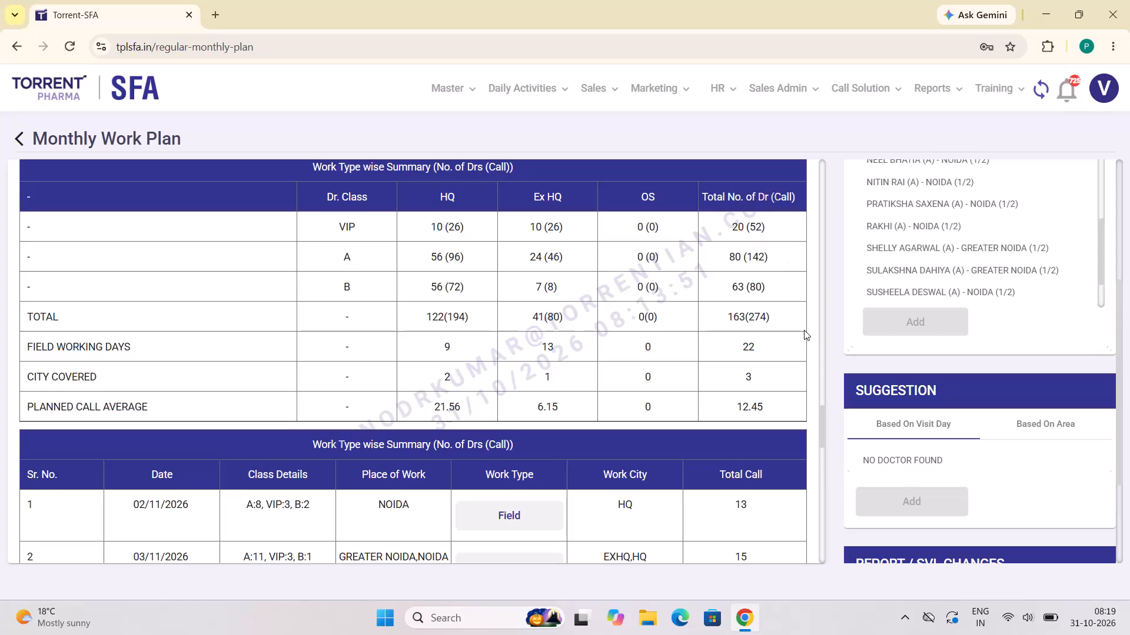
Review the date-wise work summary for November 2026, checking class details, place of work and total calls for each field day.
{"action": "left_click", "coordinate": [730, 462]}
{"action": "key", "text": "Down"}
{"action": "key", "text": "Down"}
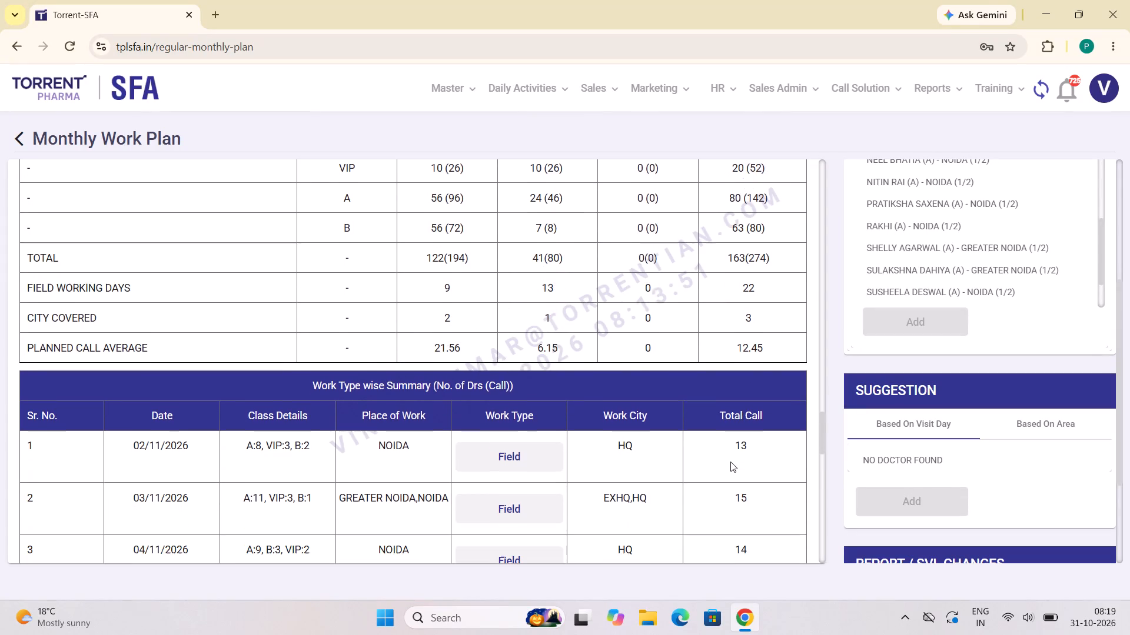
{"action": "key", "text": "Down"}
{"action": "key", "text": "Down"}
{"action": "key", "text": "Down"}
{"action": "key", "text": "Down"}
{"action": "key", "text": "Down"}
{"action": "key", "text": "Down"}
{"action": "key", "text": "Down"}
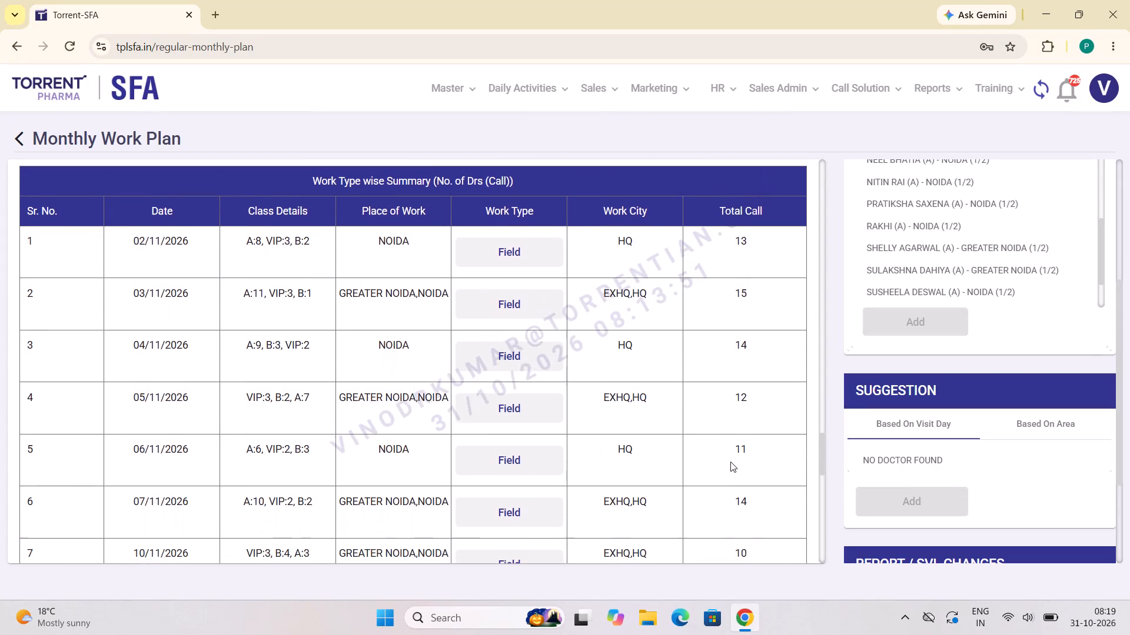
{"action": "key", "text": "Down"}
{"action": "key", "text": "Down"}
{"action": "key", "text": "Down"}
{"action": "key", "text": "Down"}
{"action": "key", "text": "Down"}
{"action": "key", "text": "Down"}
{"action": "key", "text": "Down"}
{"action": "key", "text": "Down"}
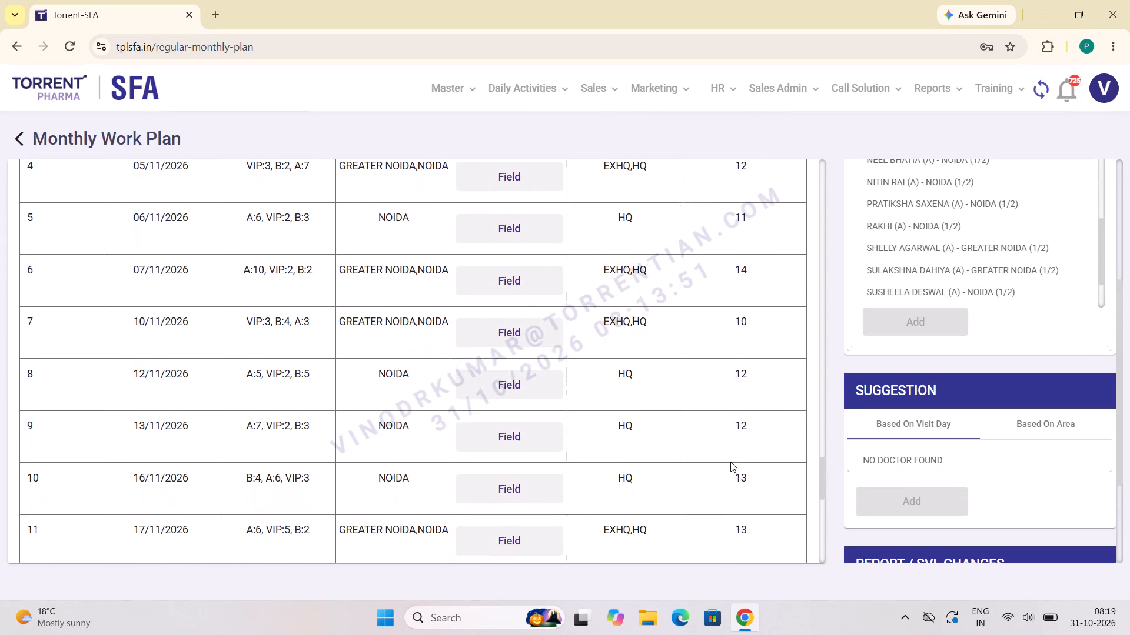
{"action": "key", "text": "Down"}
{"action": "key", "text": "Down"}
{"action": "key", "text": "Down"}
{"action": "key", "text": "Down"}
{"action": "key", "text": "Down"}
{"action": "key", "text": "Down"}
{"action": "key", "text": "Down"}
{"action": "key", "text": "Down"}
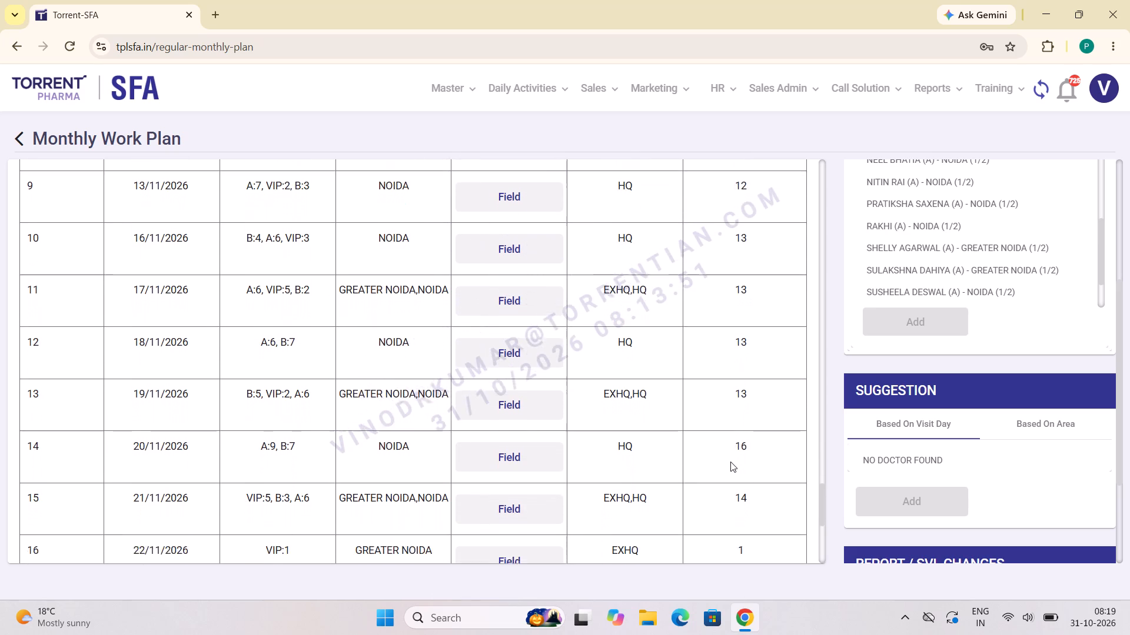
{"action": "key", "text": "Down"}
{"action": "key", "text": "Down"}
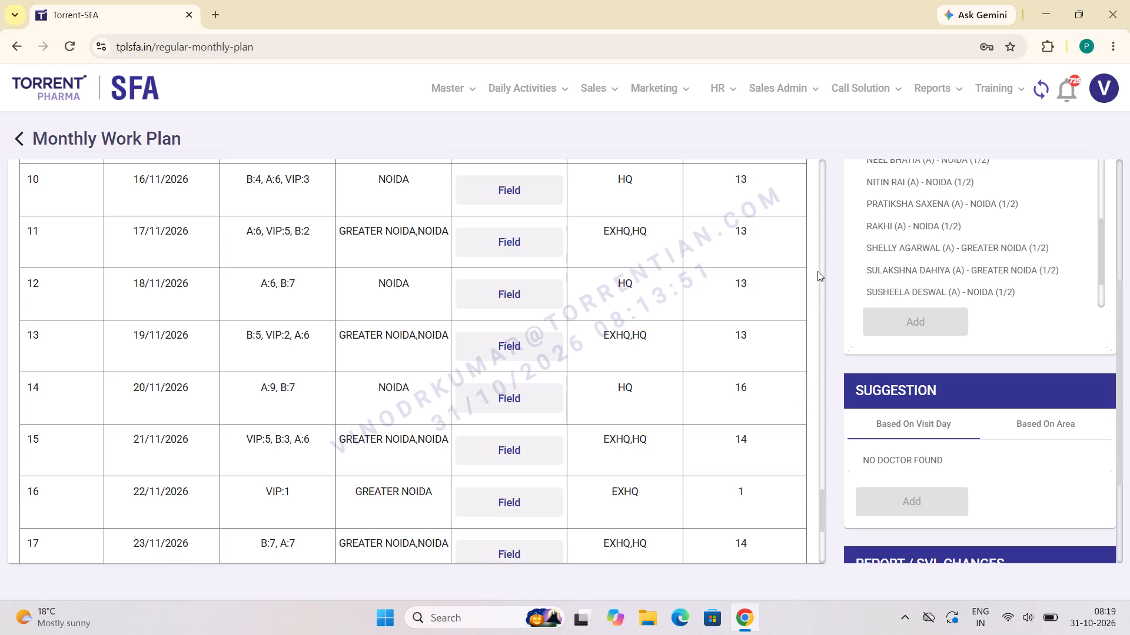
{"action": "left_click", "coordinate": [823, 255]}
{"action": "triple_click", "coordinate": [823, 255]}
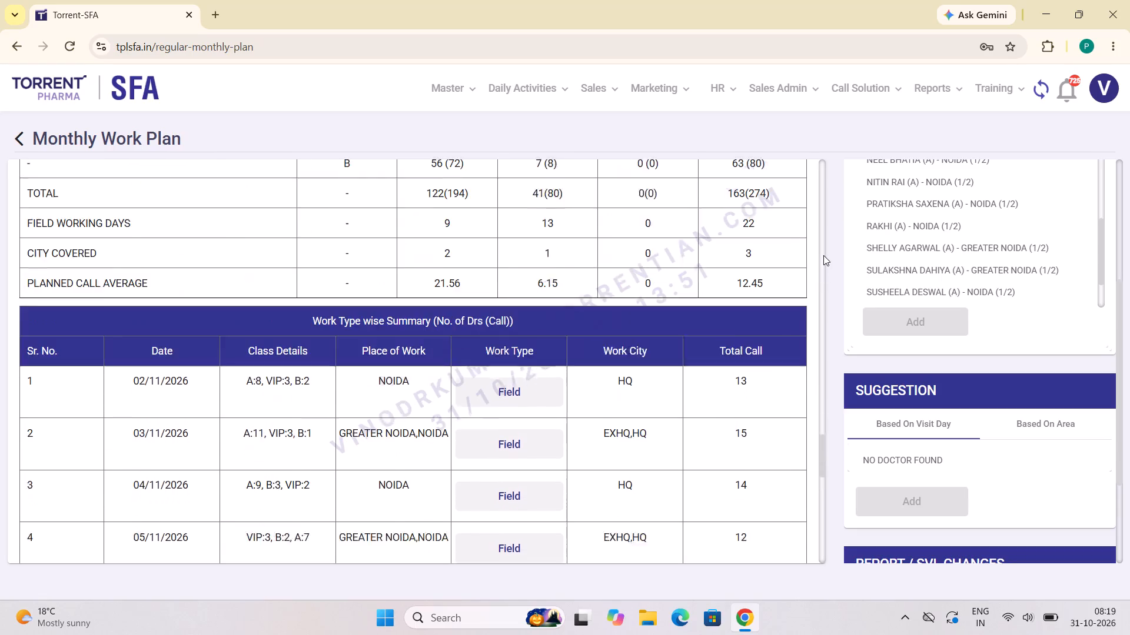
{"action": "left_click", "coordinate": [823, 255]}
{"action": "left_click", "coordinate": [823, 255]}
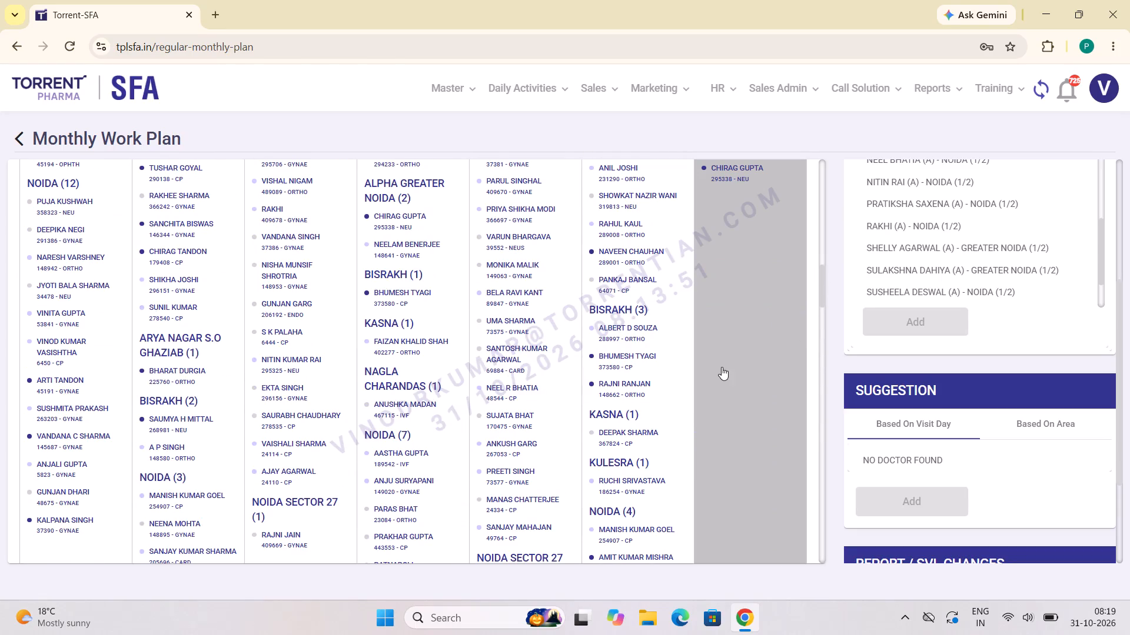
{"action": "left_click", "coordinate": [821, 218]}
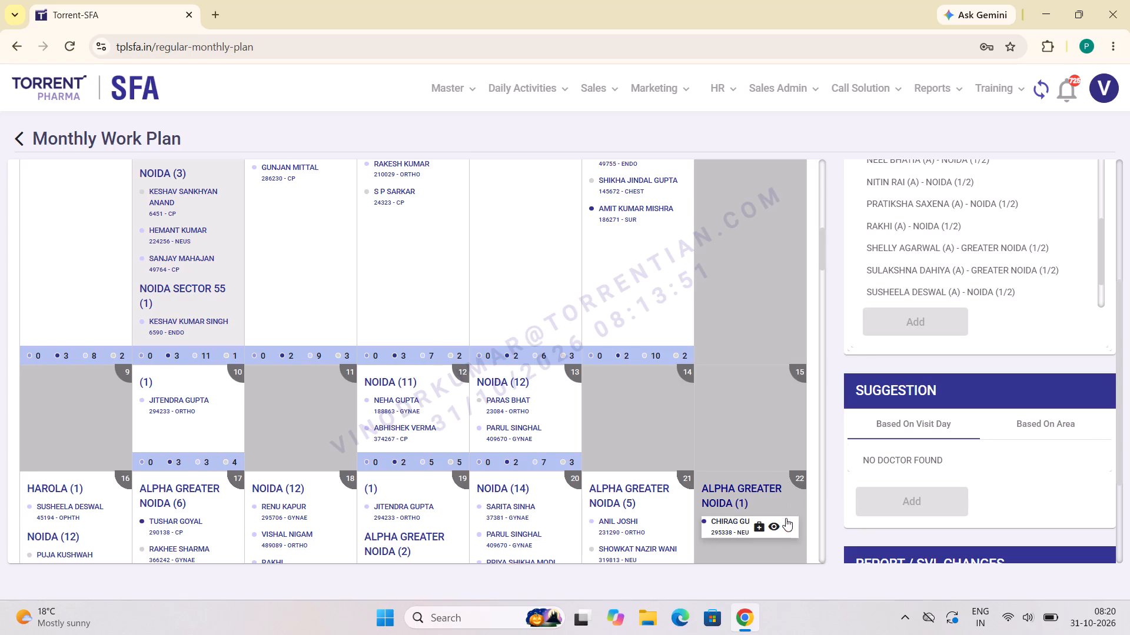
{"action": "left_click", "coordinate": [787, 527]}
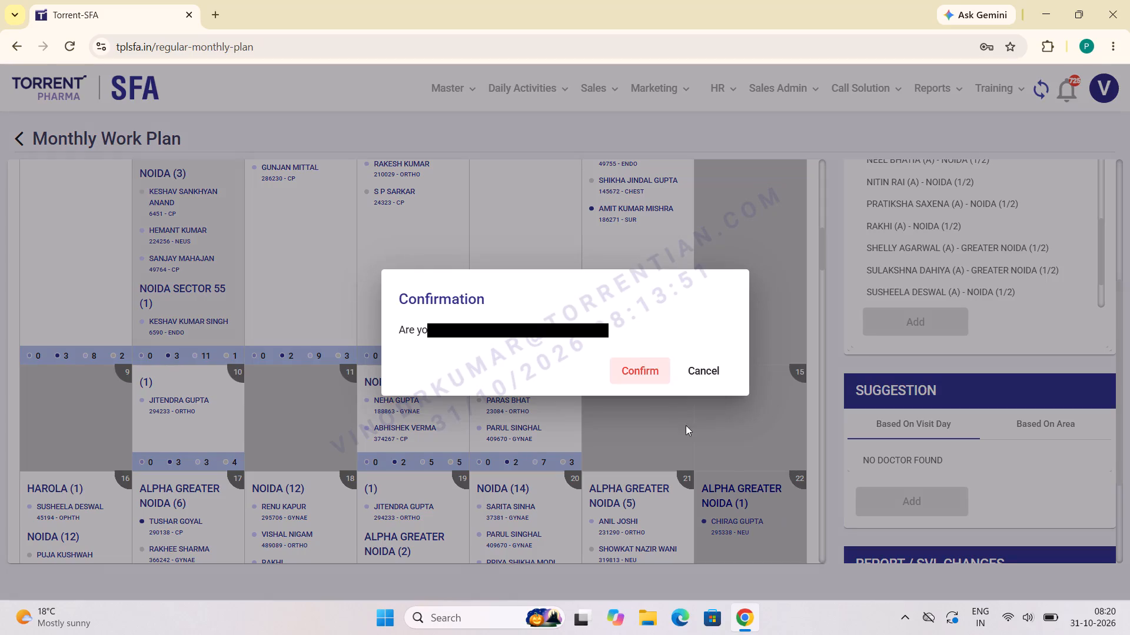
{"action": "left_click", "coordinate": [637, 369]}
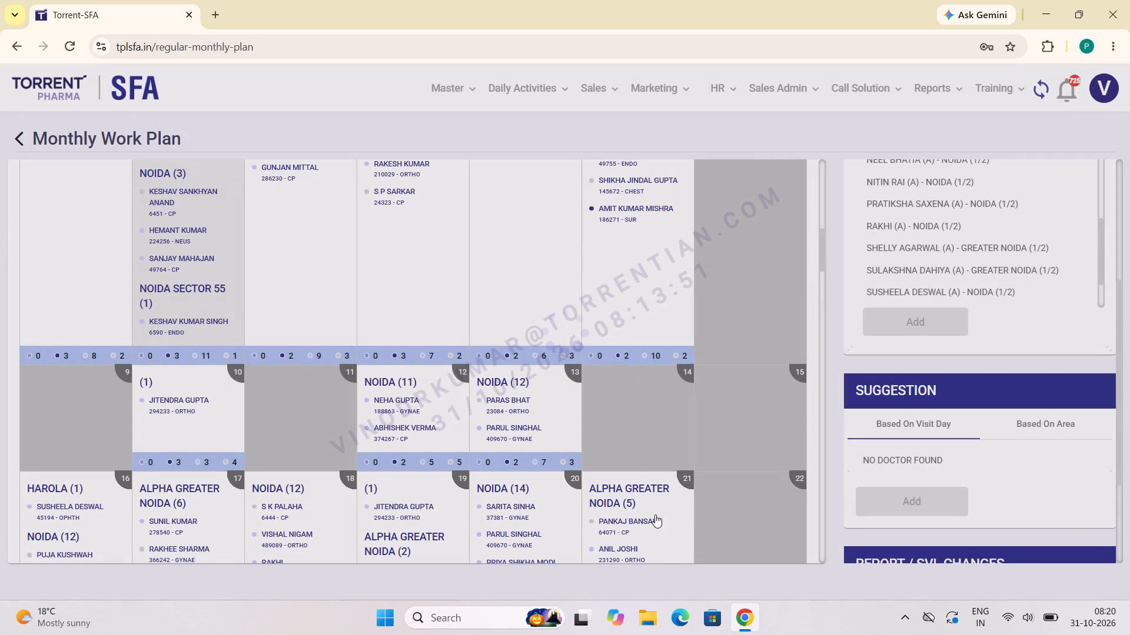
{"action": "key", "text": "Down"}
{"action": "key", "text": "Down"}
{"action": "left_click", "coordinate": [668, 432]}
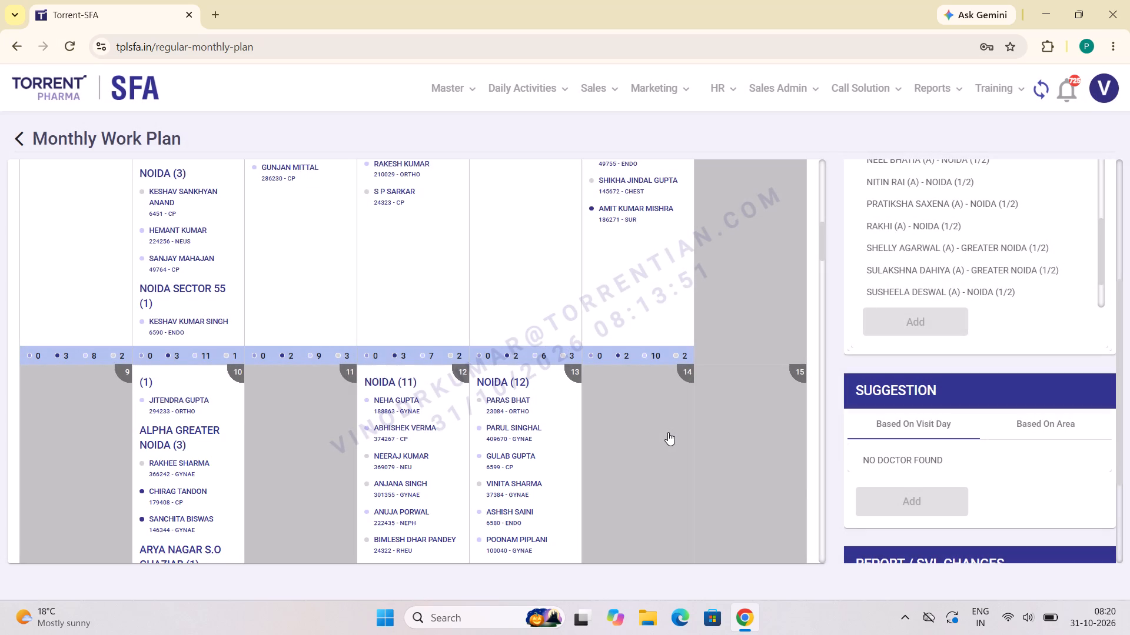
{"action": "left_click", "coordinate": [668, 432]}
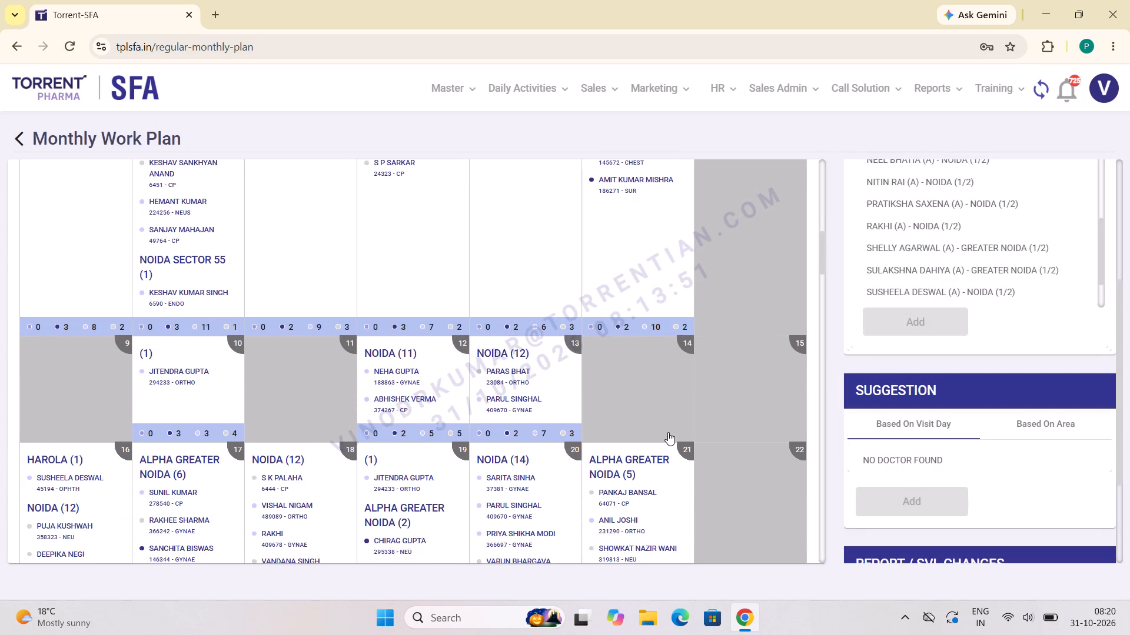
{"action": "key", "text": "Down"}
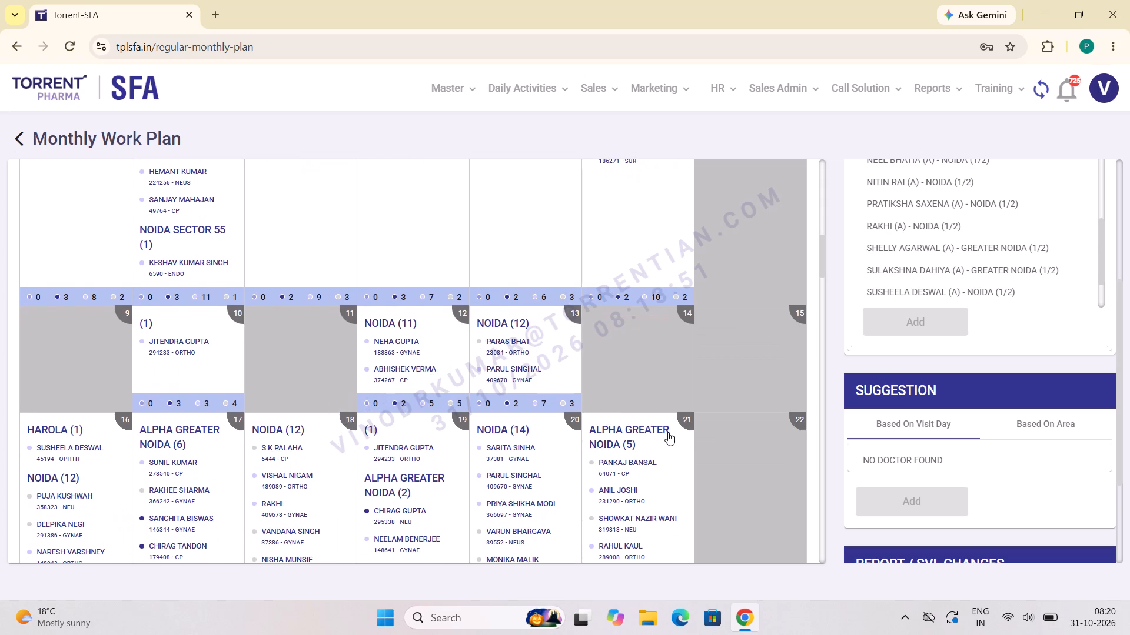
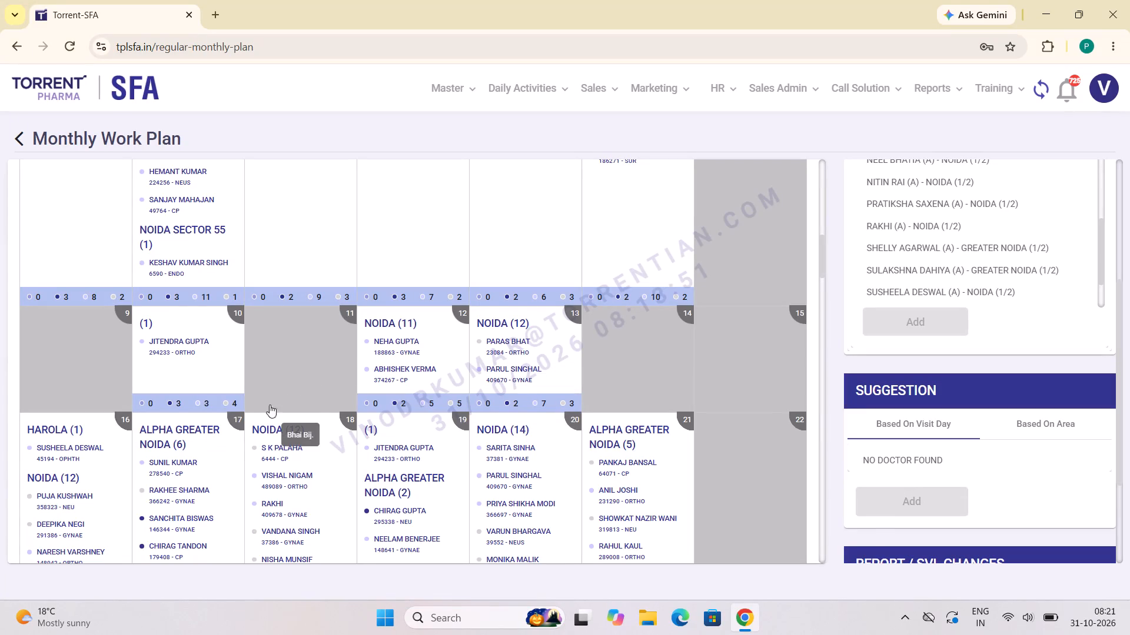
{"action": "left_click", "coordinate": [207, 314]}
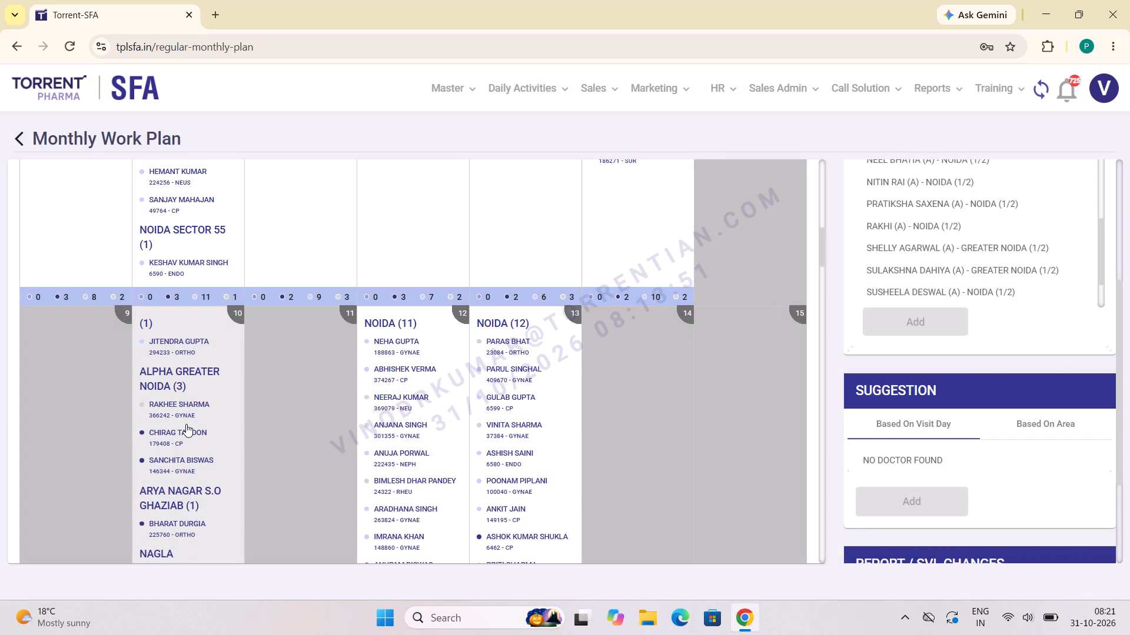
{"action": "key", "text": "Down"}
{"action": "key", "text": "Down"}
{"action": "key", "text": "Down"}
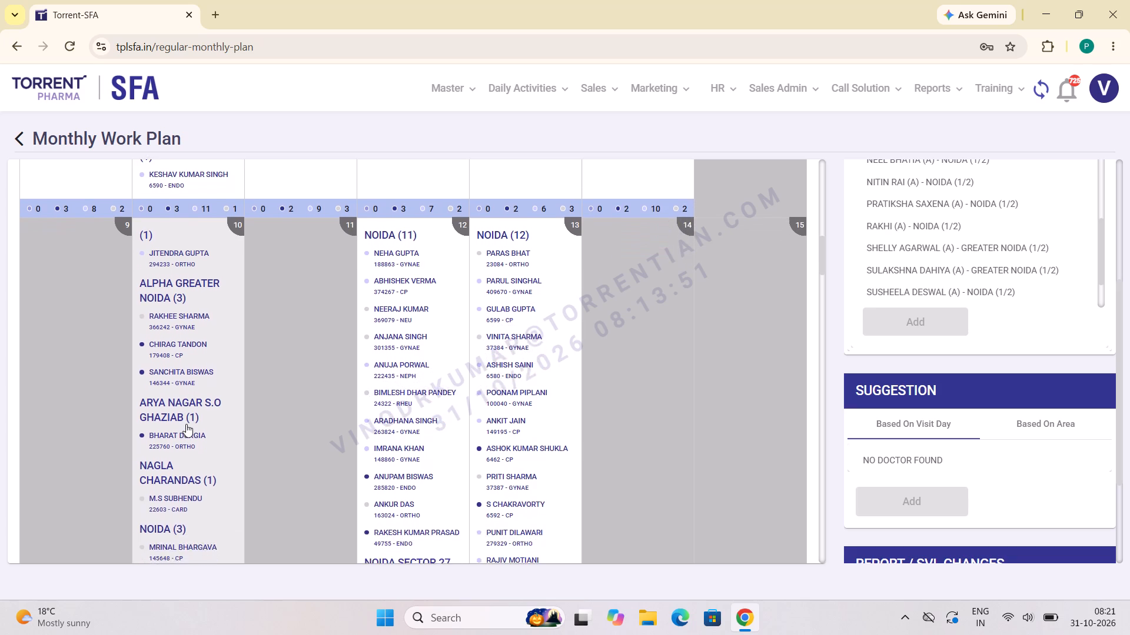
{"action": "key", "text": "Down"}
{"action": "key", "text": "Down"}
{"action": "key", "text": "Down"}
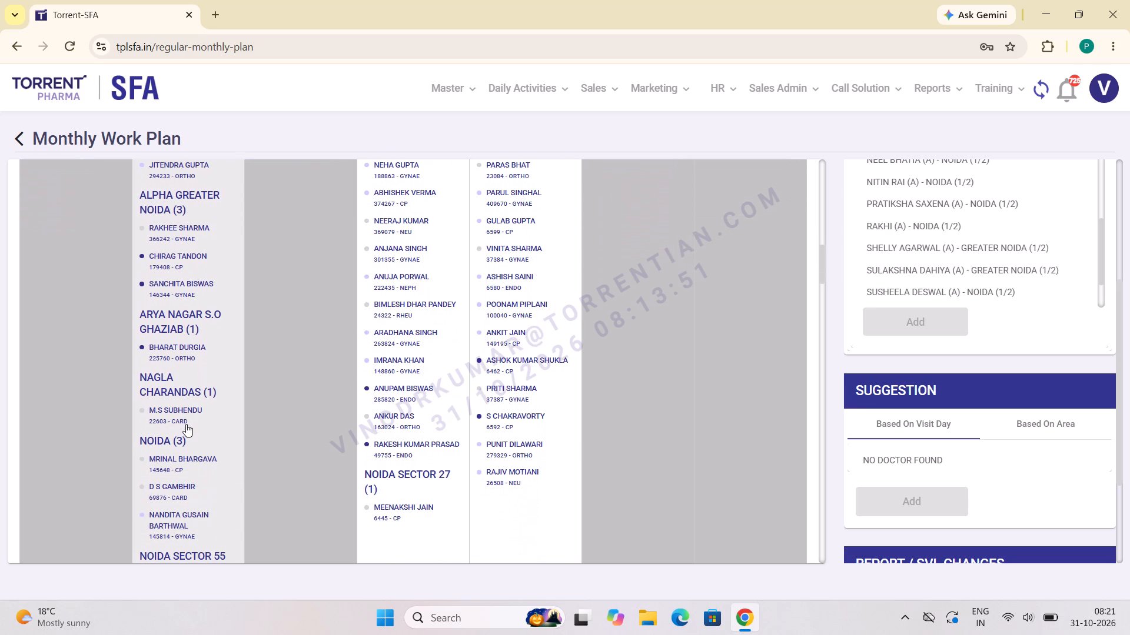
{"action": "key", "text": "Down"}
{"action": "key", "text": "Down"}
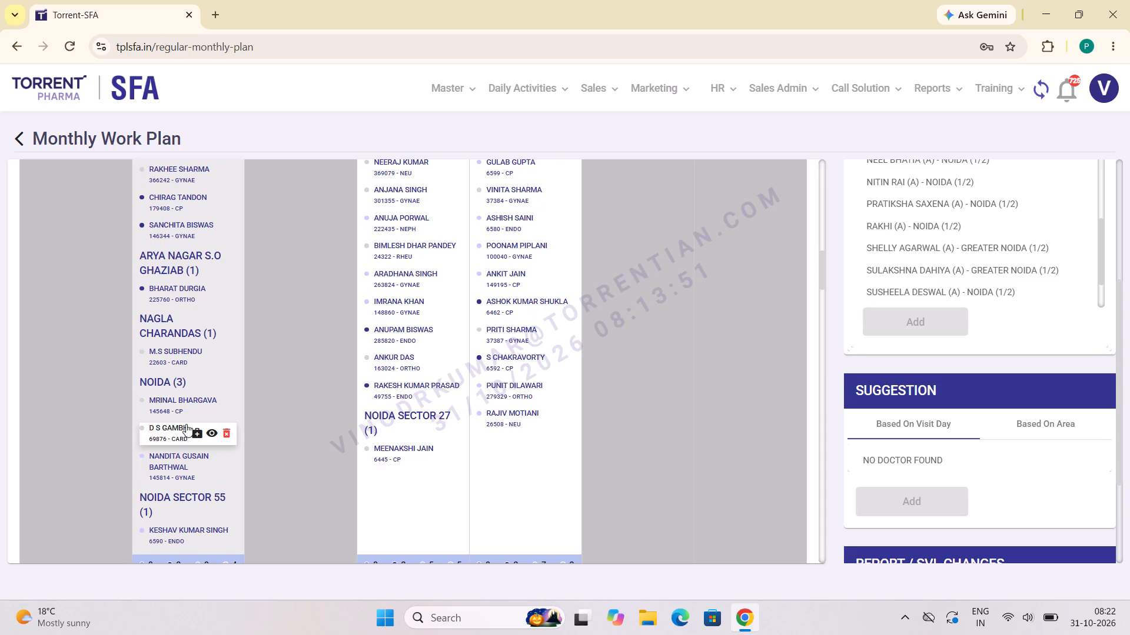
{"action": "left_click", "coordinate": [228, 435]}
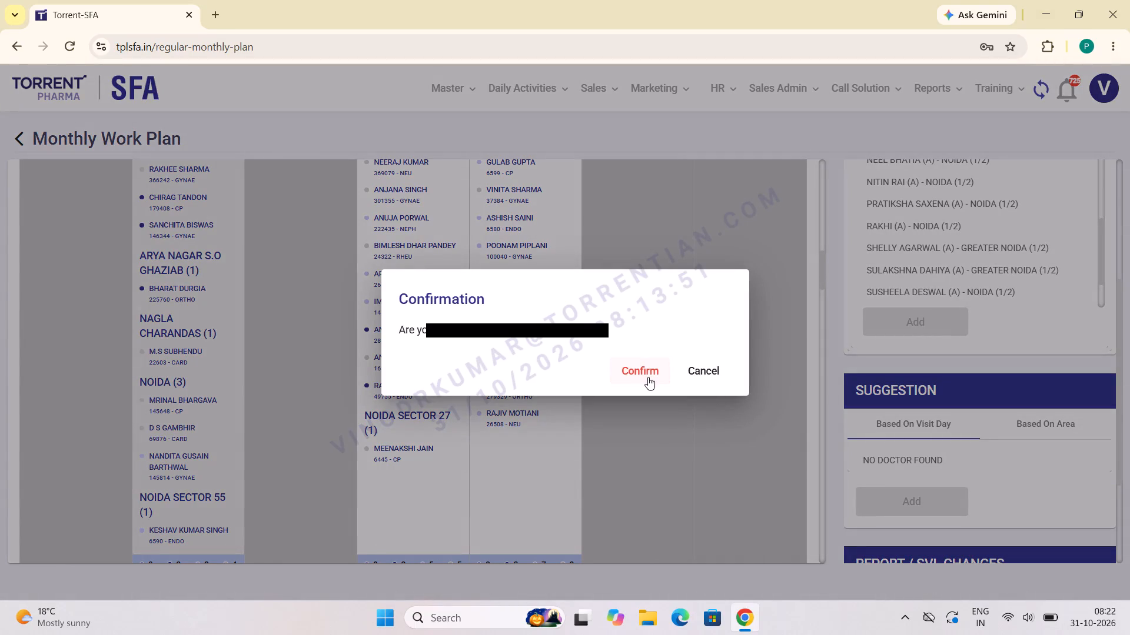
{"action": "left_click", "coordinate": [648, 377]}
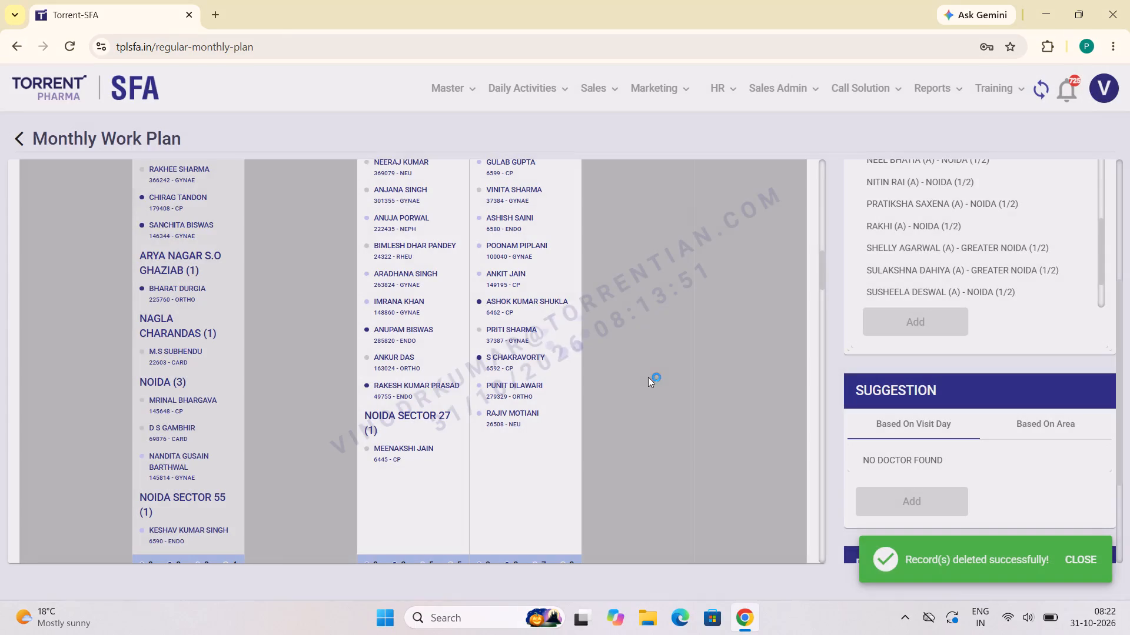
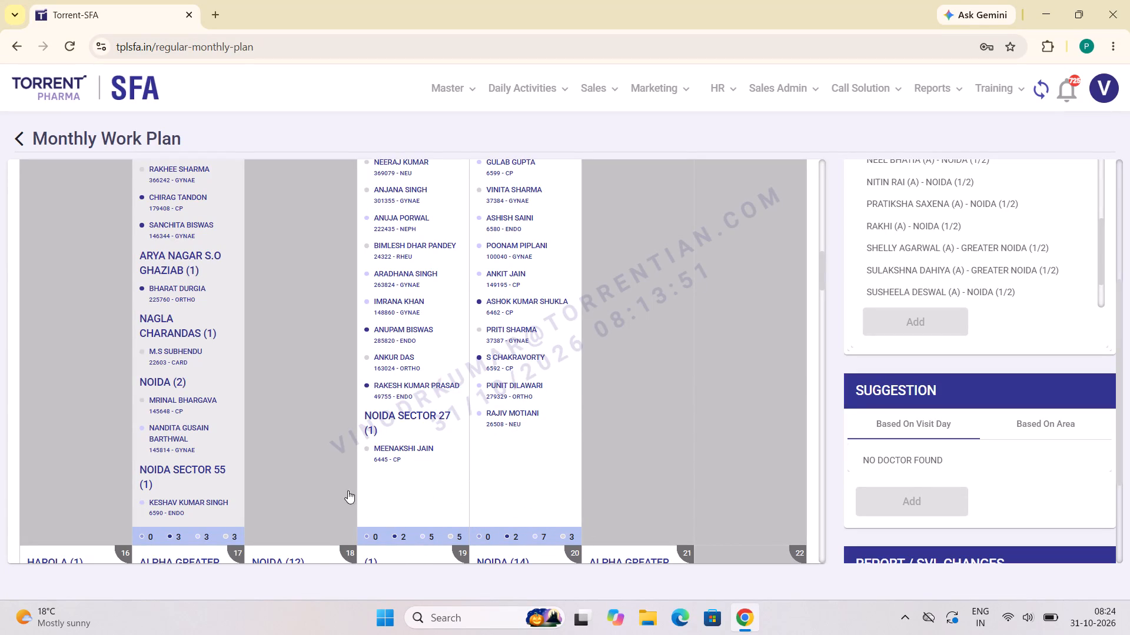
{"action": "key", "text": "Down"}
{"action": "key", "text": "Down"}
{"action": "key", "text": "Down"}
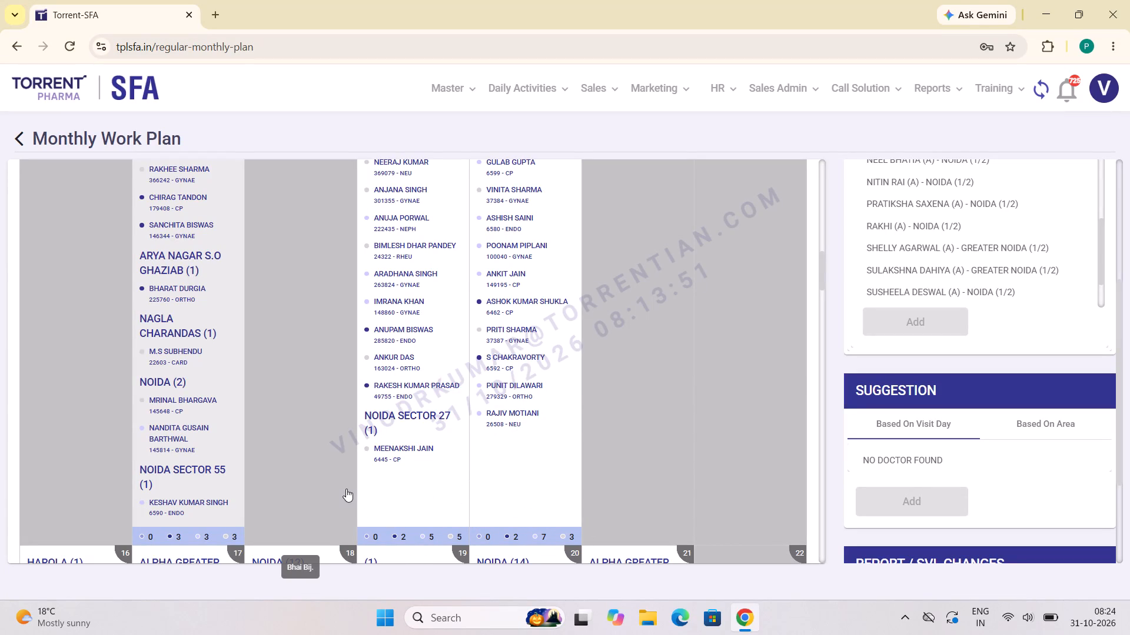
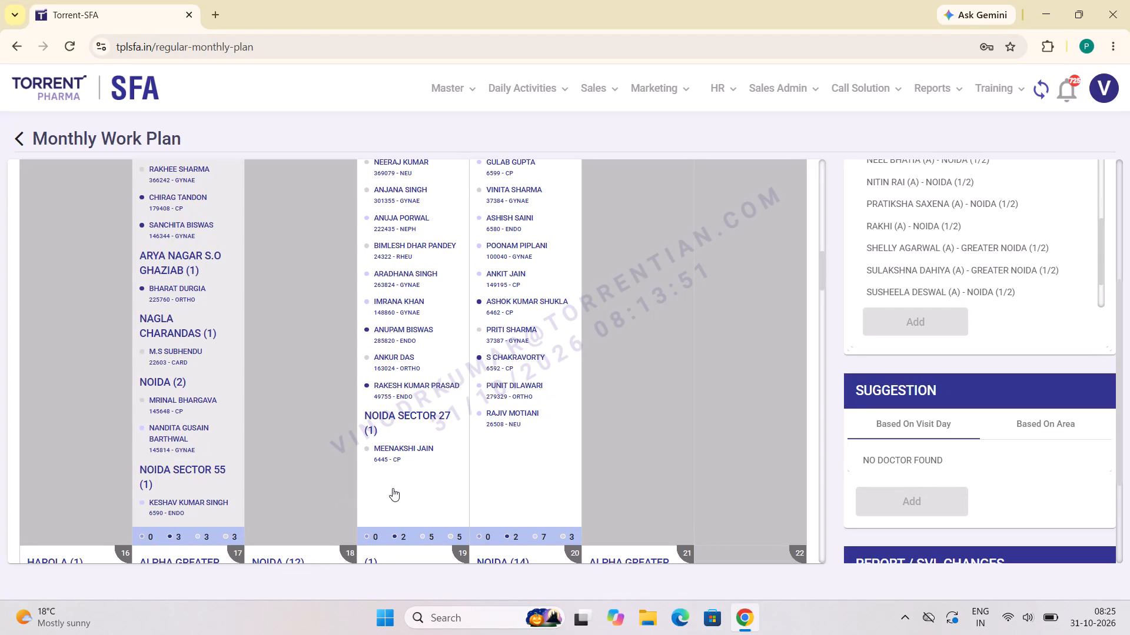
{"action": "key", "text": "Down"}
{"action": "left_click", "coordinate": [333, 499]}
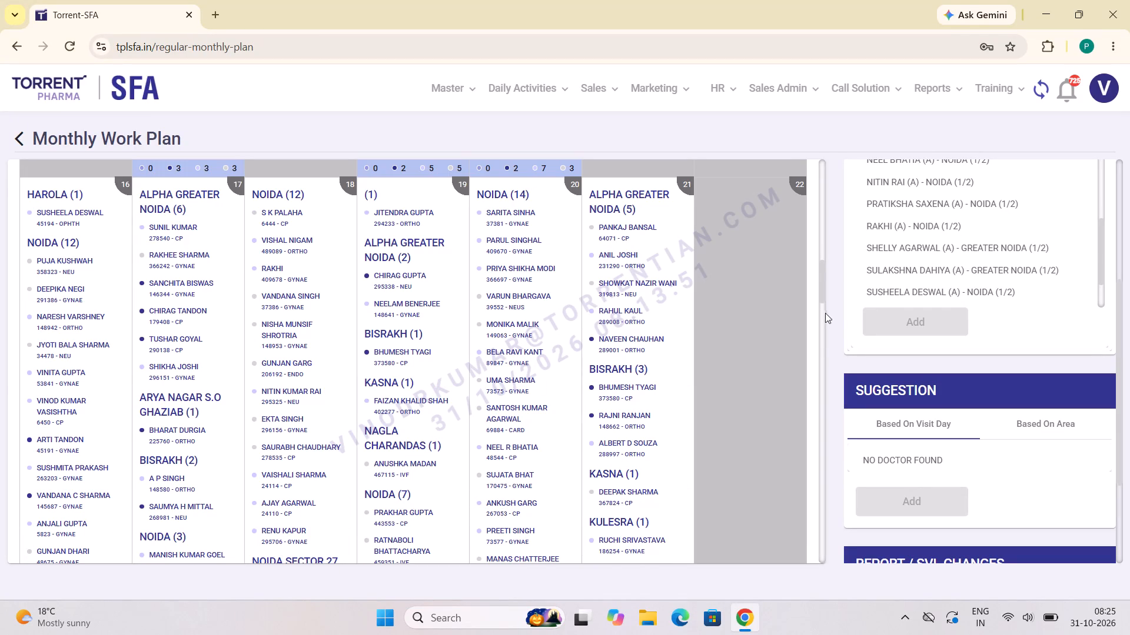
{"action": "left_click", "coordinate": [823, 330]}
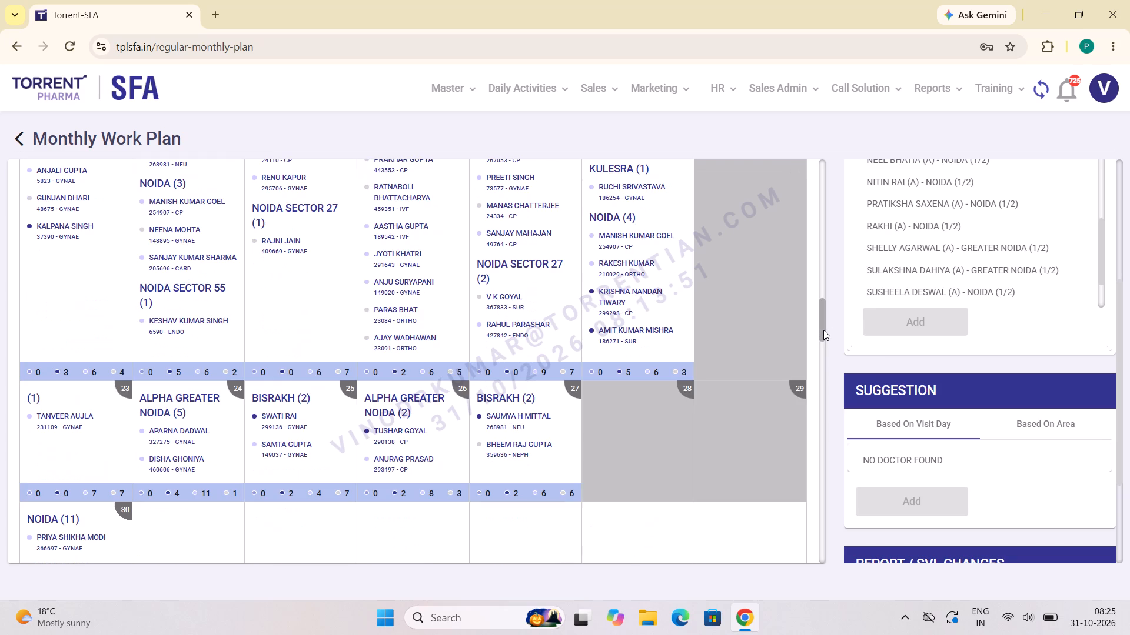
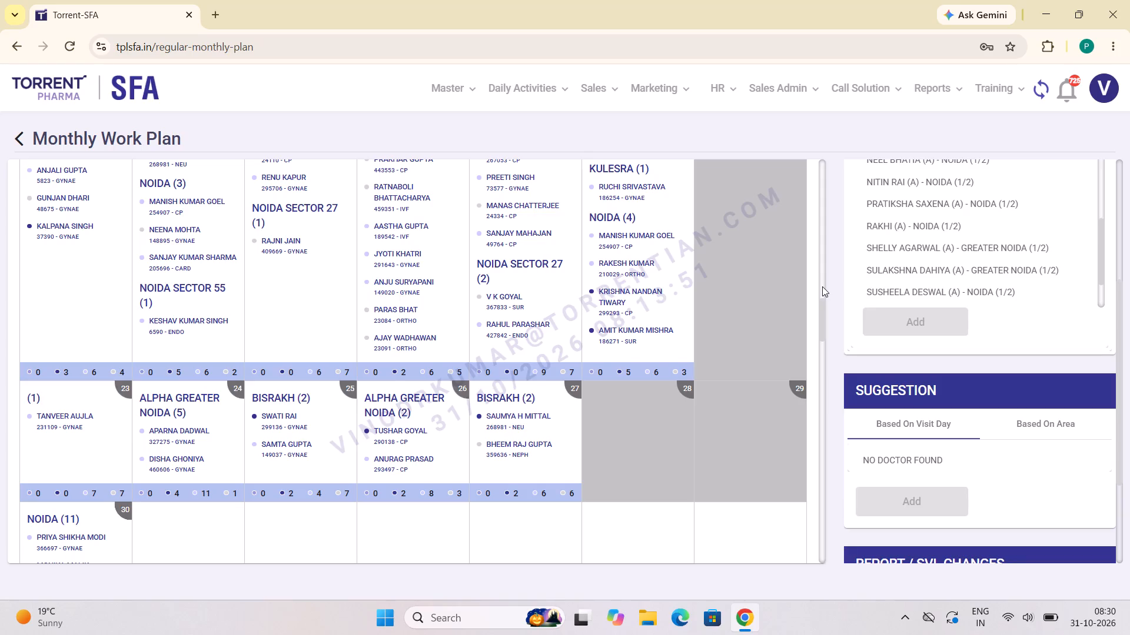
Review the doctors assigned to each field day in the November 2026 plan, from the last week back to the first.
{"action": "left_click", "coordinate": [822, 286]}
{"action": "left_click", "coordinate": [822, 286]}
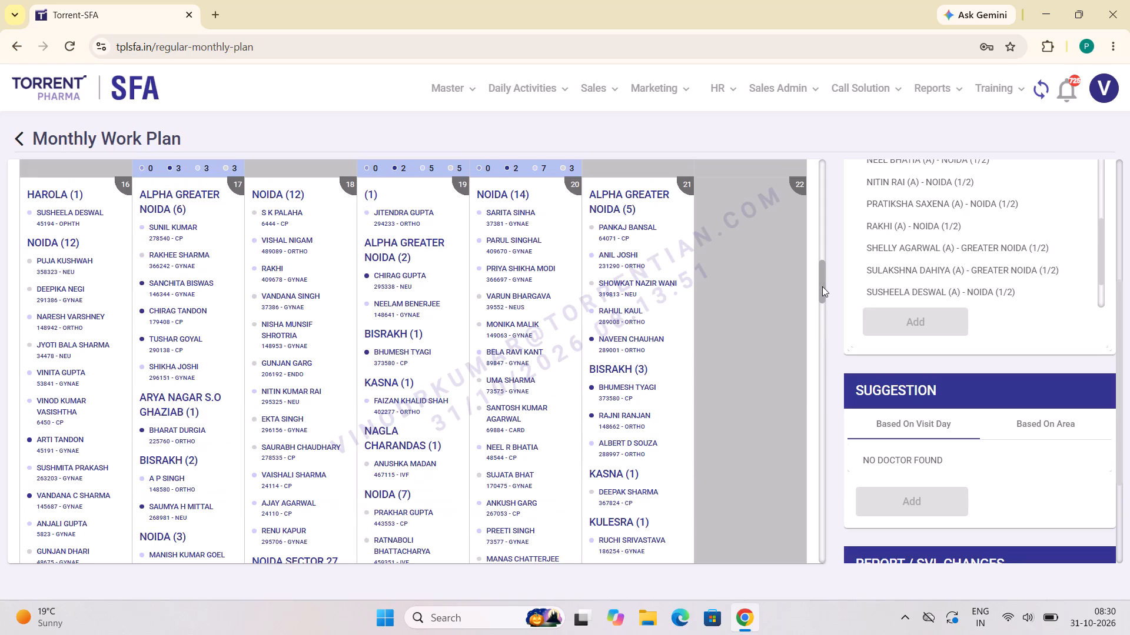
{"action": "left_click", "coordinate": [823, 248]}
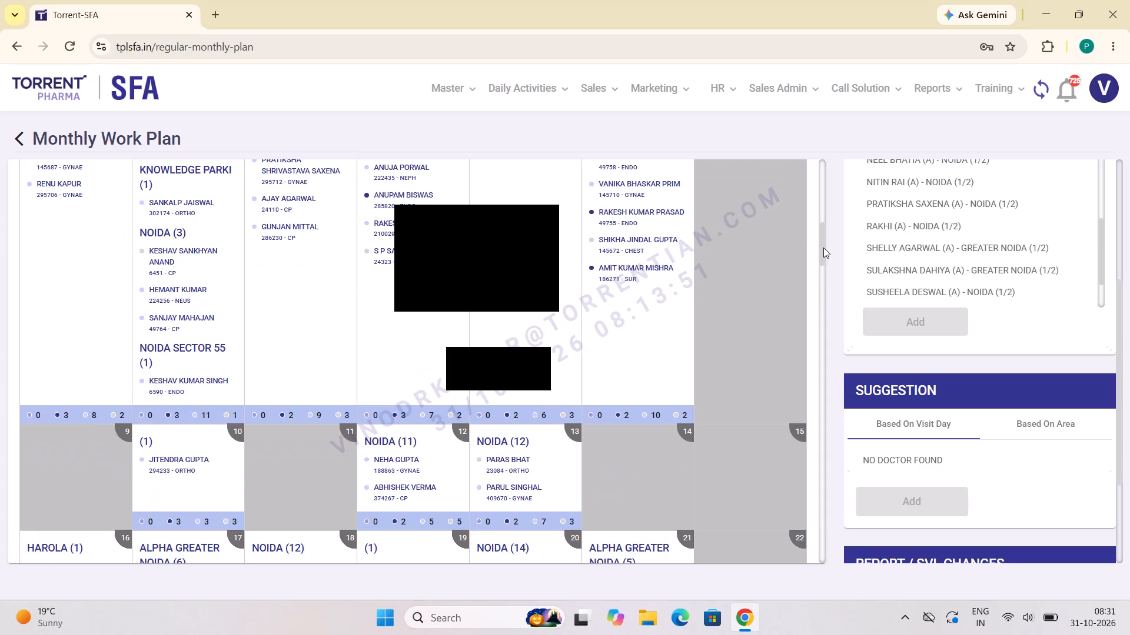
{"action": "left_click", "coordinate": [823, 215]}
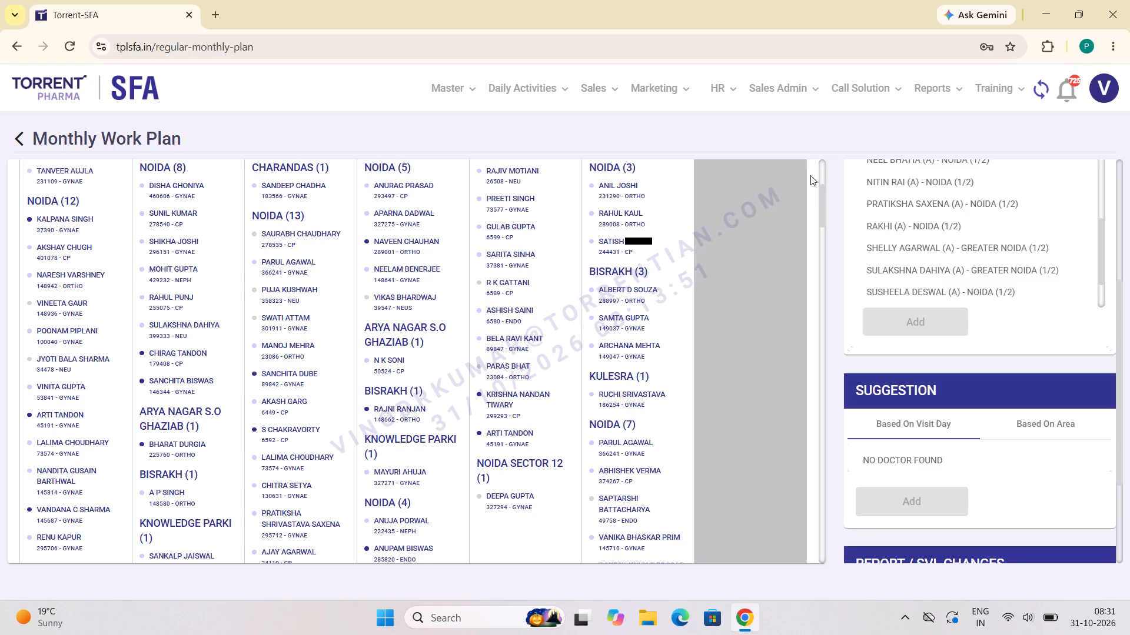
{"action": "left_click", "coordinate": [824, 171]}
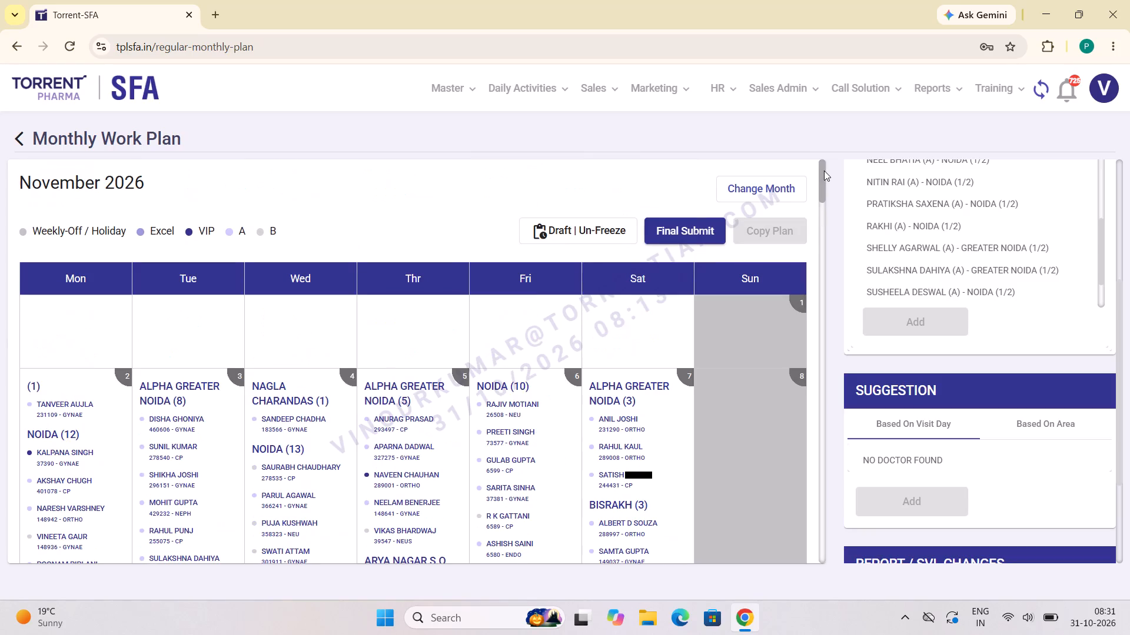
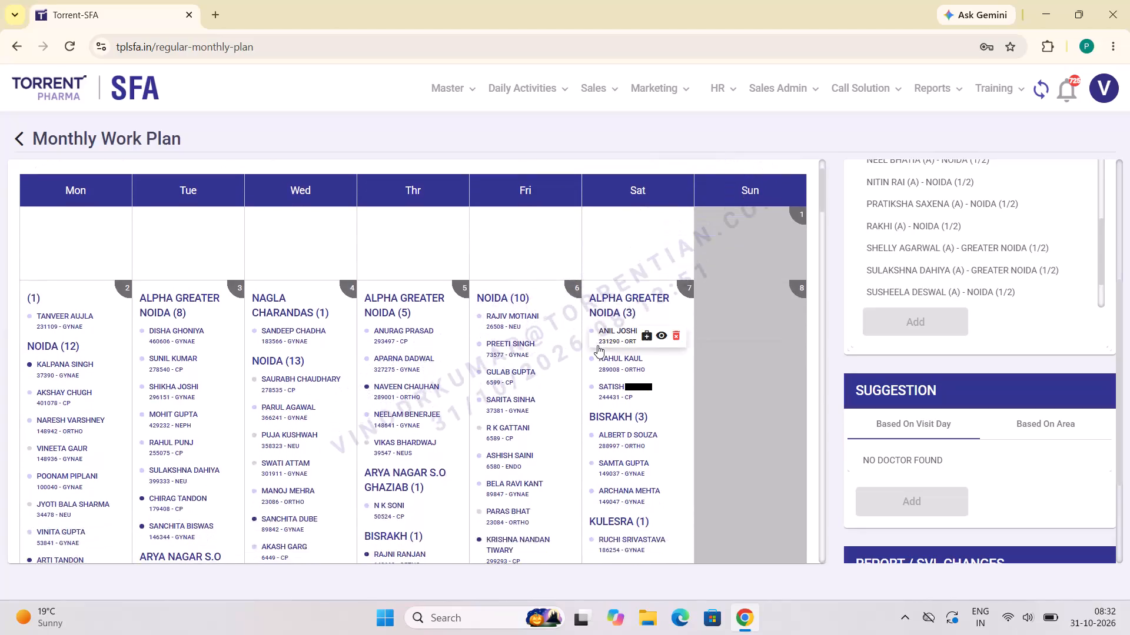
Review the doctors assigned to each field day in the week of 2 to 7 November.
{"action": "key", "text": "Down"}
{"action": "key", "text": "Down"}
{"action": "key", "text": "Down"}
{"action": "key", "text": "Down"}
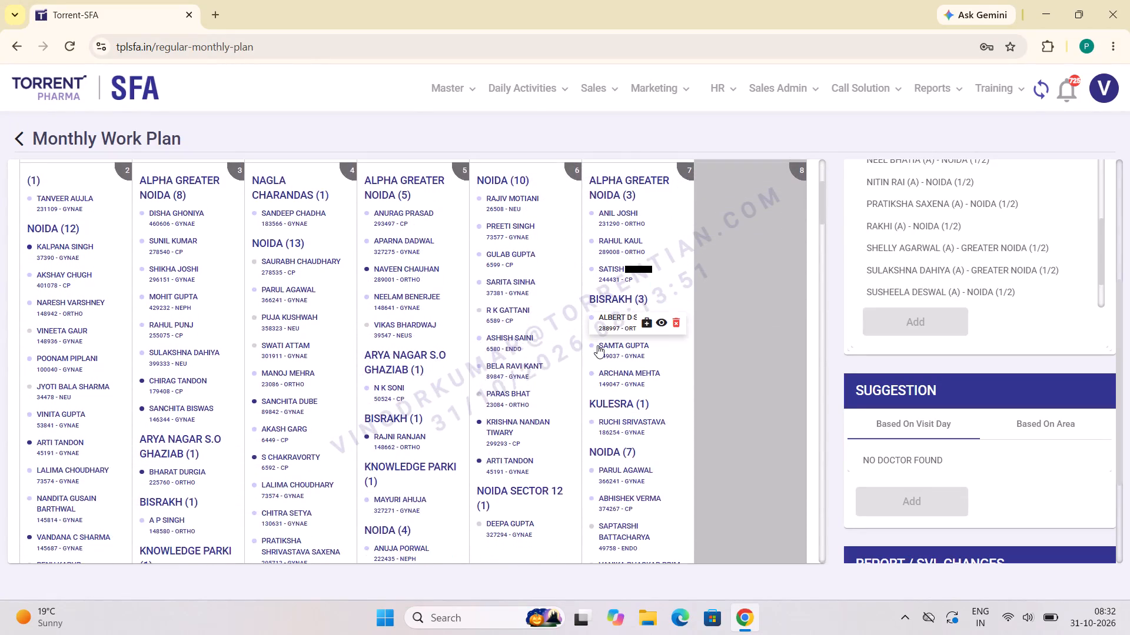
{"action": "key", "text": "Down"}
{"action": "key", "text": "Down"}
{"action": "key", "text": "Down"}
{"action": "key", "text": "Down"}
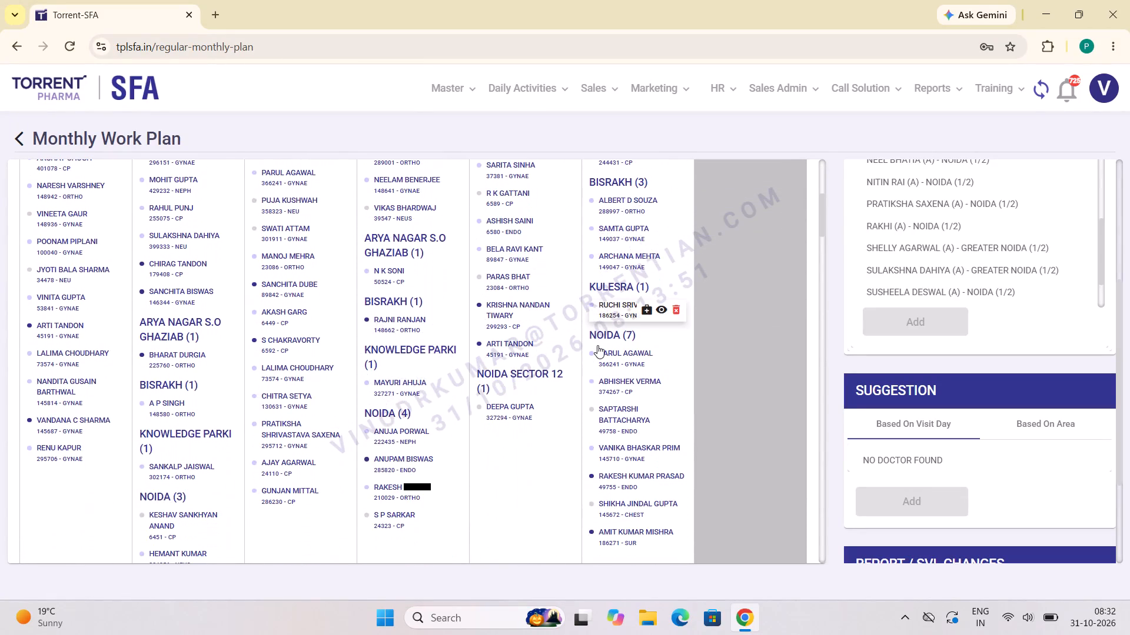
{"action": "key", "text": "Down"}
{"action": "key", "text": "Down"}
{"action": "key", "text": "Down"}
{"action": "key", "text": "Down"}
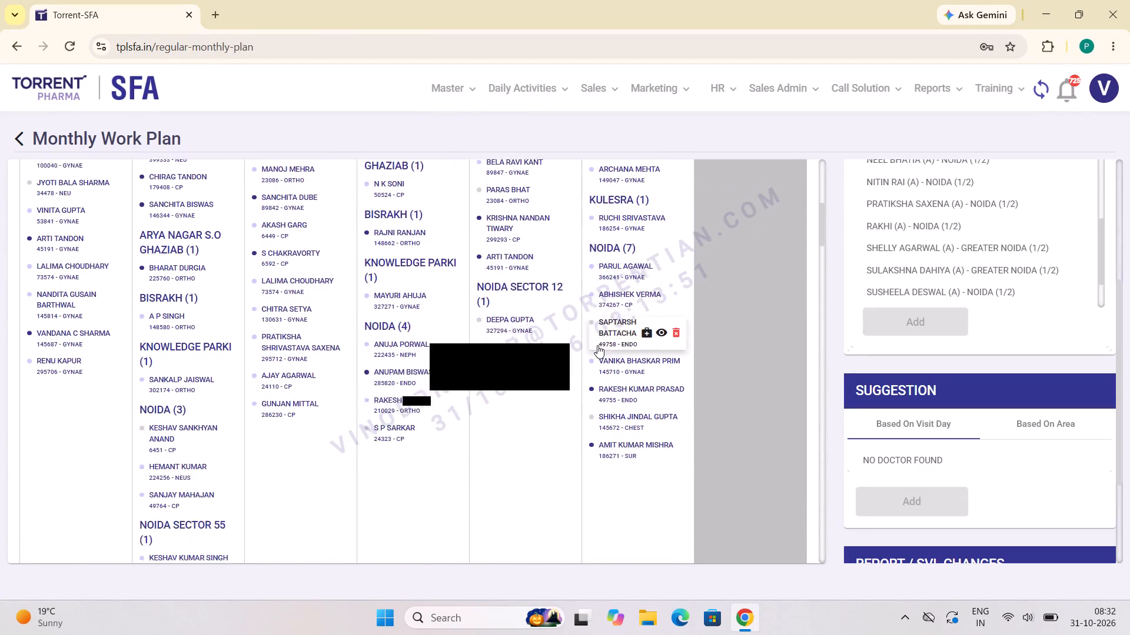
{"action": "key", "text": "Down"}
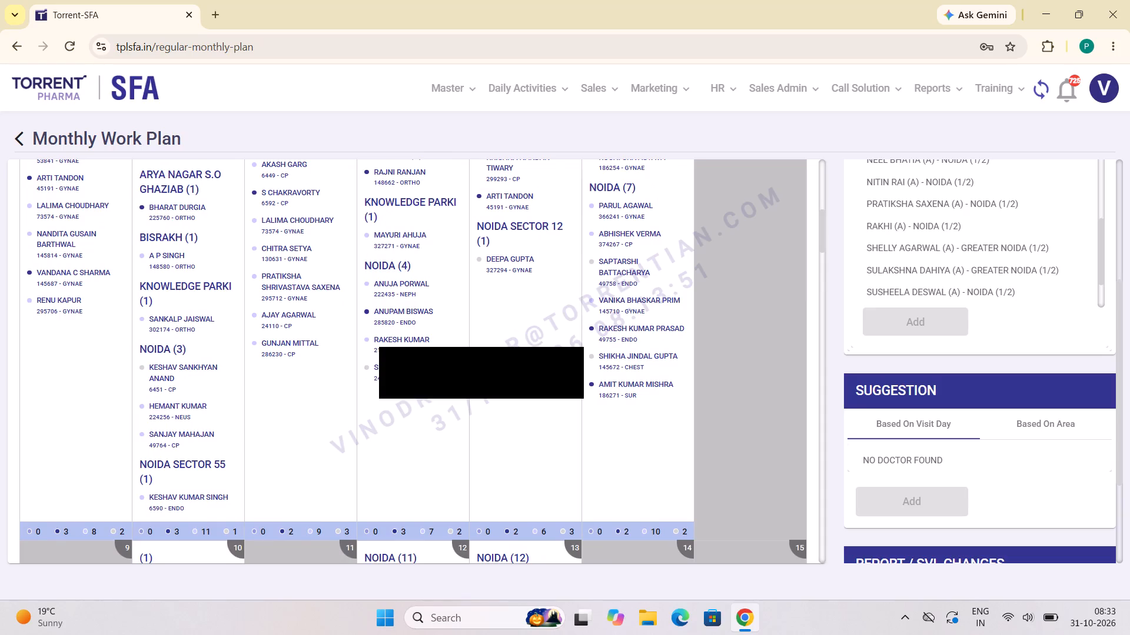
Review the full doctor lists for 16 to 21 November and the entries for the days through 30 November.
{"action": "left_click", "coordinate": [514, 365]}
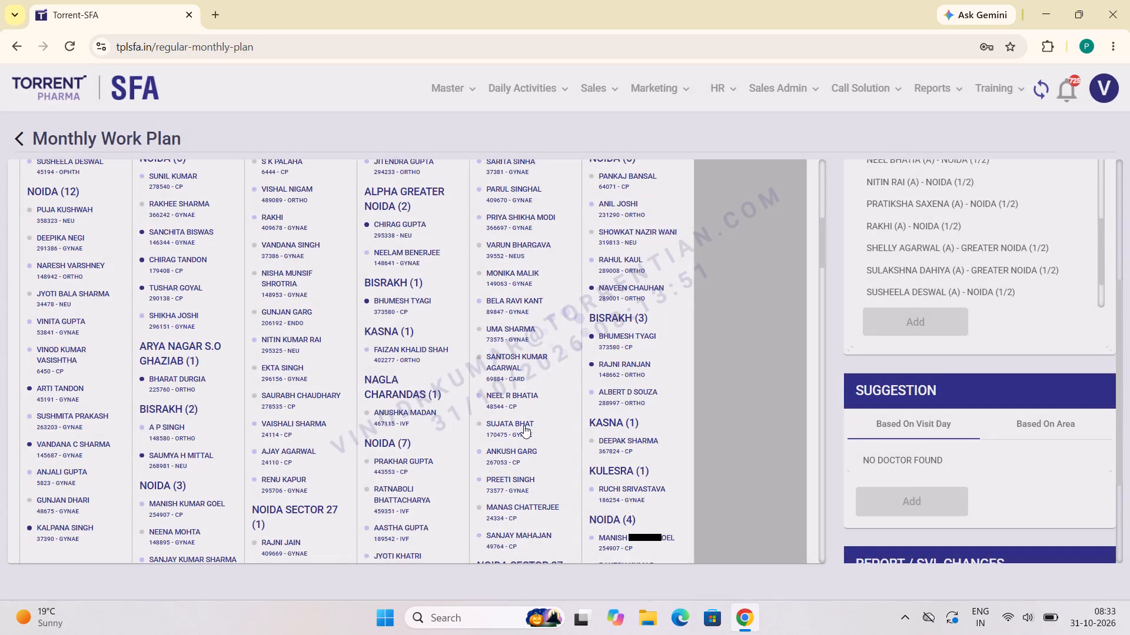
{"action": "key", "text": "Down"}
{"action": "key", "text": "Down"}
{"action": "key", "text": "Down"}
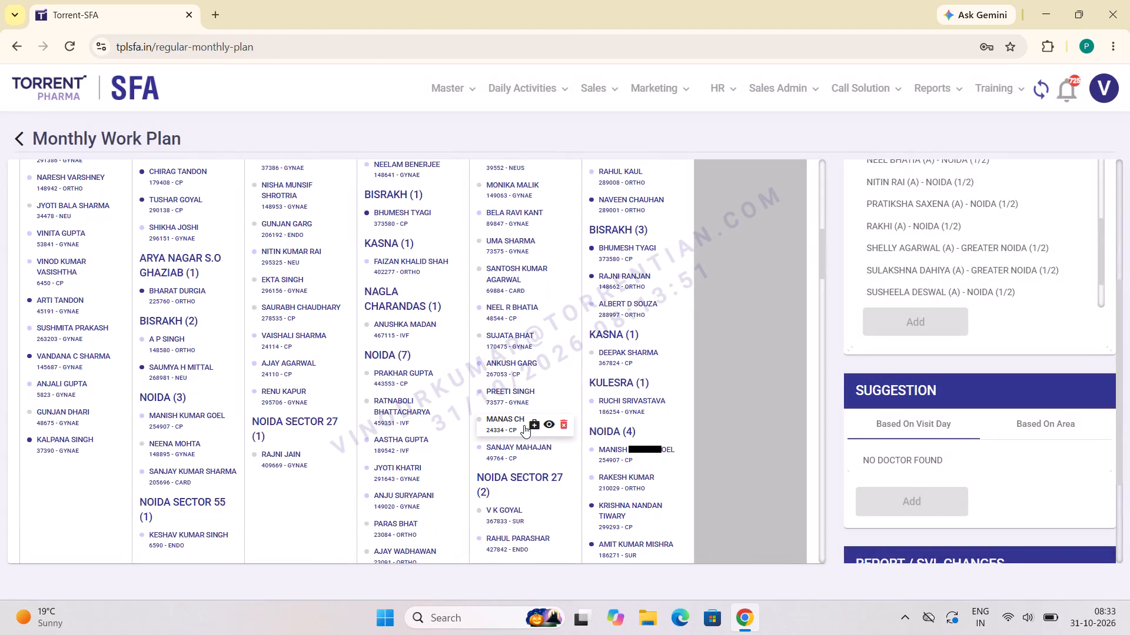
{"action": "key", "text": "Down"}
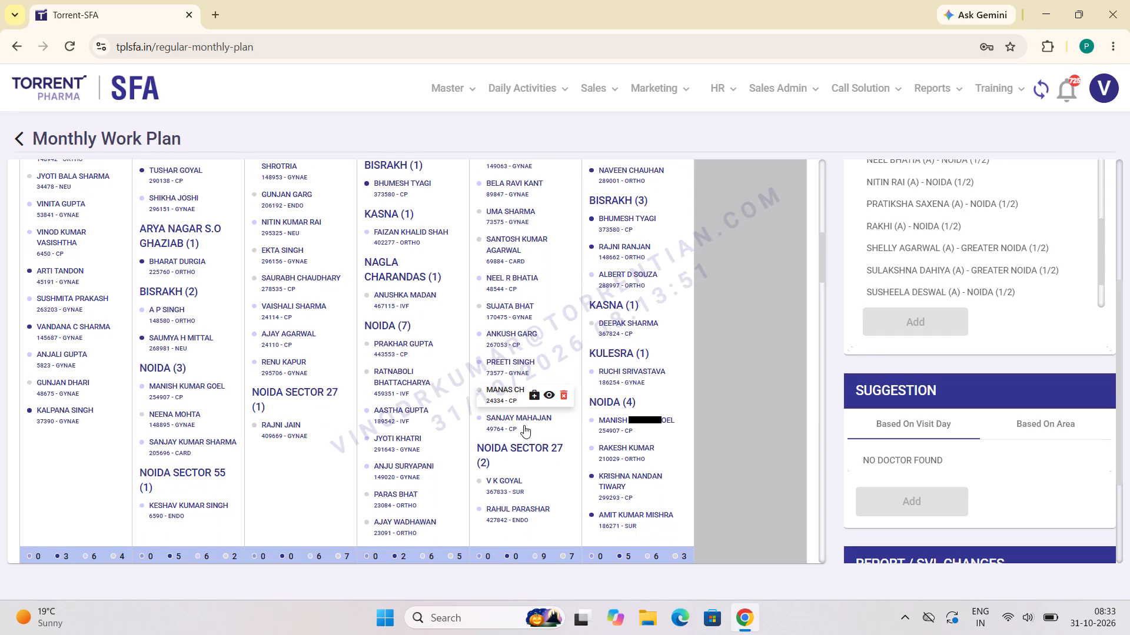
{"action": "key", "text": "Down"}
{"action": "key", "text": "Down"}
{"action": "key", "text": "Down"}
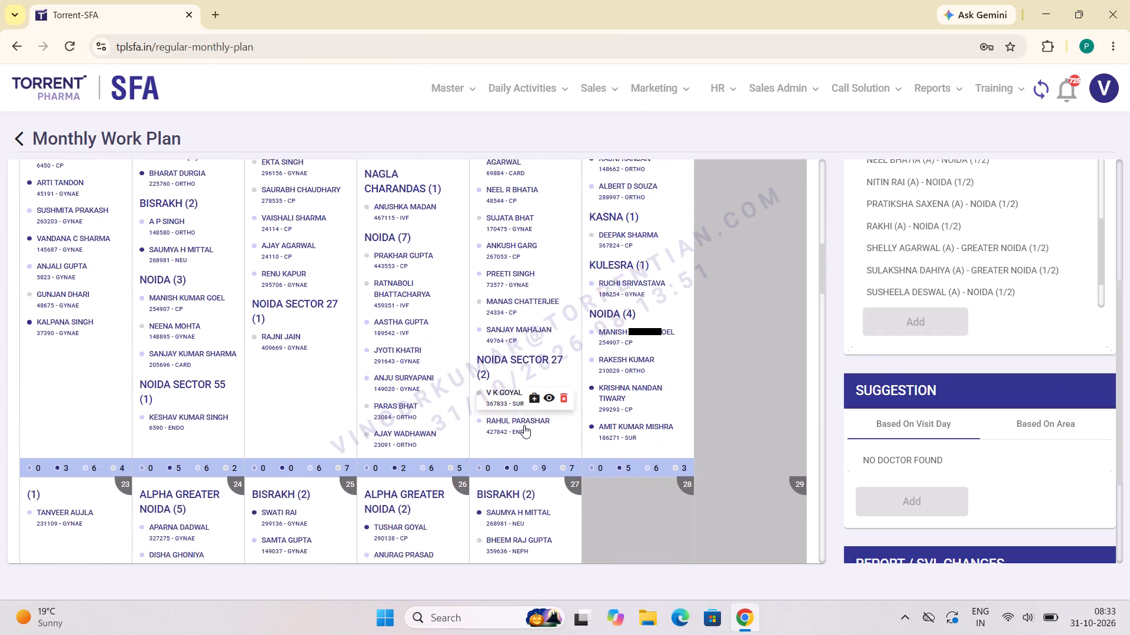
{"action": "key", "text": "Down"}
{"action": "key", "text": "Down"}
{"action": "key", "text": "Down"}
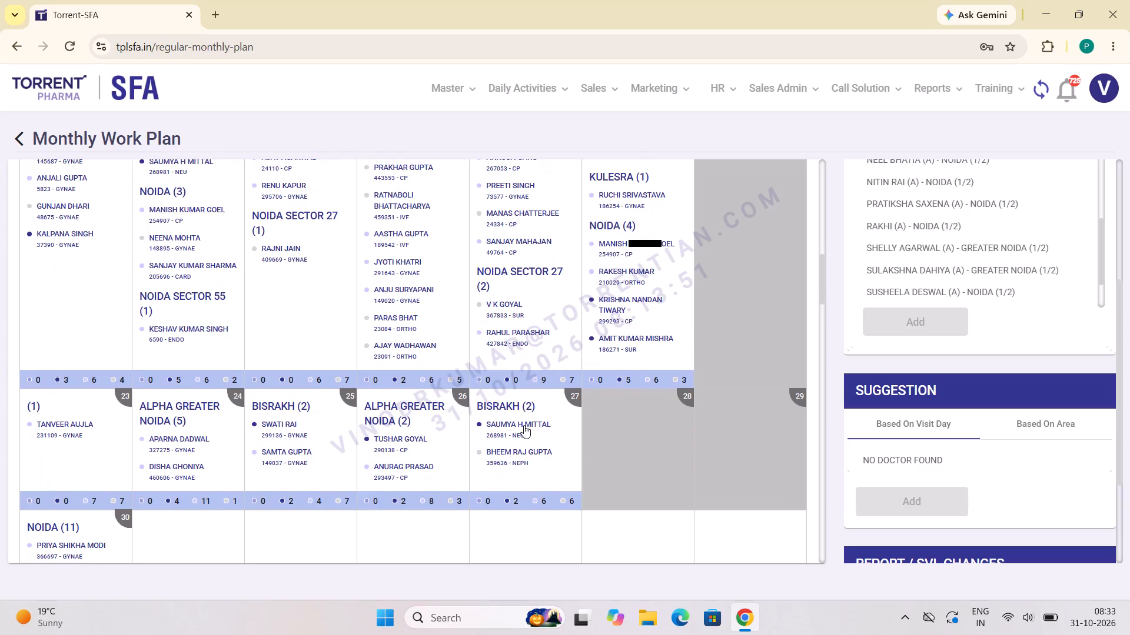
{"action": "key", "text": "Down"}
Look back through the November plan from the last week to the week of 2 November.
{"action": "key", "text": "Up"}
{"action": "key", "text": "Up"}
{"action": "key", "text": "Up"}
{"action": "key", "text": "Up"}
{"action": "key", "text": "Up"}
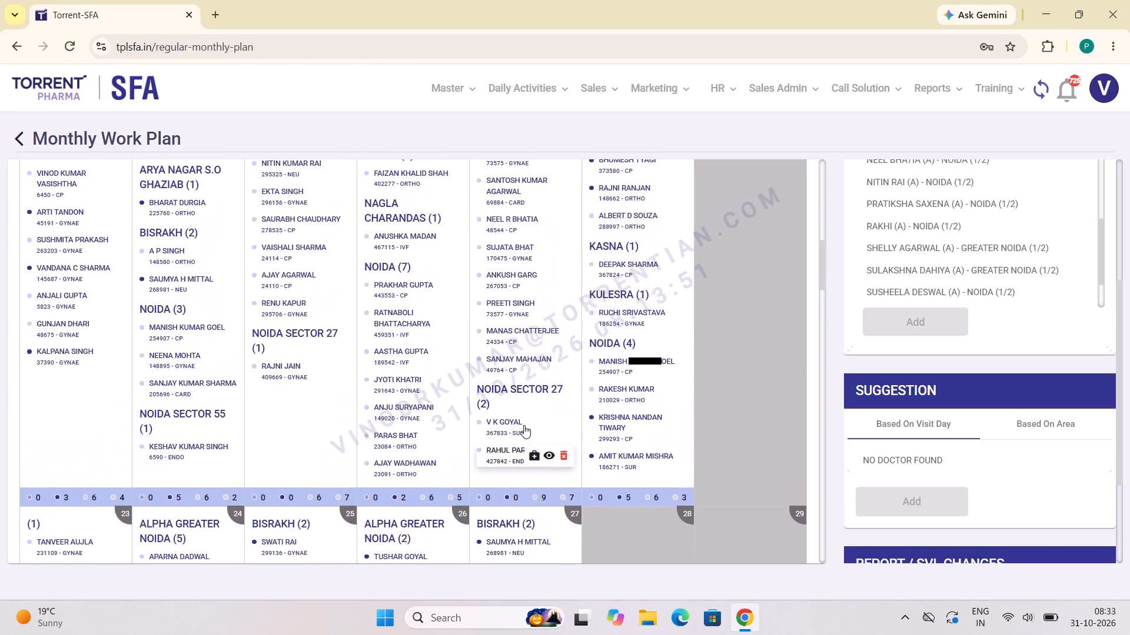
{"action": "key", "text": "Up"}
{"action": "key", "text": "Up"}
{"action": "key", "text": "Up"}
{"action": "key", "text": "Up"}
{"action": "key", "text": "Up"}
{"action": "key", "text": "Up"}
{"action": "key", "text": "Up"}
{"action": "key", "text": "Up"}
{"action": "key", "text": "Up"}
{"action": "key", "text": "Up"}
{"action": "key", "text": "Up"}
{"action": "key", "text": "Up"}
{"action": "key", "text": "Up"}
{"action": "key", "text": "Up"}
{"action": "key", "text": "Up"}
{"action": "key", "text": "Up"}
{"action": "key", "text": "Up"}
{"action": "key", "text": "Up"}
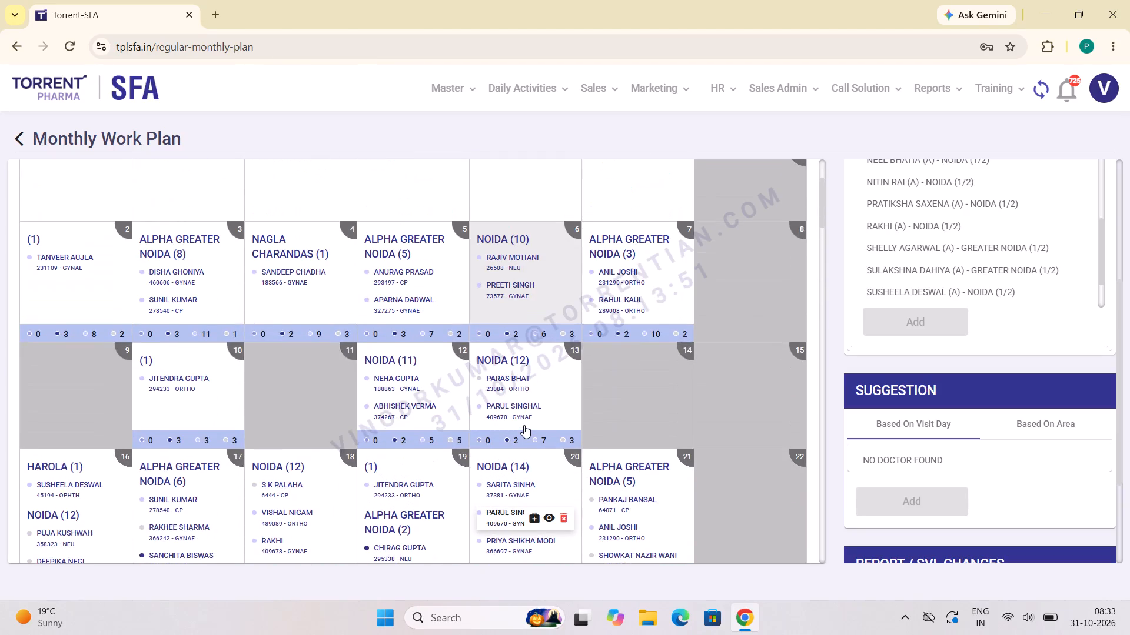
{"action": "key", "text": "Up"}
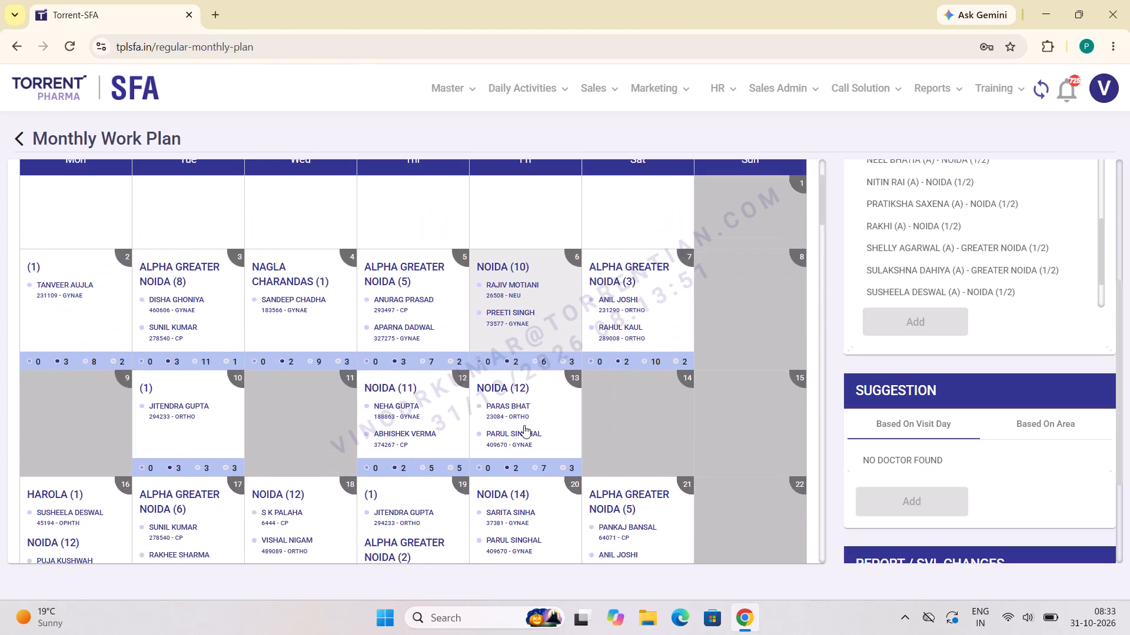
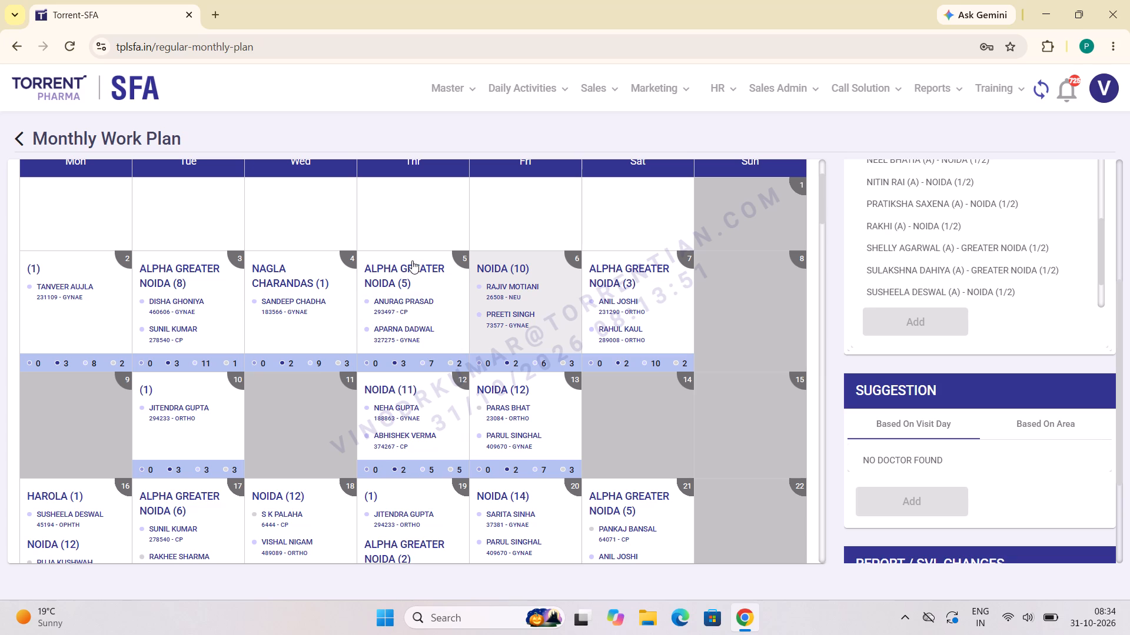
Review the day-wise plan list, the work type summary and the doctor class coverage table below the November calendar.
{"action": "left_click", "coordinate": [1103, 165]}
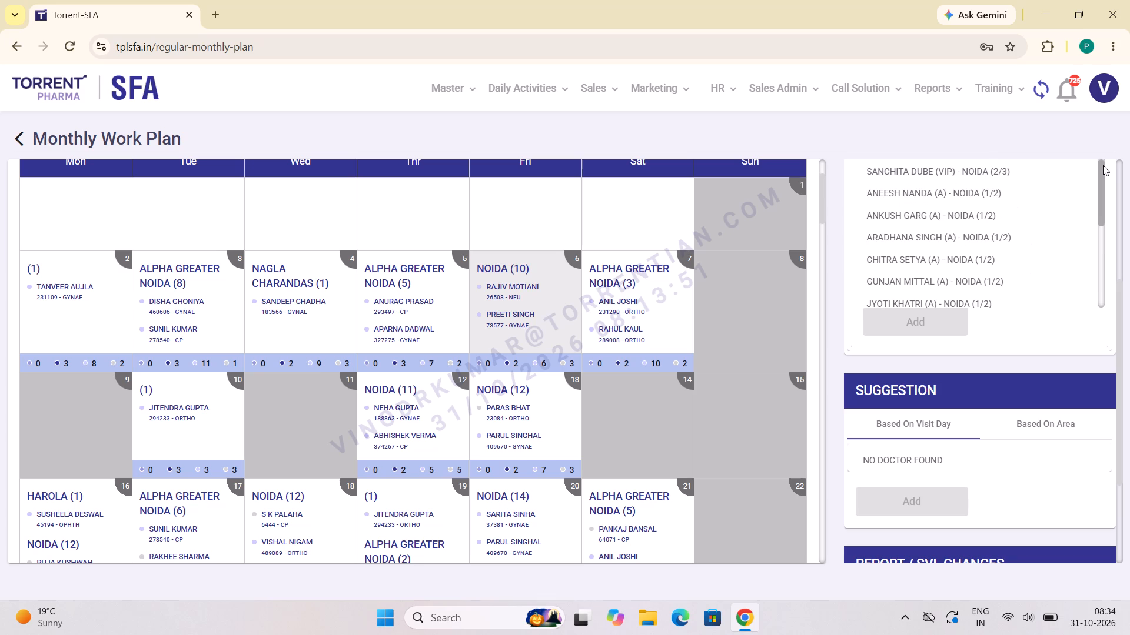
{"action": "left_click", "coordinate": [1119, 170]}
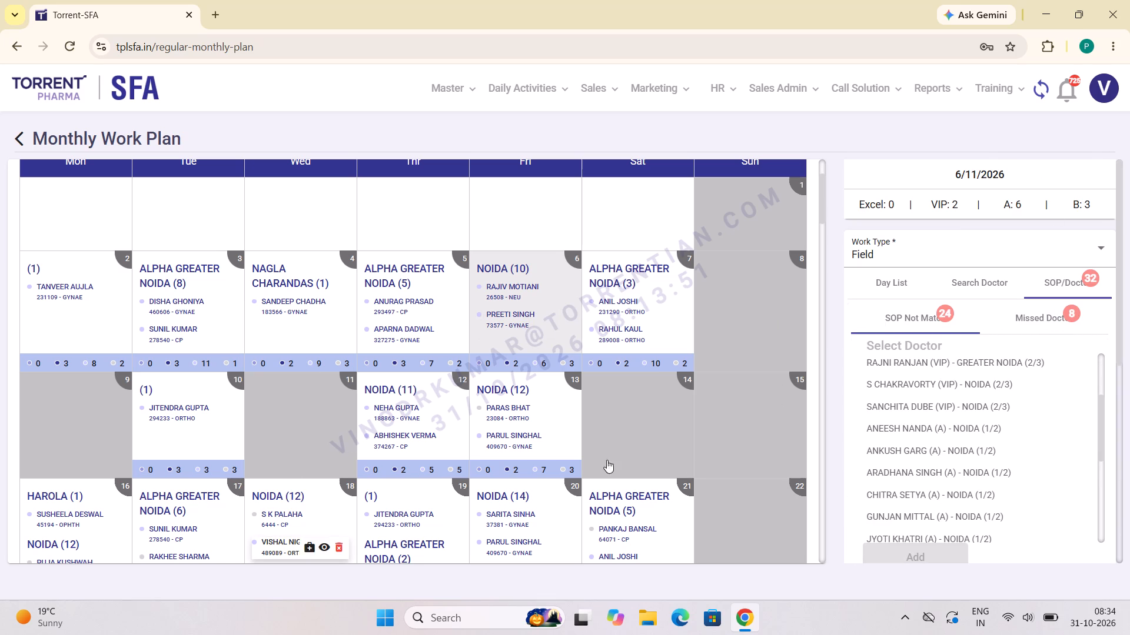
{"action": "triple_click", "coordinate": [821, 546]}
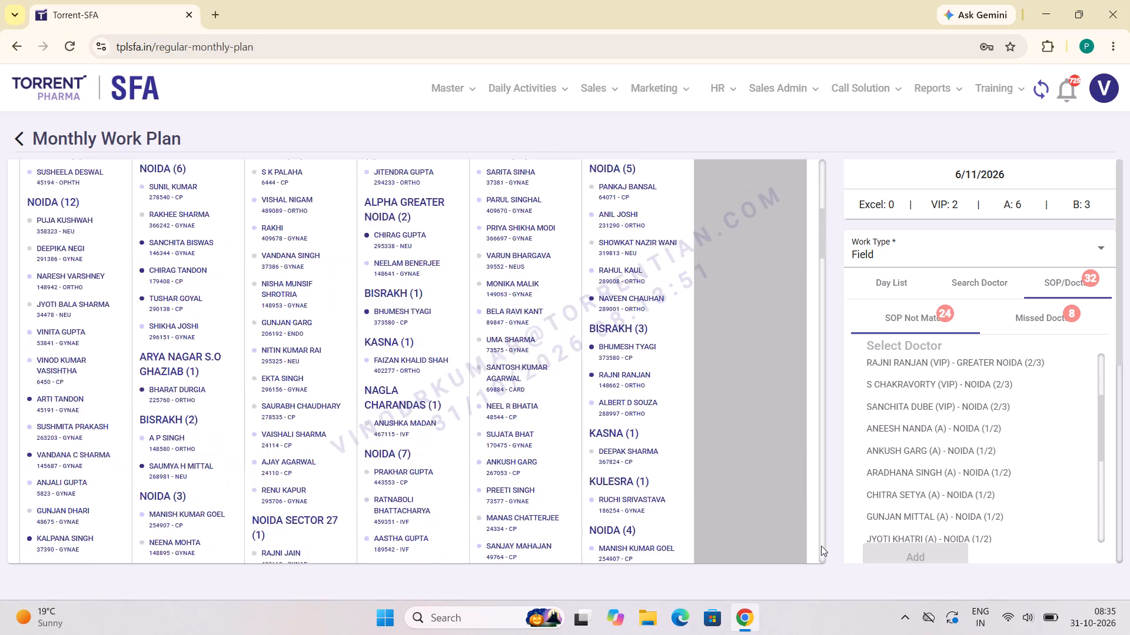
{"action": "triple_click", "coordinate": [821, 546]}
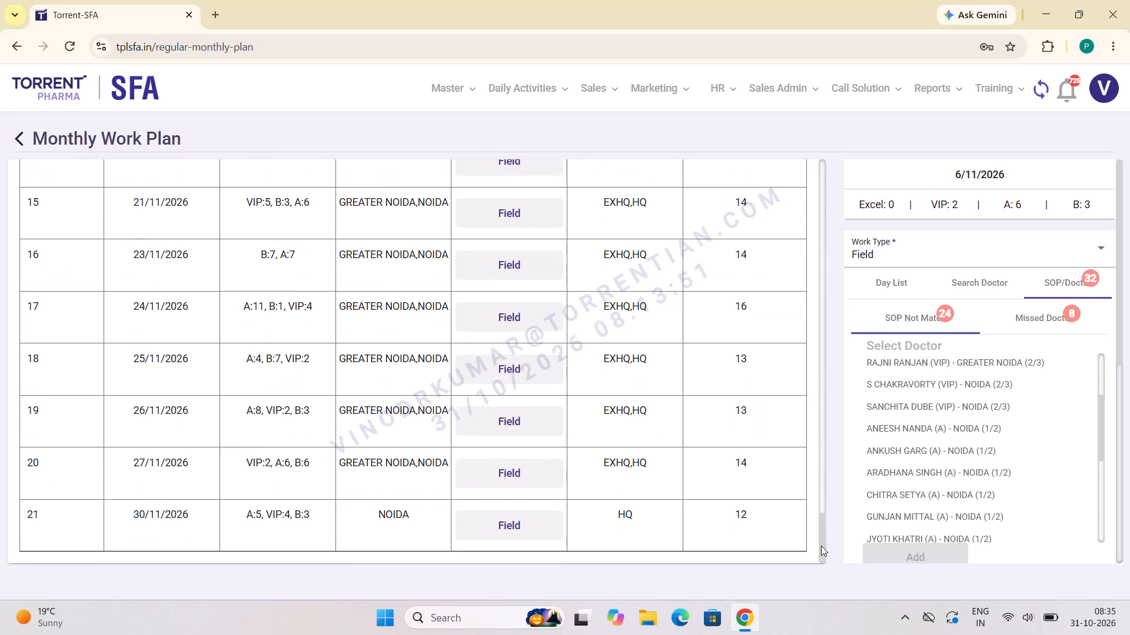
{"action": "left_click", "coordinate": [821, 546]}
{"action": "left_click", "coordinate": [822, 323]}
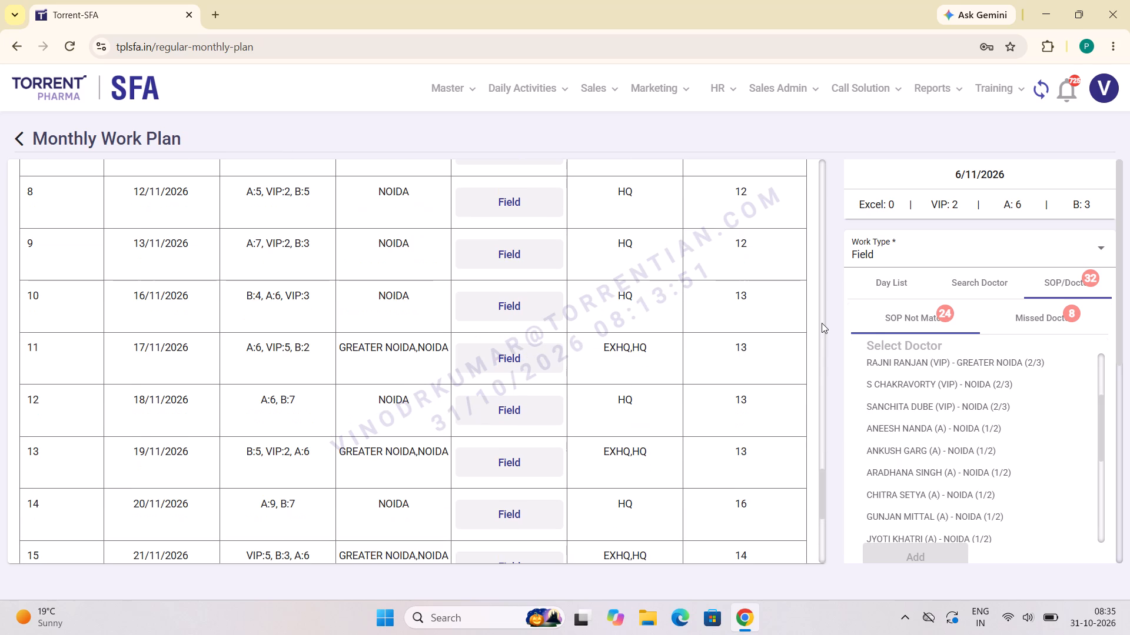
{"action": "left_click", "coordinate": [822, 298]}
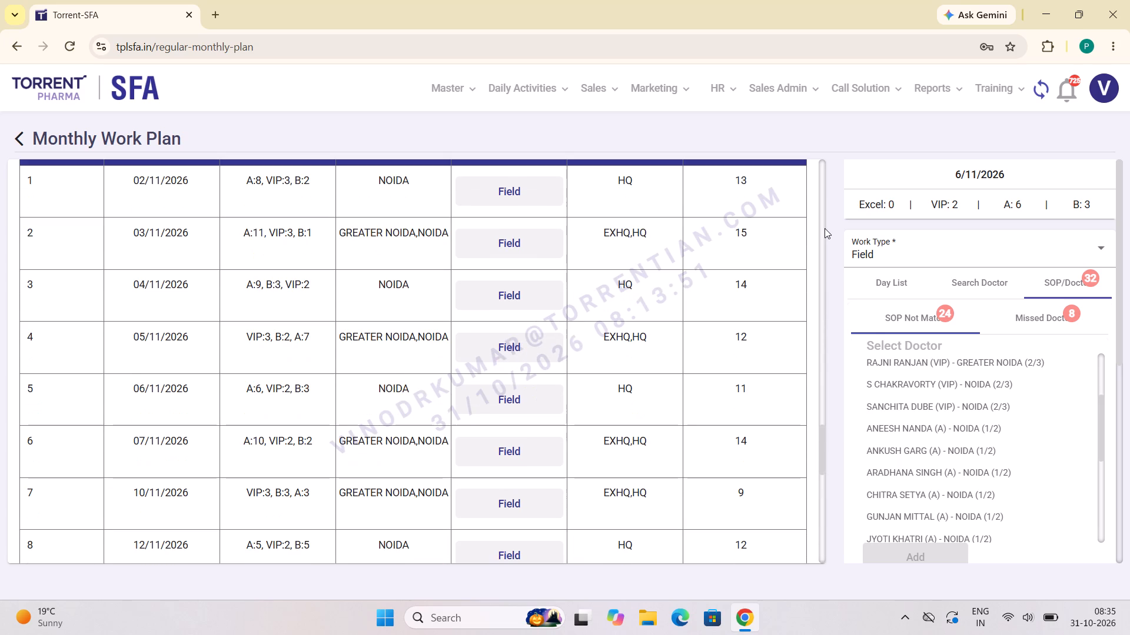
{"action": "left_click", "coordinate": [825, 228]}
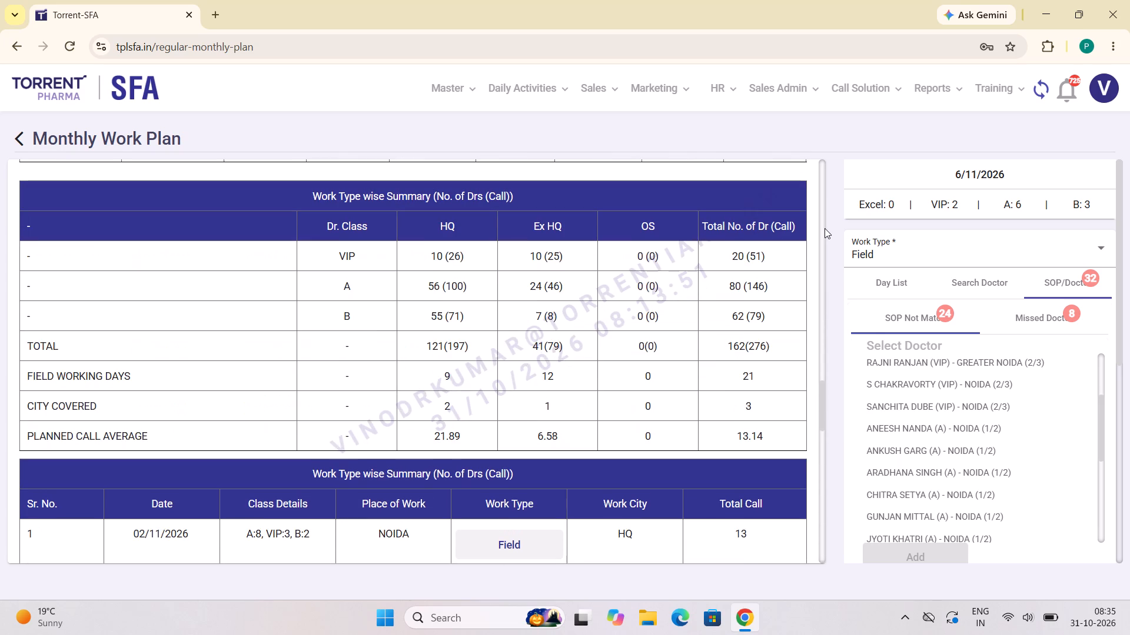
{"action": "left_click", "coordinate": [821, 317]}
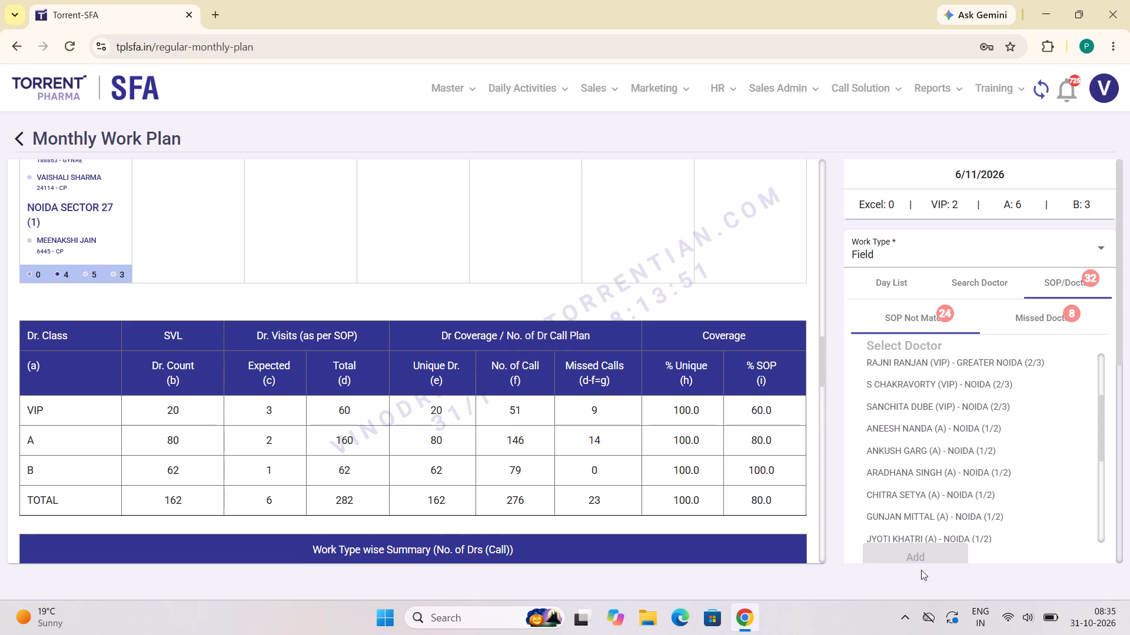
Open the Doctor Plan report for 11/2026 and examine the planned days of the VIP class doctors.
{"action": "double_click", "coordinate": [1121, 557]}
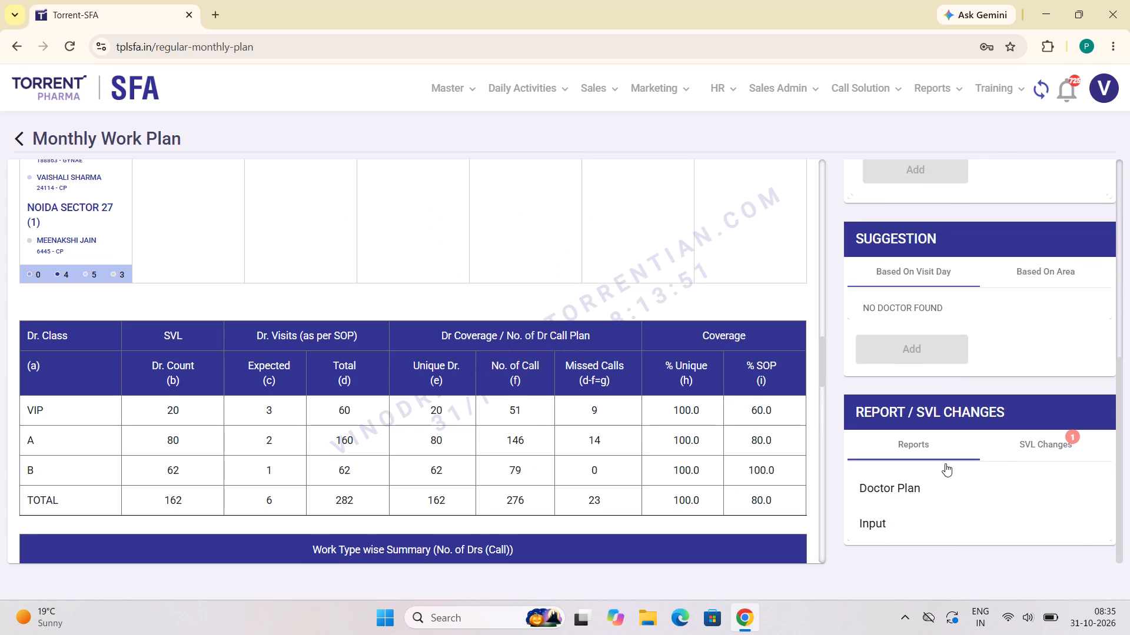
{"action": "left_click", "coordinate": [893, 488]}
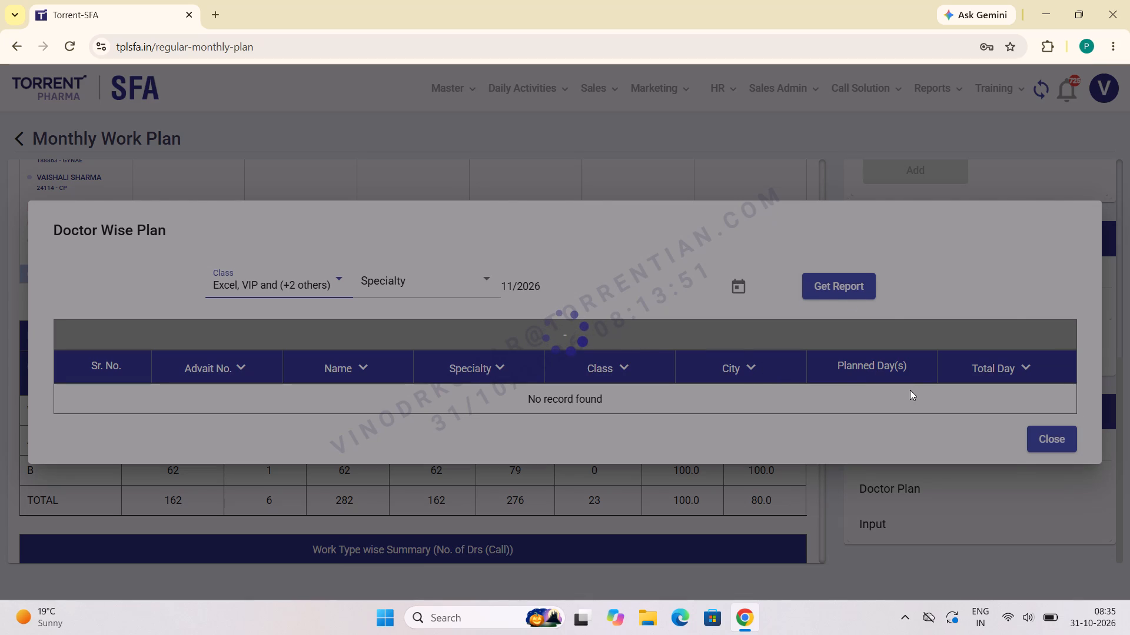
{"action": "key", "text": "Down"}
{"action": "key", "text": "Down"}
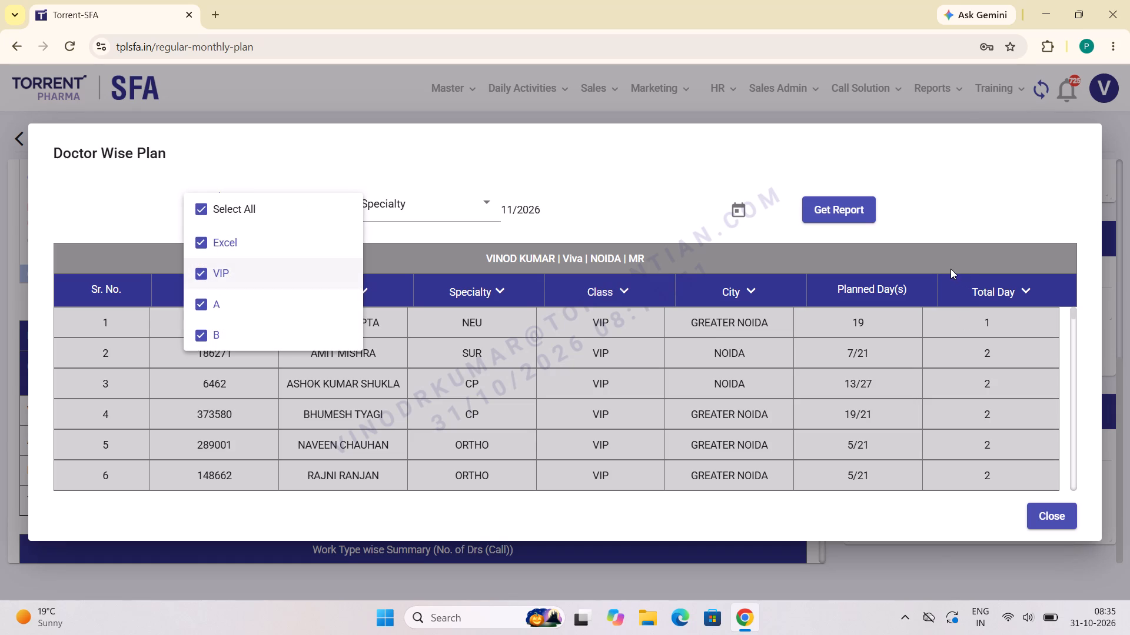
{"action": "left_click", "coordinate": [950, 269]}
{"action": "key", "text": "Down"}
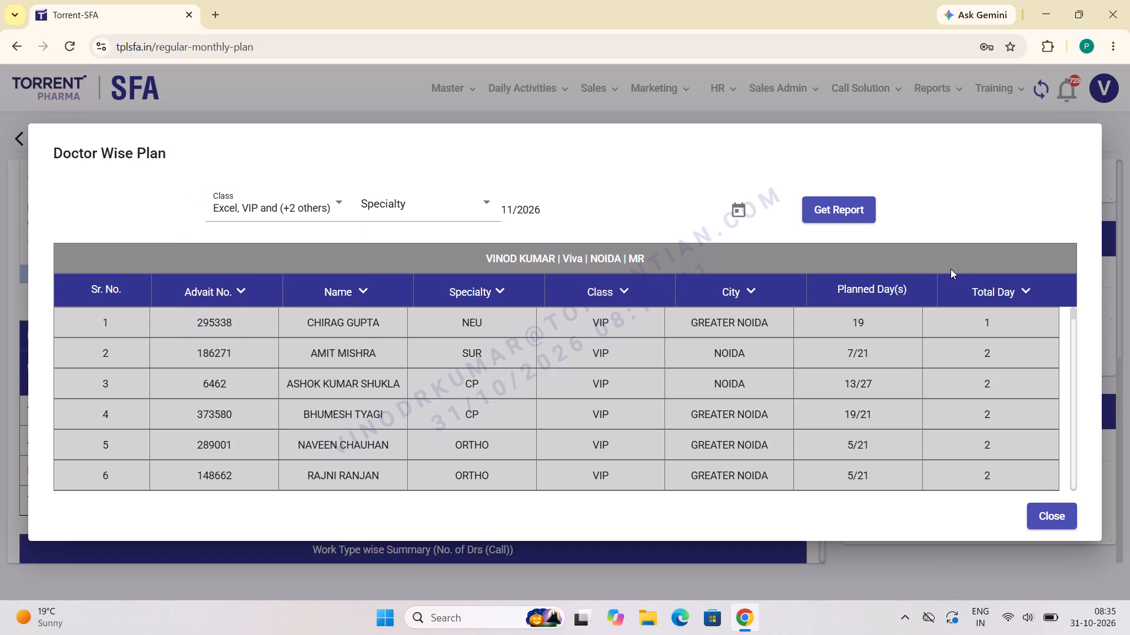
{"action": "key", "text": "Down"}
{"action": "key", "text": "Down"}
{"action": "key", "text": "Down"}
{"action": "key", "text": "Down"}
{"action": "left_click", "coordinate": [915, 322]}
{"action": "left_click", "coordinate": [1075, 335]}
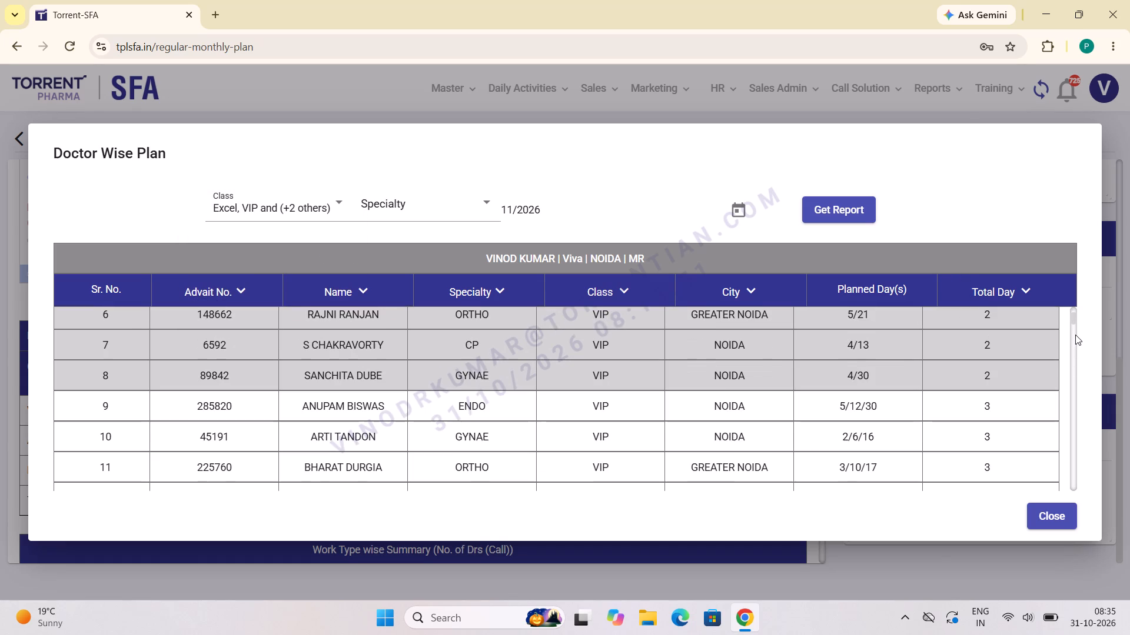
{"action": "left_click", "coordinate": [882, 359]}
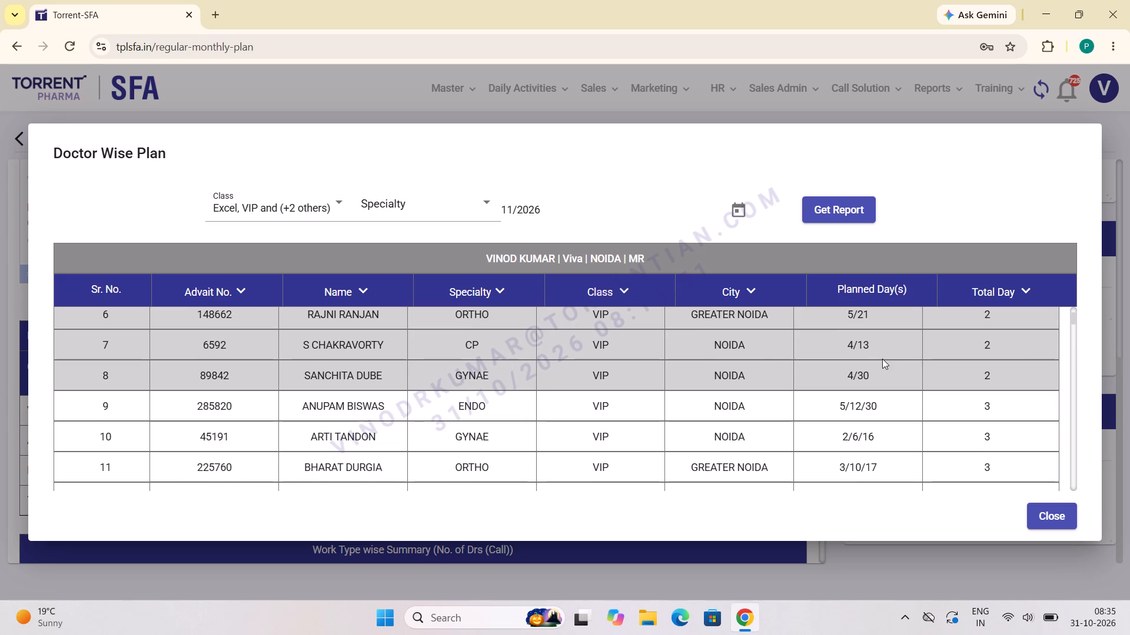
{"action": "key", "text": "Down"}
{"action": "key", "text": "Up"}
{"action": "key", "text": "Up"}
{"action": "left_click", "coordinate": [1072, 336]}
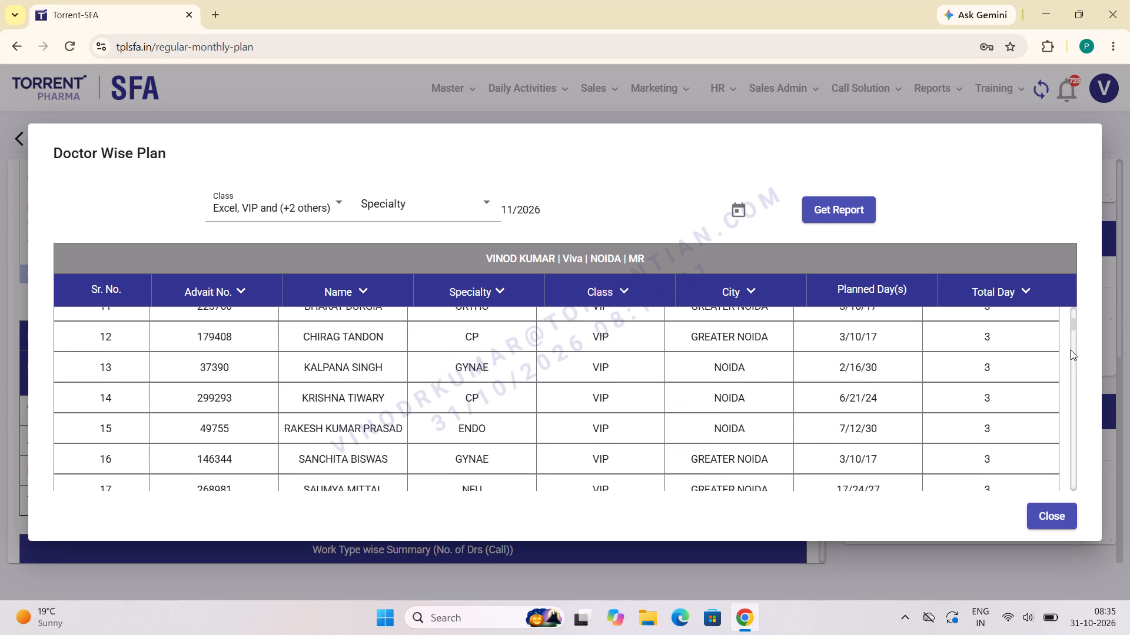
{"action": "left_click", "coordinate": [1076, 375]}
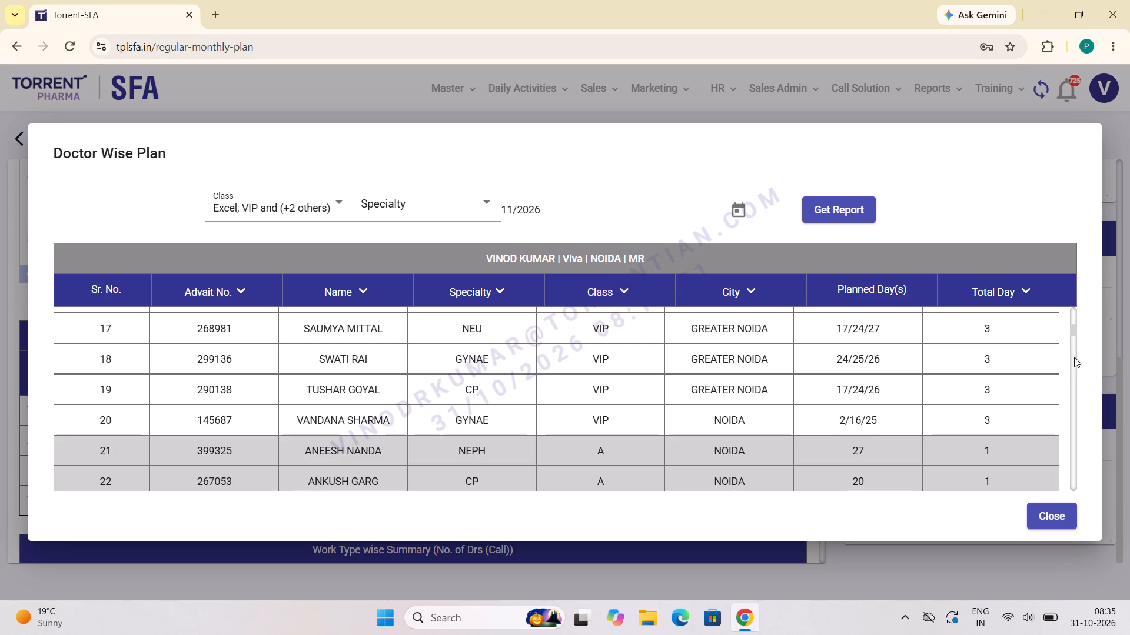
Examine the planned days and total days of the class A doctors in the Doctor Wise Plan.
{"action": "left_click", "coordinate": [1075, 347]}
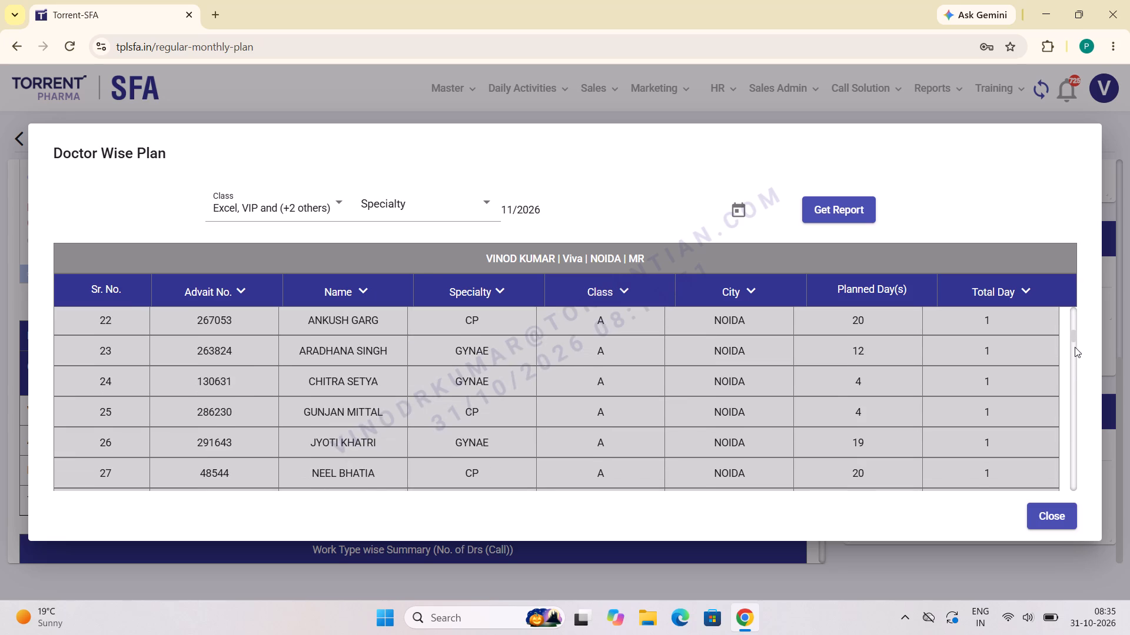
{"action": "left_click", "coordinate": [1074, 362]}
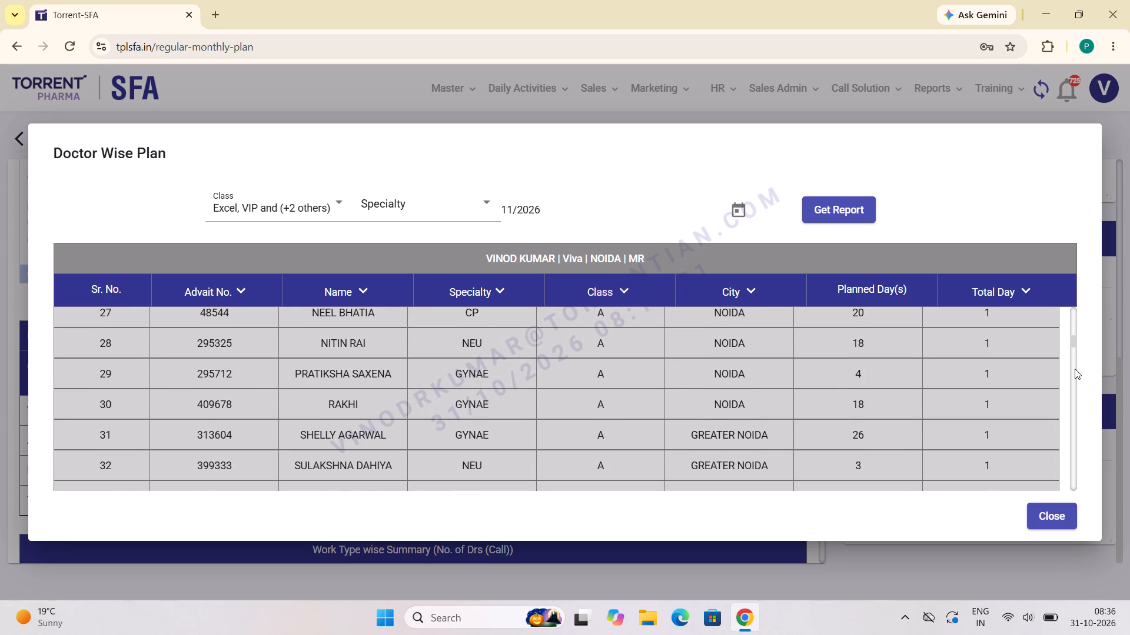
{"action": "left_click", "coordinate": [1075, 368]}
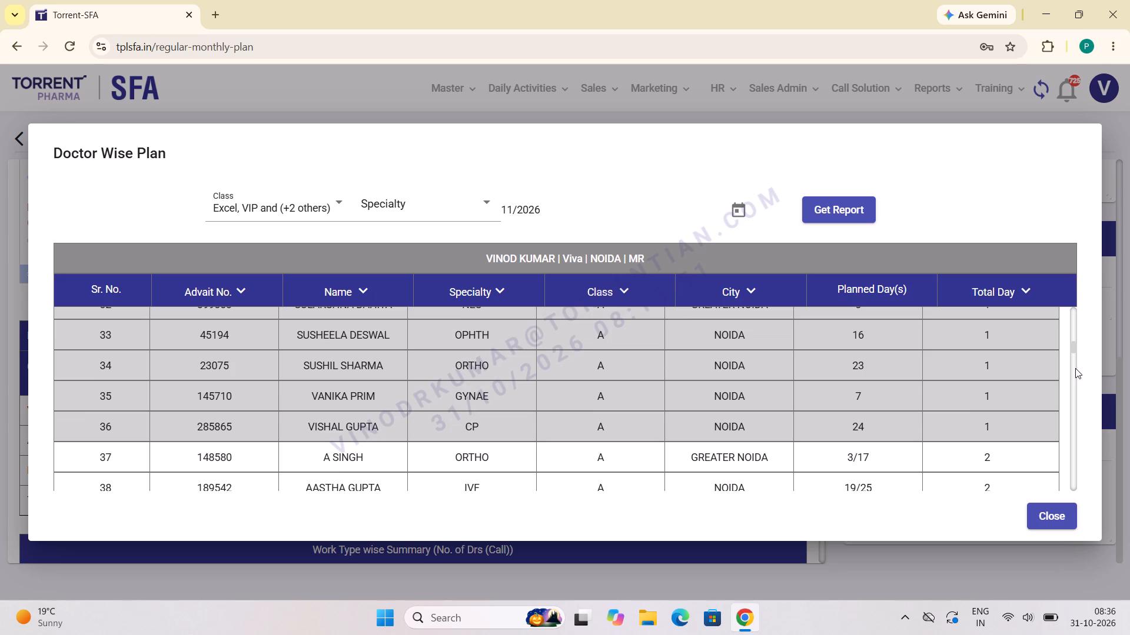
{"action": "left_click", "coordinate": [1073, 391]}
{"action": "left_click", "coordinate": [1073, 391]}
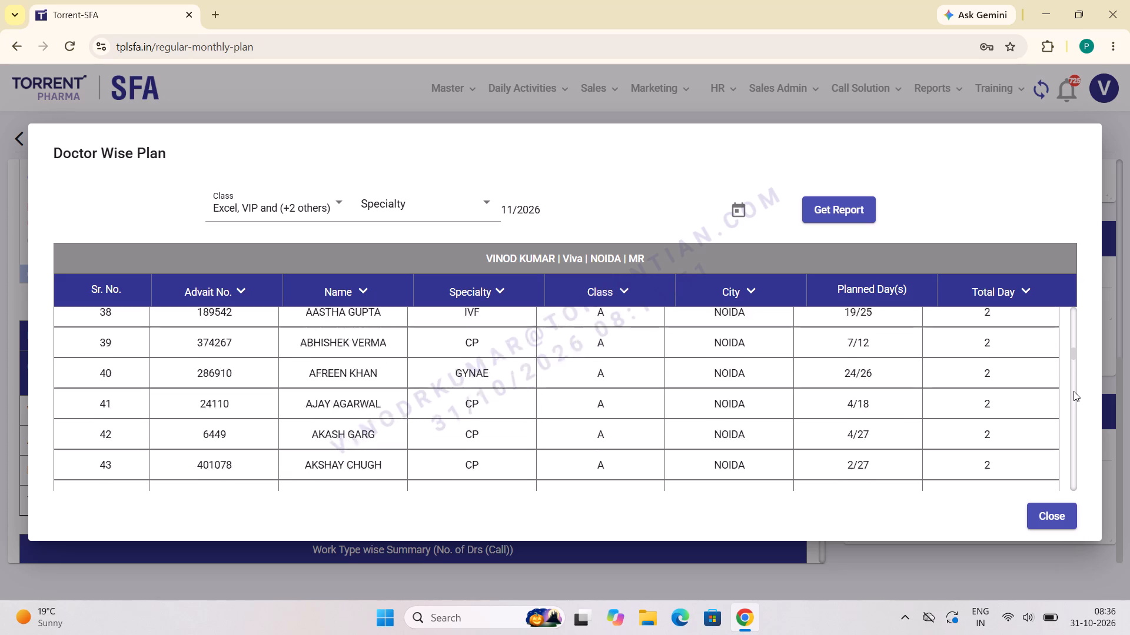
{"action": "left_click", "coordinate": [1073, 391]}
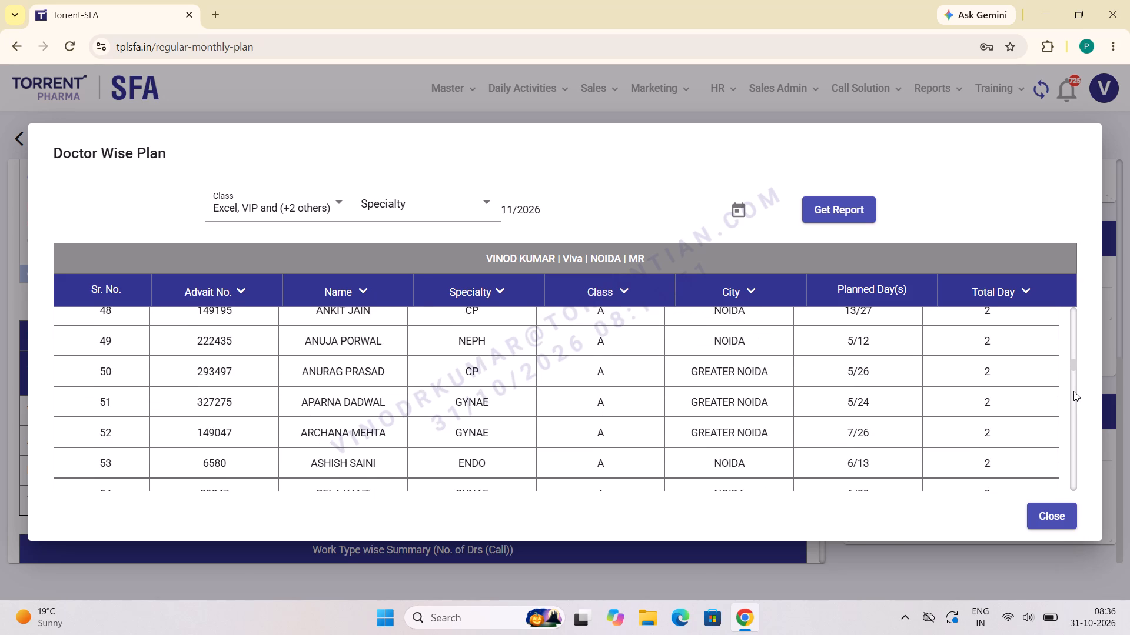
{"action": "left_click", "coordinate": [1073, 391]}
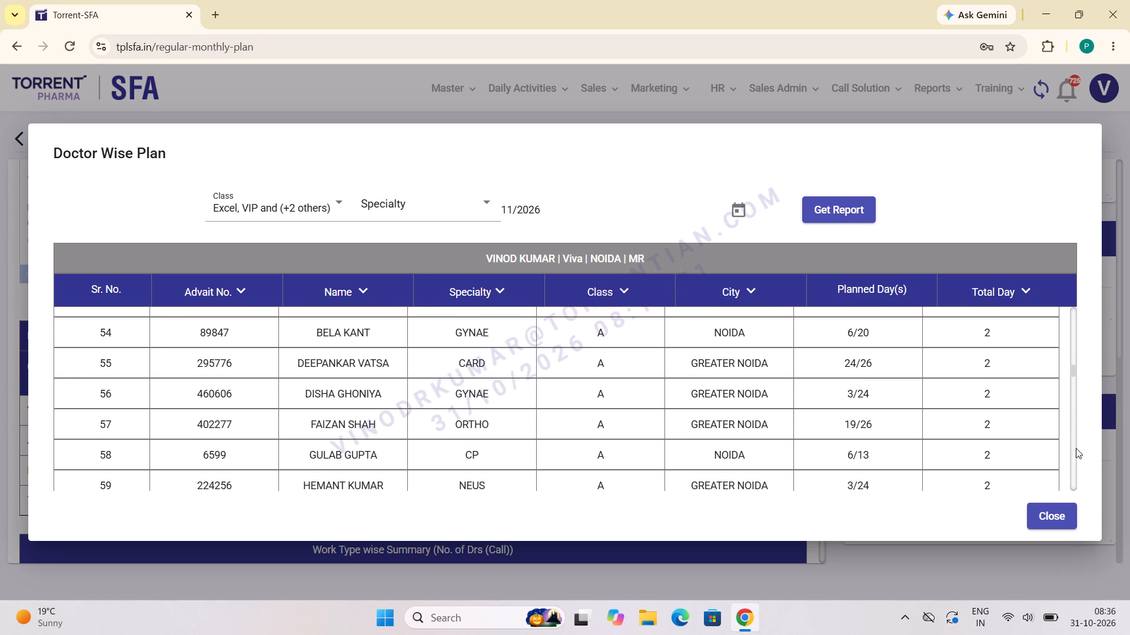
{"action": "left_click", "coordinate": [1072, 455]}
{"action": "triple_click", "coordinate": [1072, 455]}
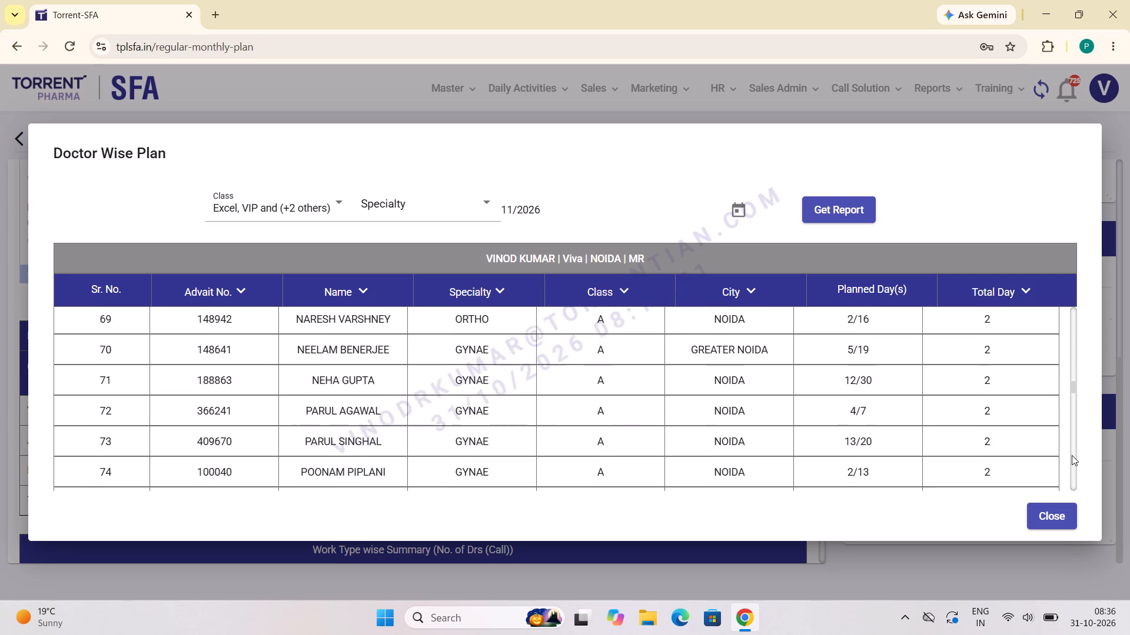
{"action": "left_click", "coordinate": [1072, 455]}
{"action": "left_click", "coordinate": [1072, 455]}
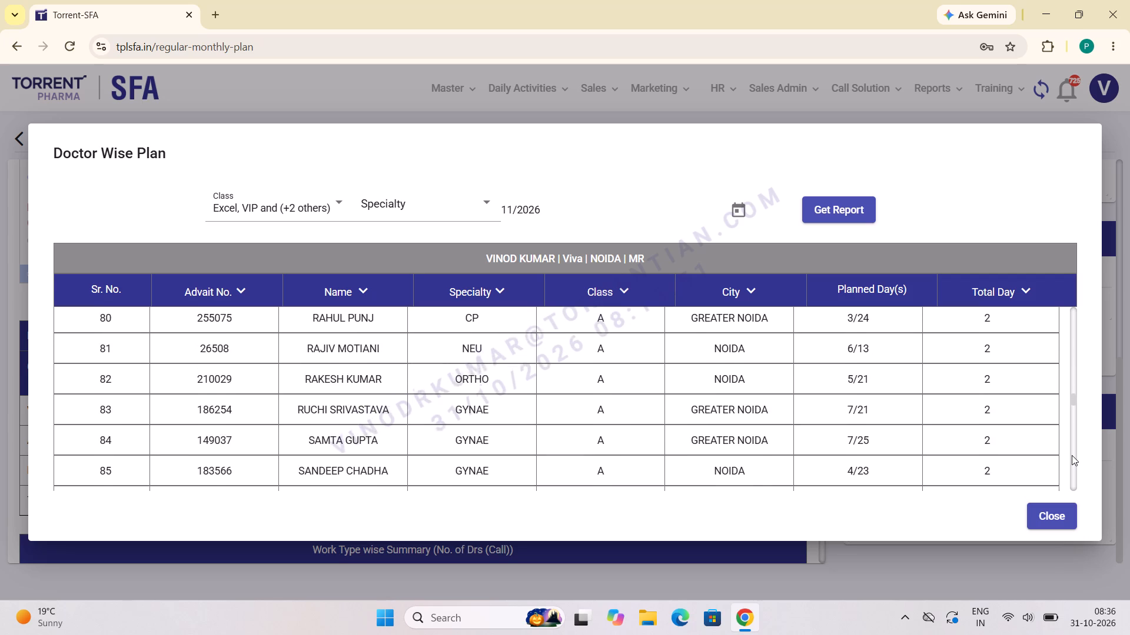
{"action": "left_click", "coordinate": [1072, 455]}
{"action": "left_click", "coordinate": [1072, 455]}
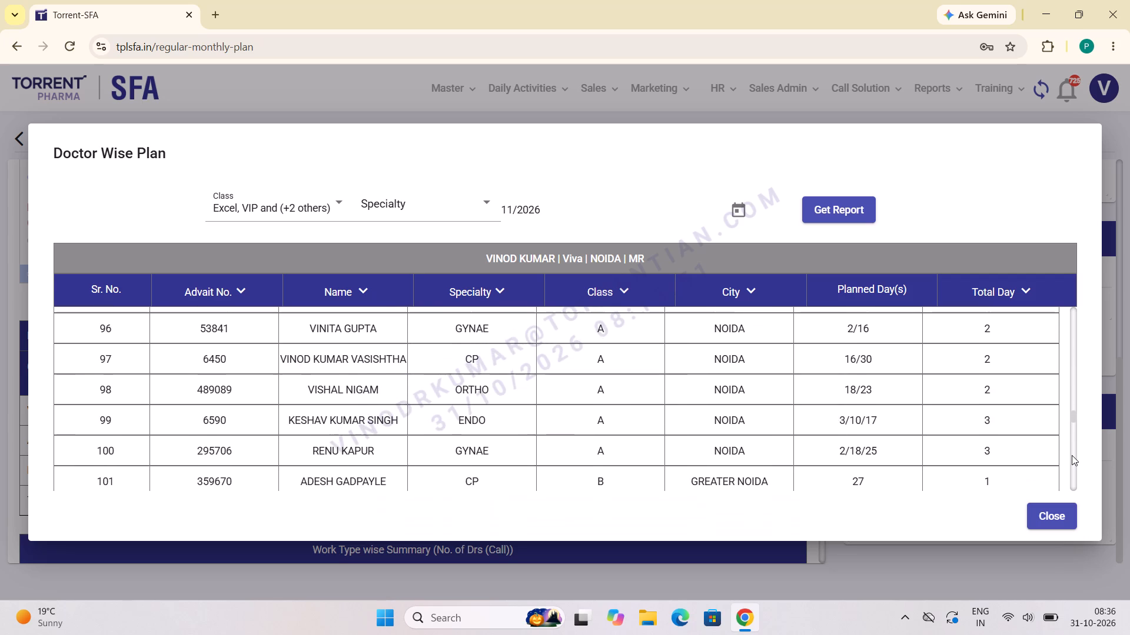
Examine the planned days and total days of the class B doctors through the end of the Doctor Wise Plan.
{"action": "left_click", "coordinate": [1072, 455]}
{"action": "triple_click", "coordinate": [1072, 455]}
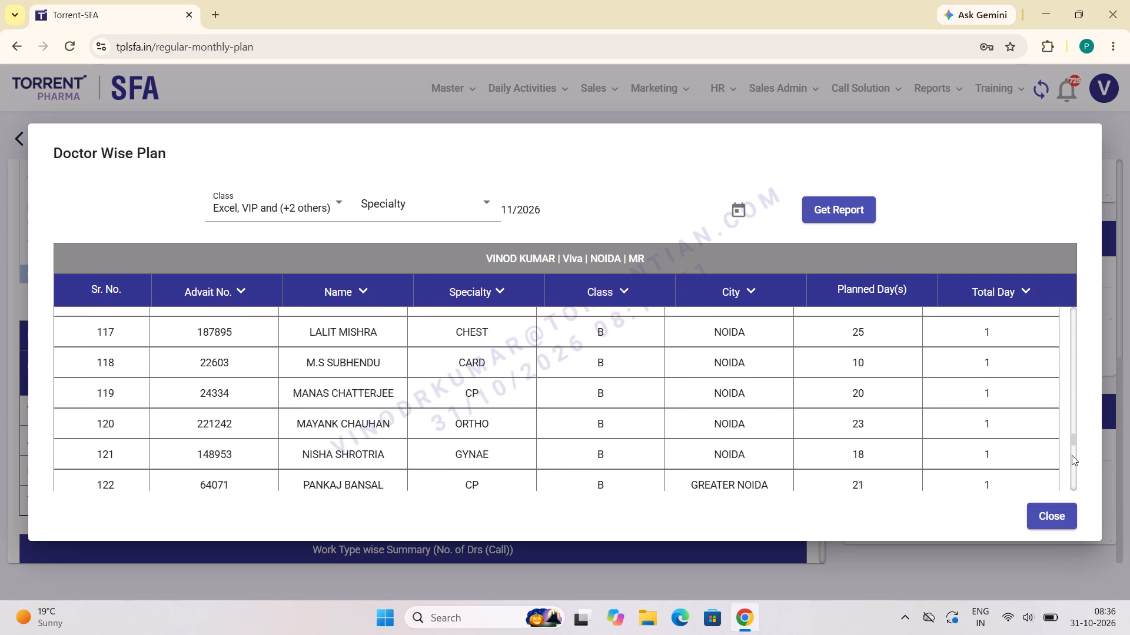
{"action": "double_click", "coordinate": [1072, 455]}
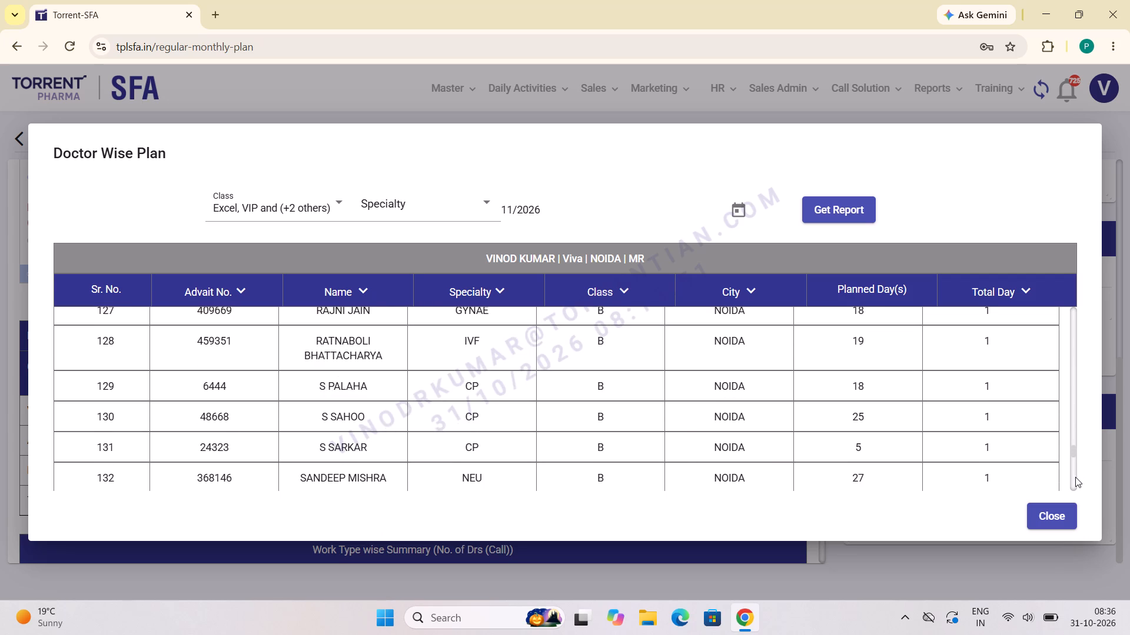
{"action": "left_click", "coordinate": [1075, 477]}
{"action": "left_click", "coordinate": [1075, 477]}
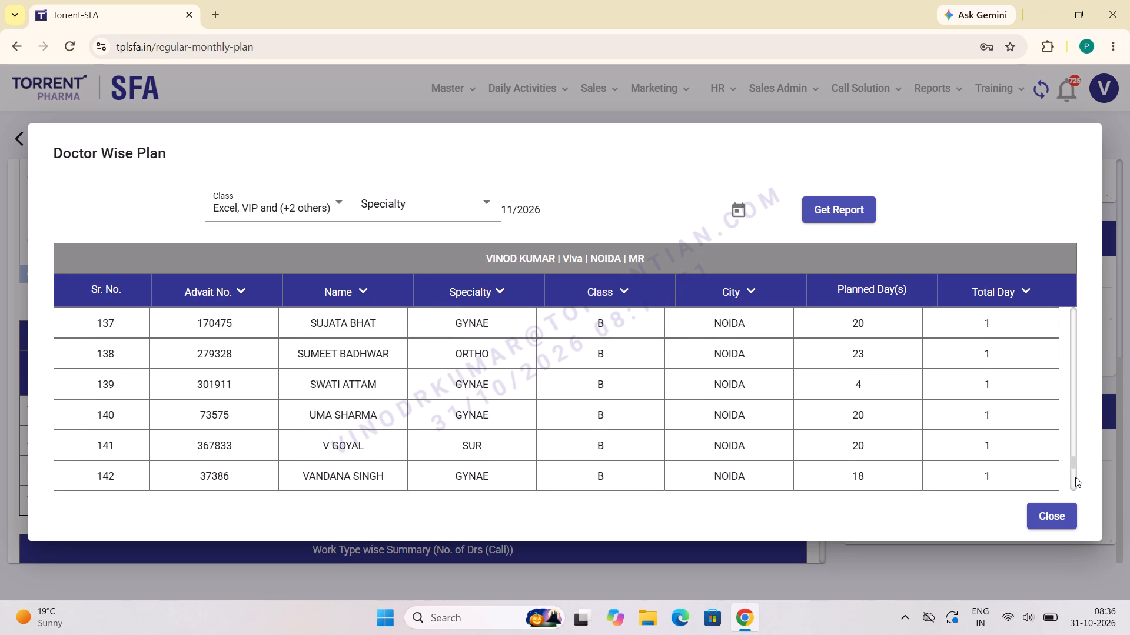
{"action": "left_click", "coordinate": [1075, 477]}
{"action": "left_click", "coordinate": [1075, 477]}
{"action": "left_click", "coordinate": [1075, 477]}
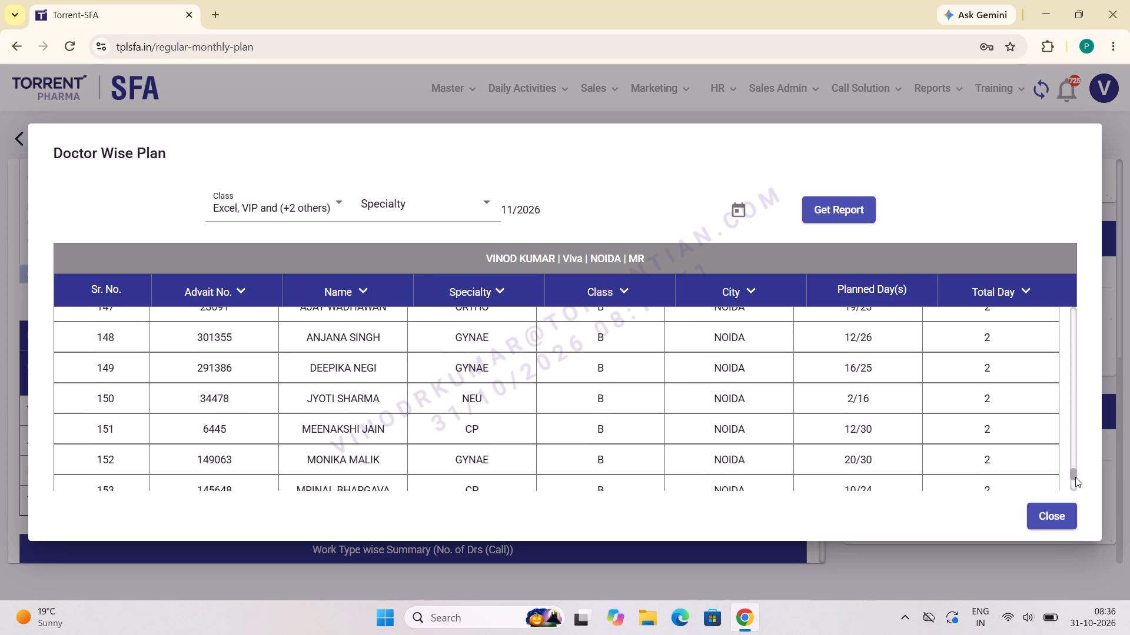
{"action": "left_click", "coordinate": [1074, 486]}
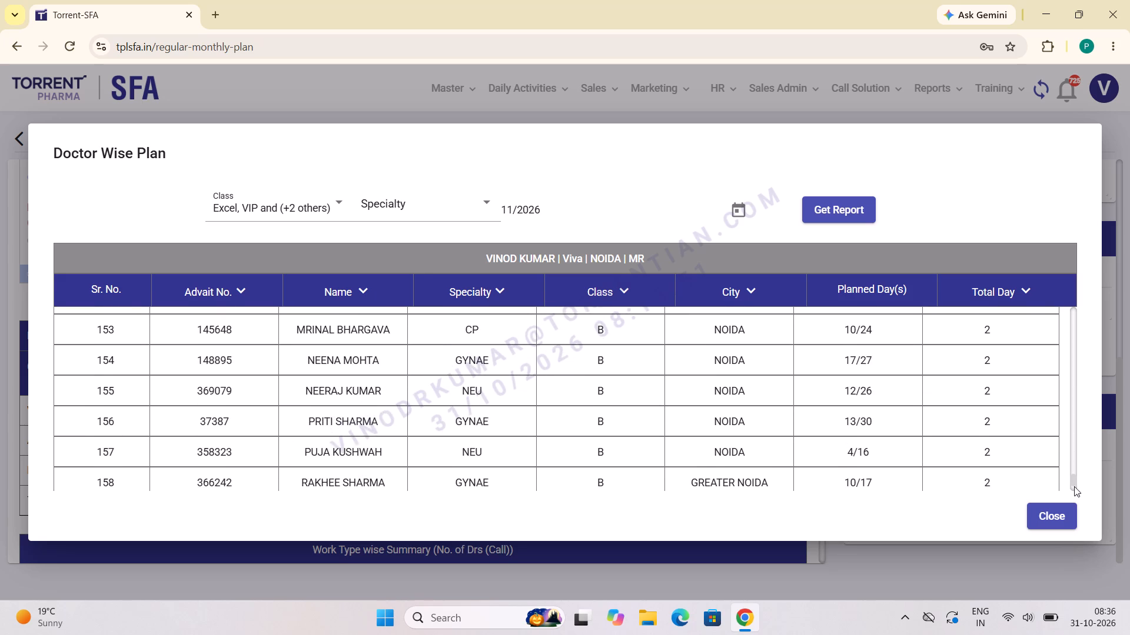
{"action": "left_click", "coordinate": [1074, 486]}
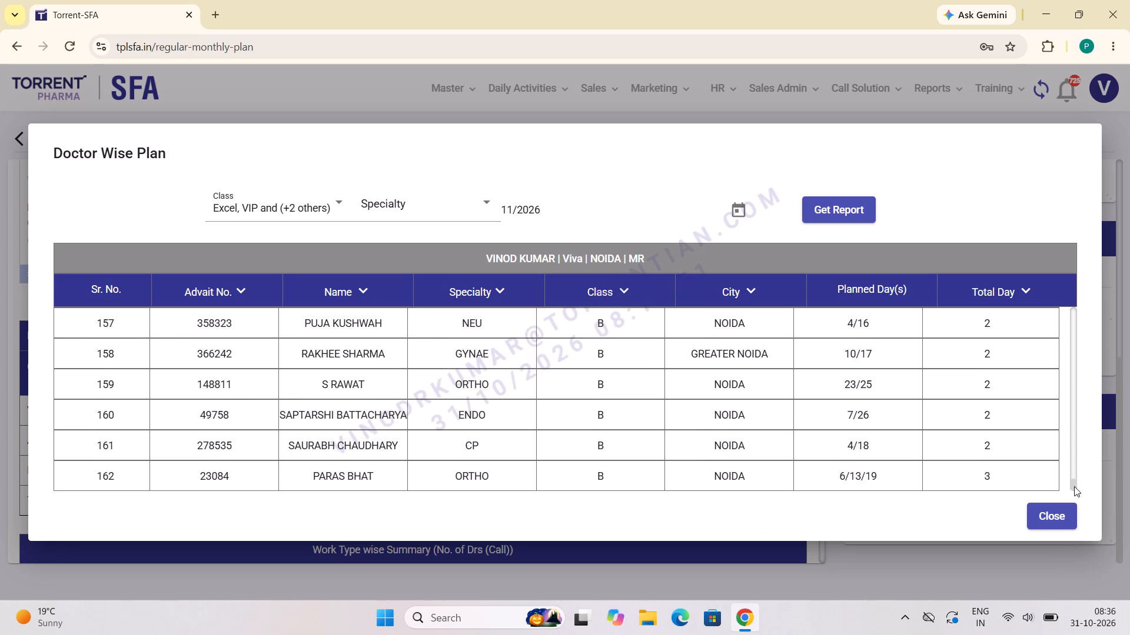
{"action": "left_click", "coordinate": [1074, 486]}
Look back over the planned days of the class B and class A doctors and close the Doctor Wise Plan.
{"action": "left_click", "coordinate": [1075, 460]}
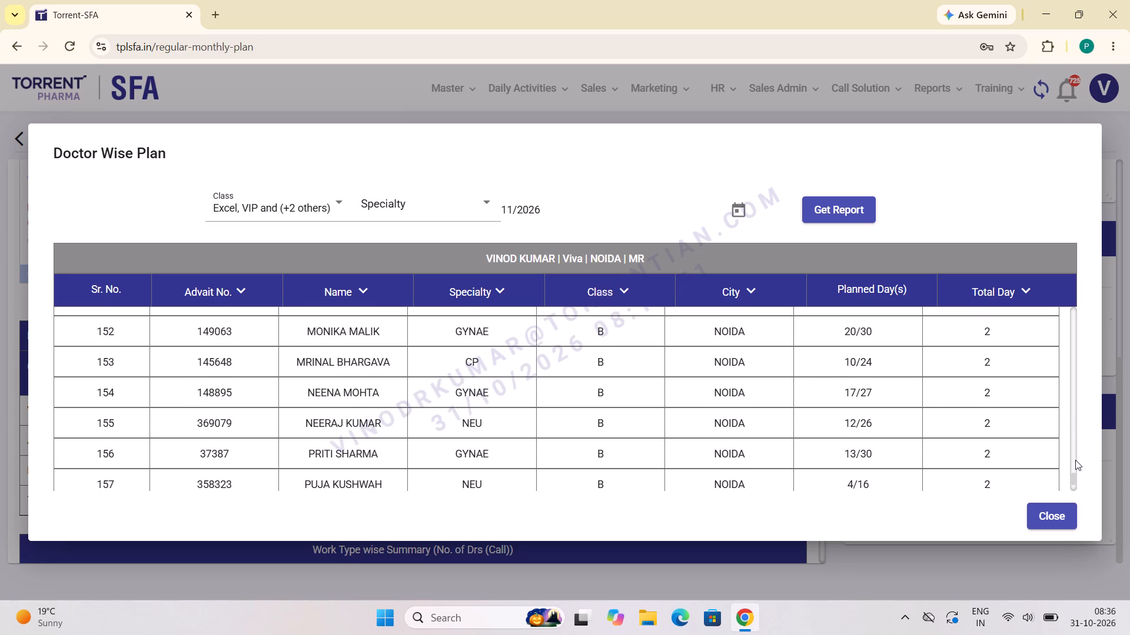
{"action": "left_click", "coordinate": [1075, 460]}
{"action": "left_click", "coordinate": [1073, 431]}
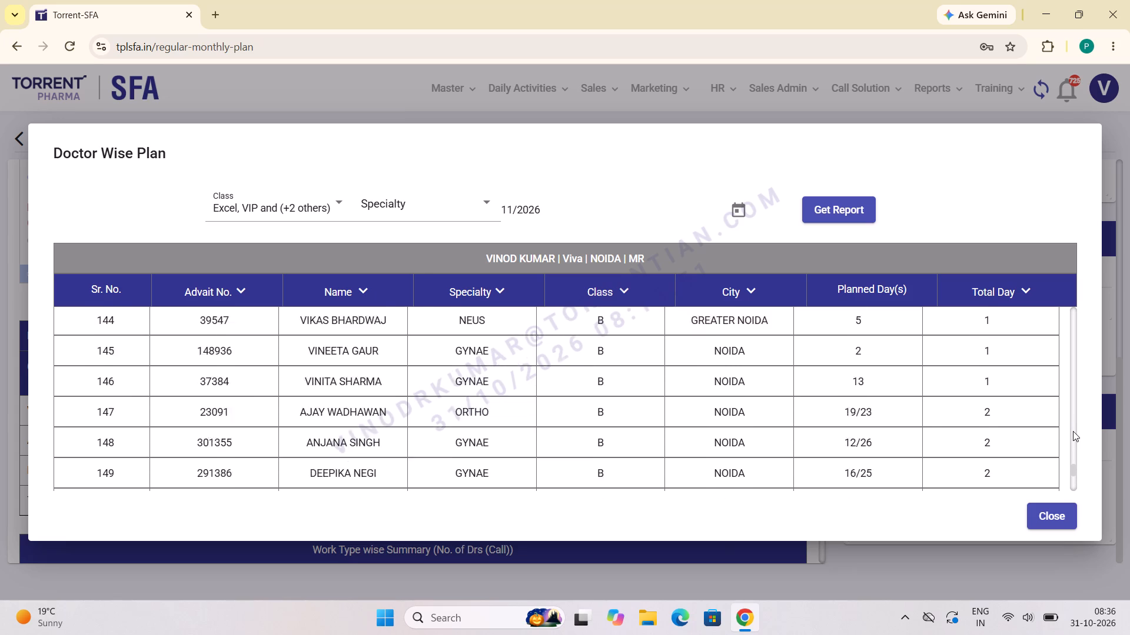
{"action": "left_click", "coordinate": [1073, 431]}
{"action": "triple_click", "coordinate": [1073, 431]}
{"action": "triple_click", "coordinate": [1073, 431]}
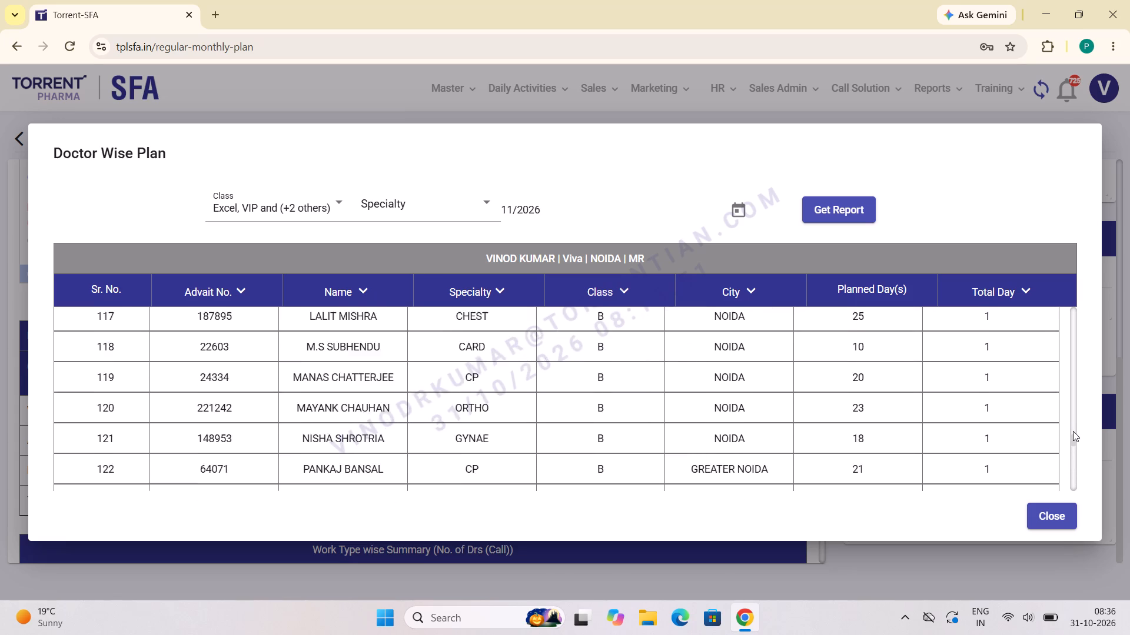
{"action": "double_click", "coordinate": [1073, 431]}
{"action": "left_click_drag", "start_coordinate": [1073, 431], "coordinate": [1072, 372]}
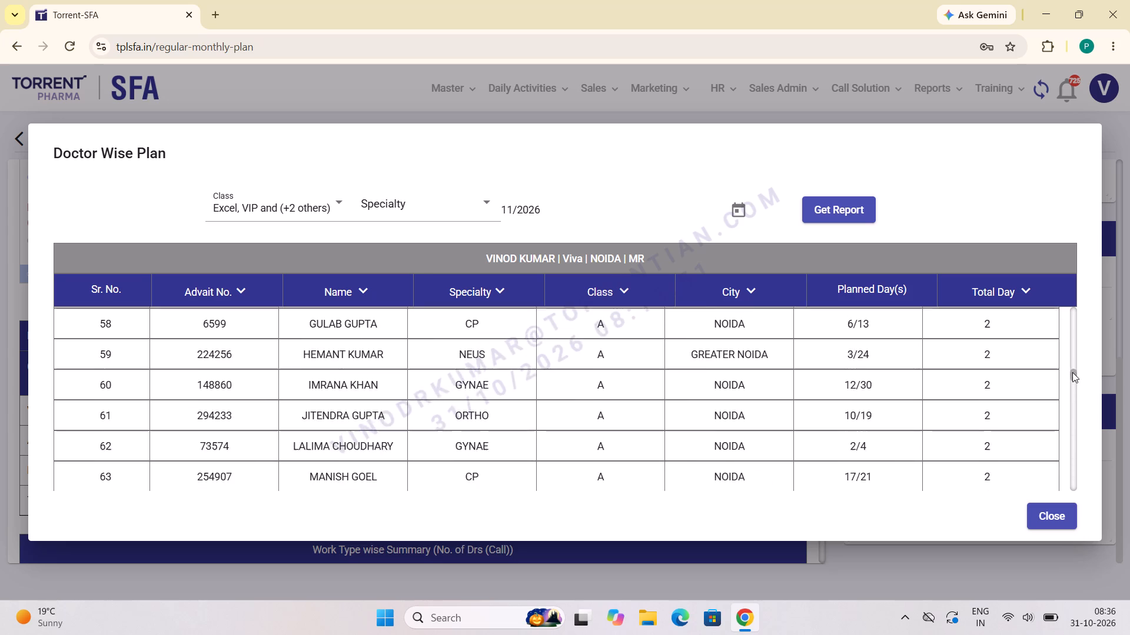
{"action": "left_click_drag", "start_coordinate": [1072, 372], "coordinate": [986, 222]}
{"action": "left_click", "coordinate": [986, 222]}
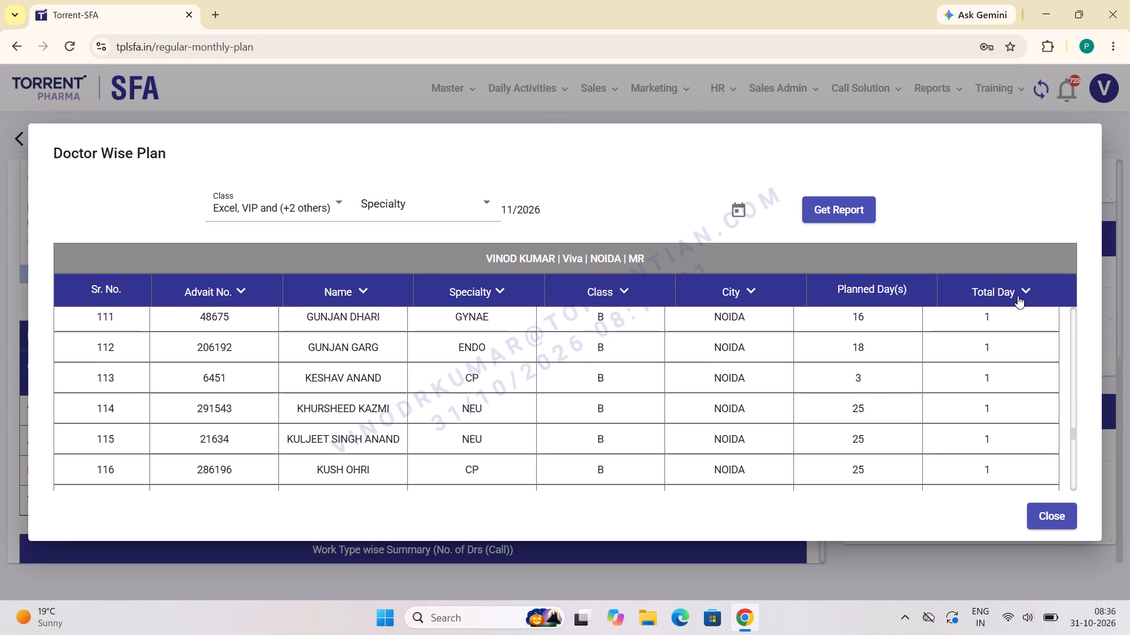
{"action": "left_click", "coordinate": [1044, 509]}
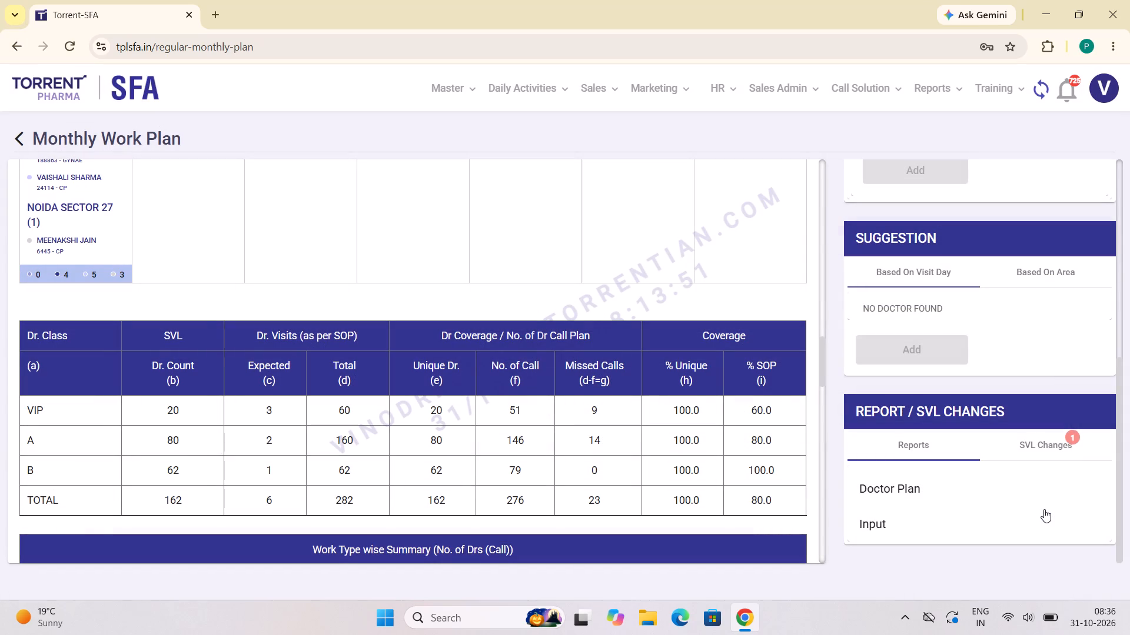
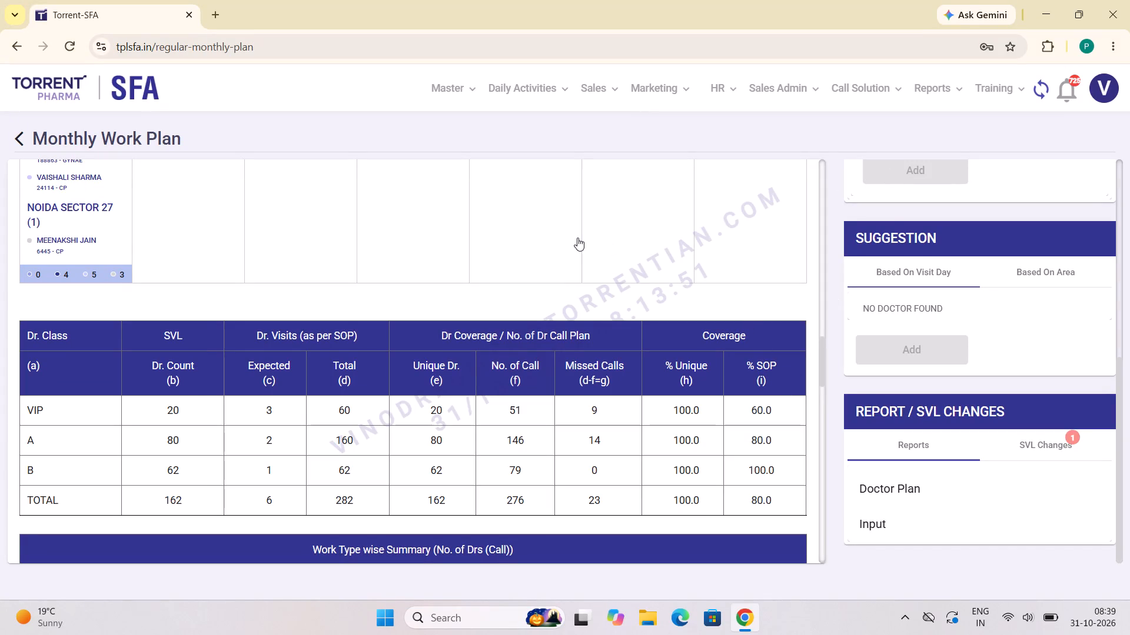
Examine the work type summary and the class-wise missed calls and SOP coverage below the plan calendar.
{"action": "key", "text": "Up"}
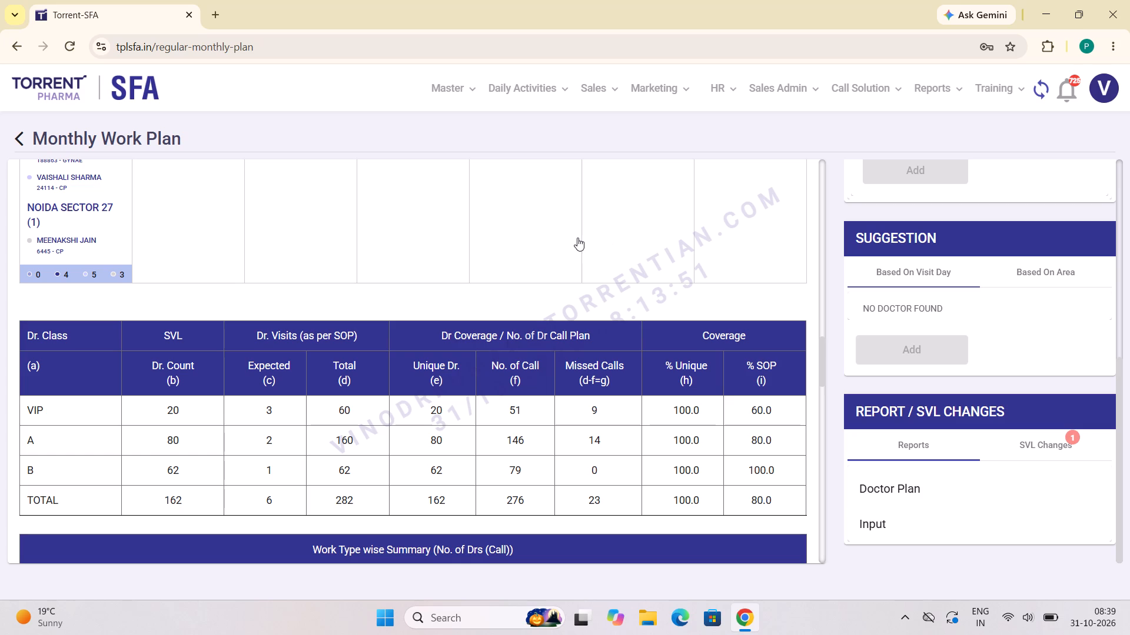
{"action": "left_click", "coordinate": [577, 238]}
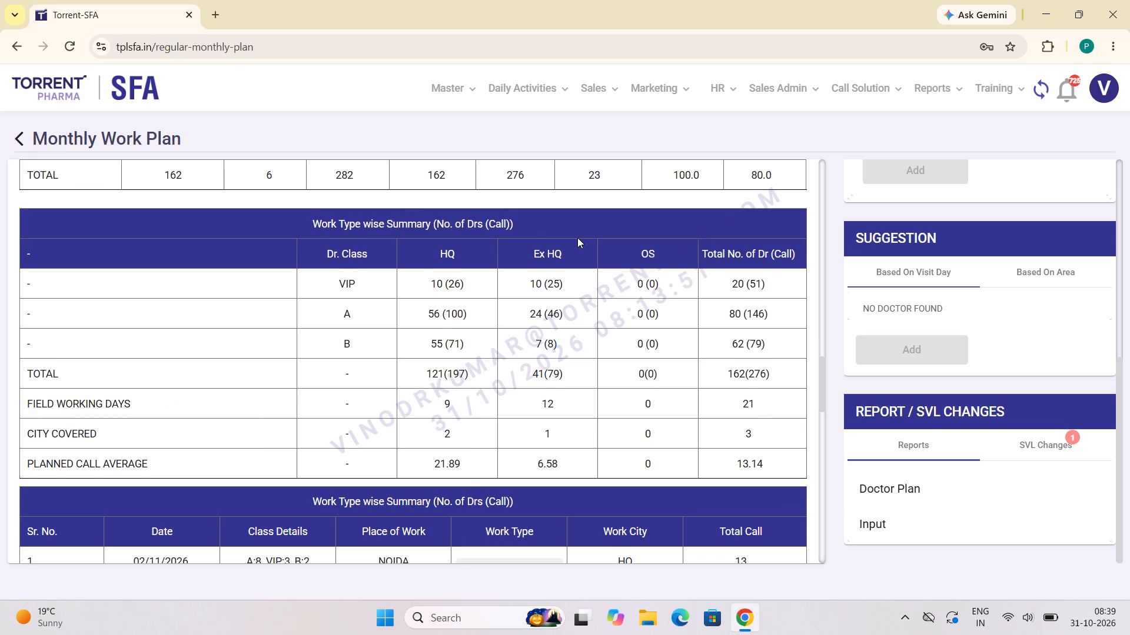
{"action": "key", "text": "Up"}
{"action": "key", "text": "Up"}
{"action": "key", "text": "Up"}
{"action": "key", "text": "Up"}
{"action": "key", "text": "Up"}
{"action": "key", "text": "Up"}
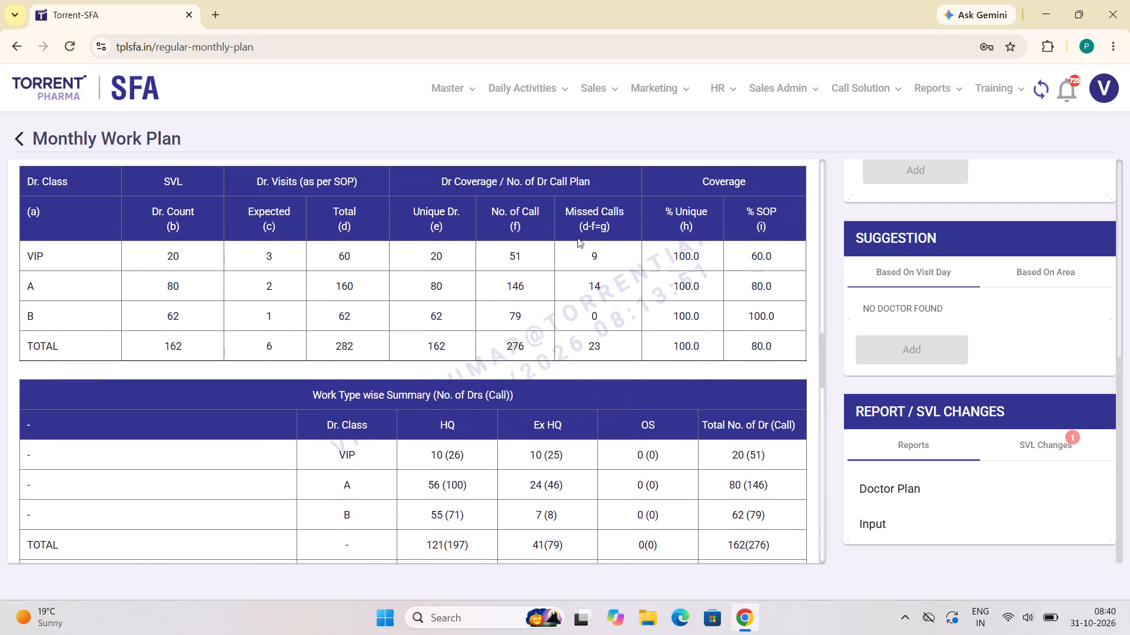
{"action": "key", "text": "Up"}
{"action": "key", "text": "Up"}
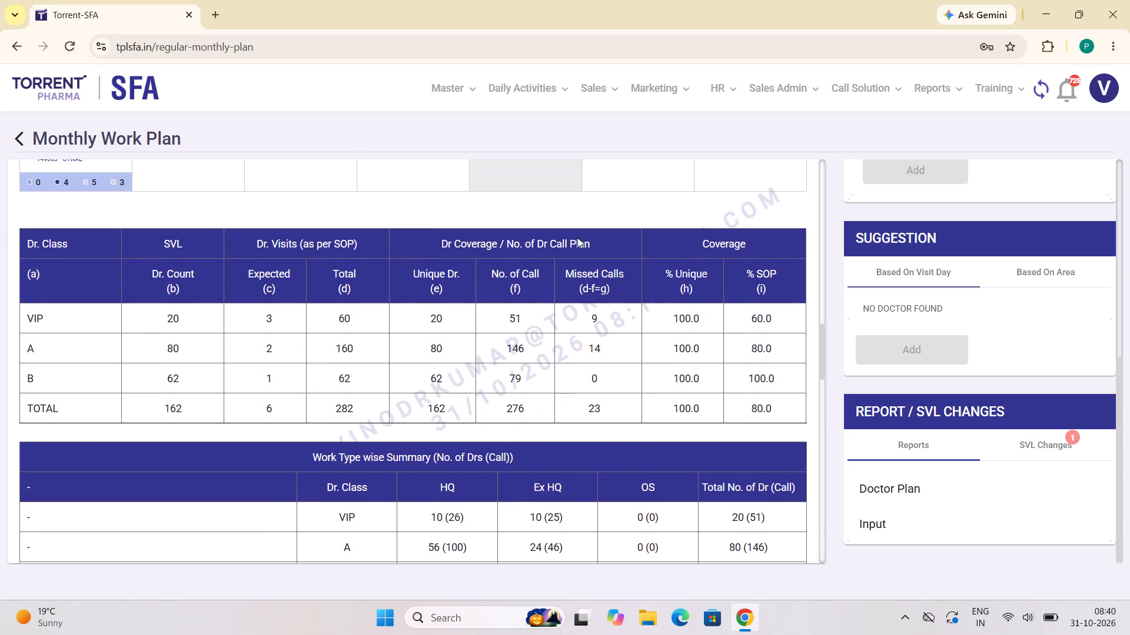
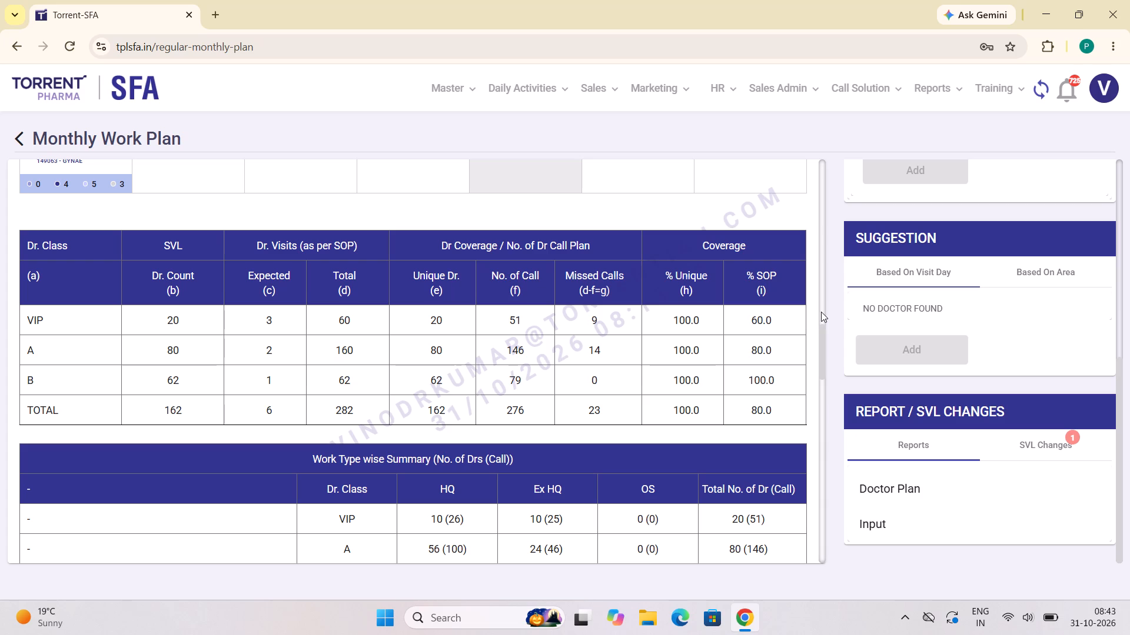
{"action": "left_click", "coordinate": [821, 312]}
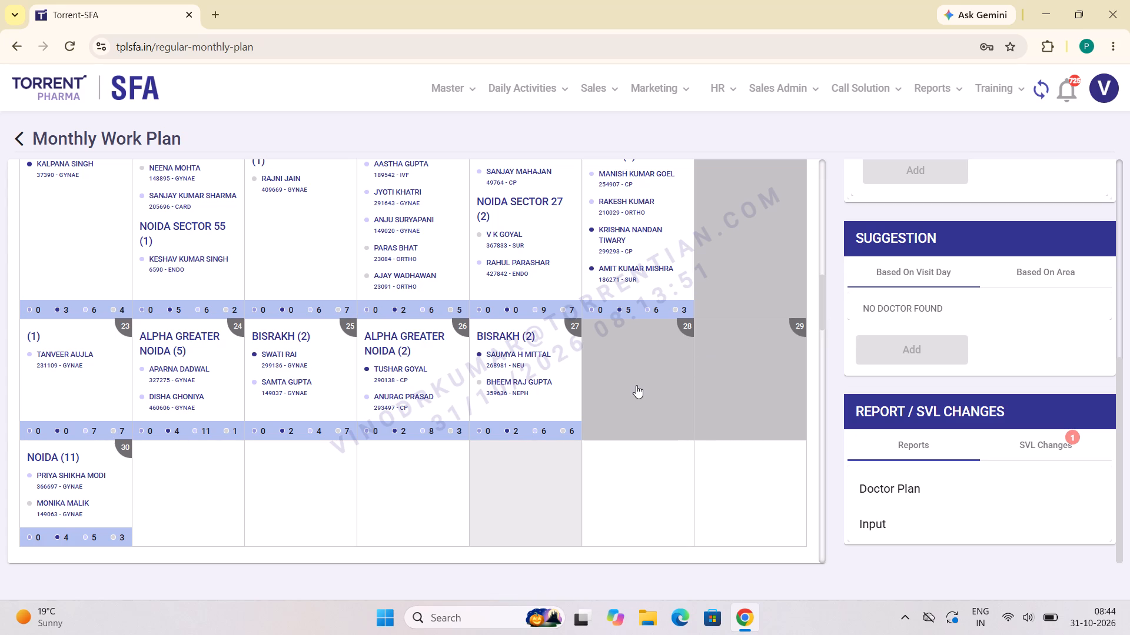
{"action": "left_click", "coordinate": [324, 324]}
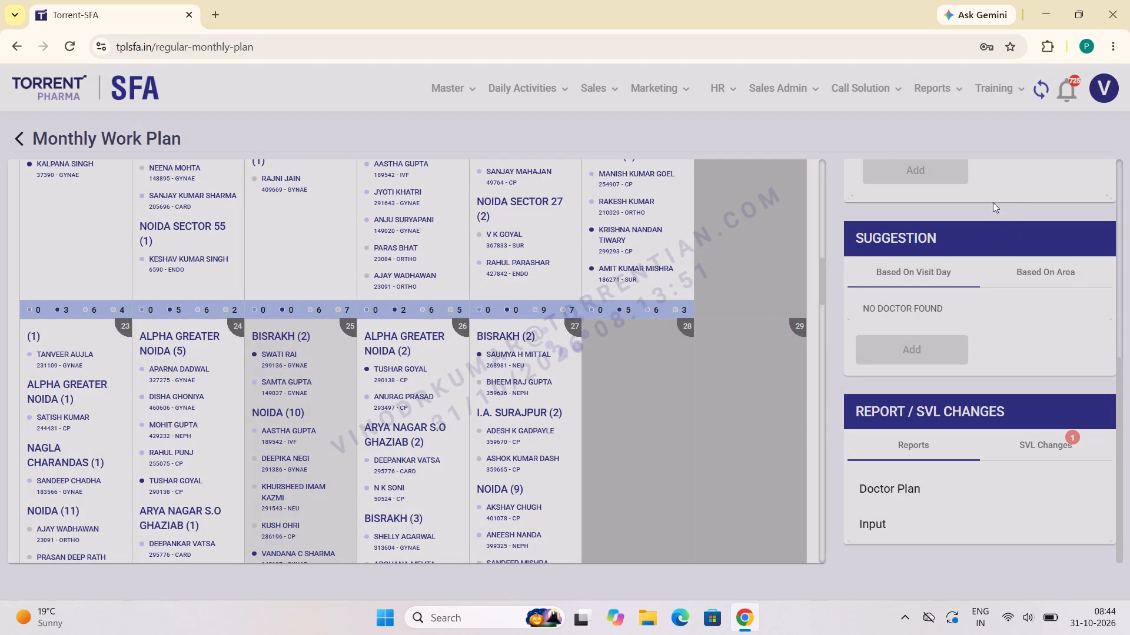
{"action": "left_click", "coordinate": [1011, 189]}
{"action": "key", "text": "Up"}
{"action": "key", "text": "Up"}
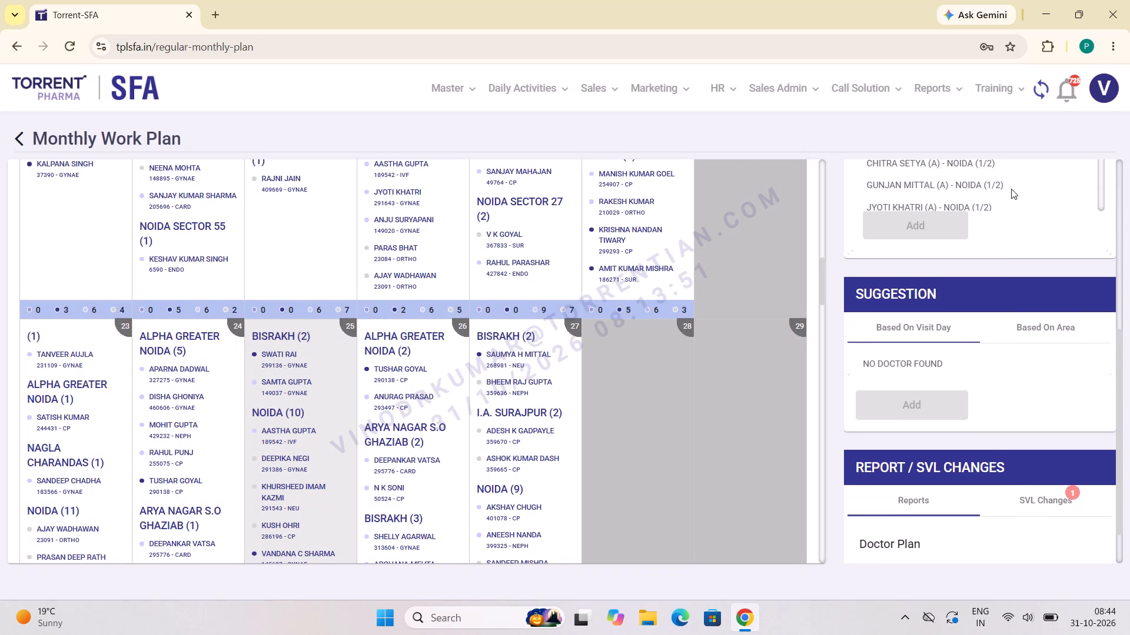
{"action": "key", "text": "Up"}
{"action": "key", "text": "Up"}
{"action": "key", "text": "Up"}
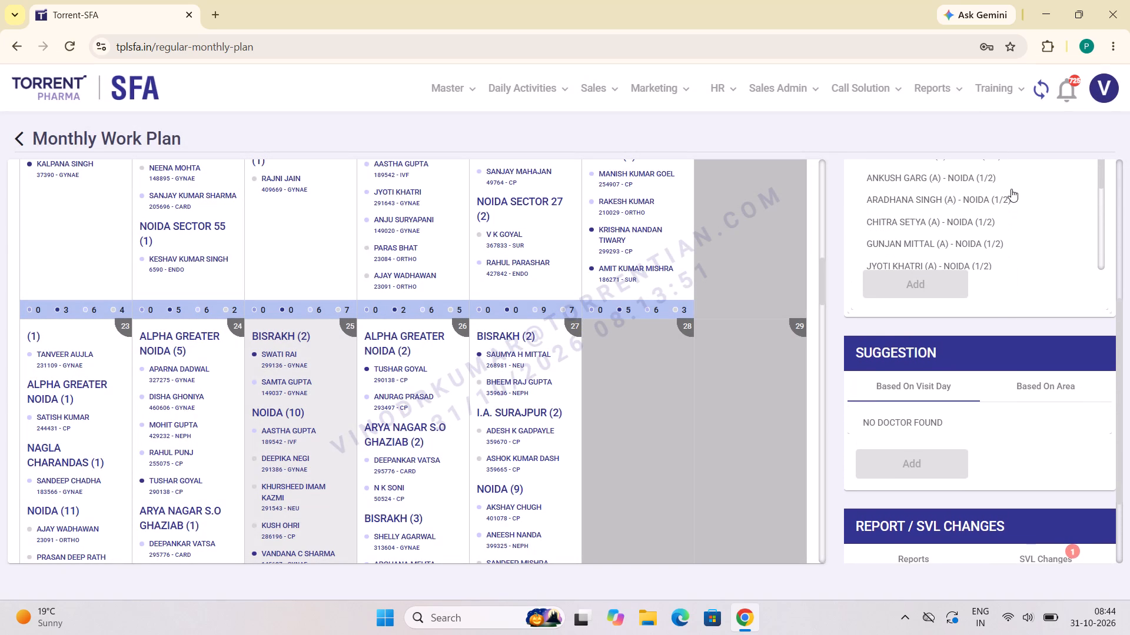
{"action": "key", "text": "Up"}
{"action": "key", "text": "Up"}
{"action": "key", "text": "Up"}
{"action": "key", "text": "Up"}
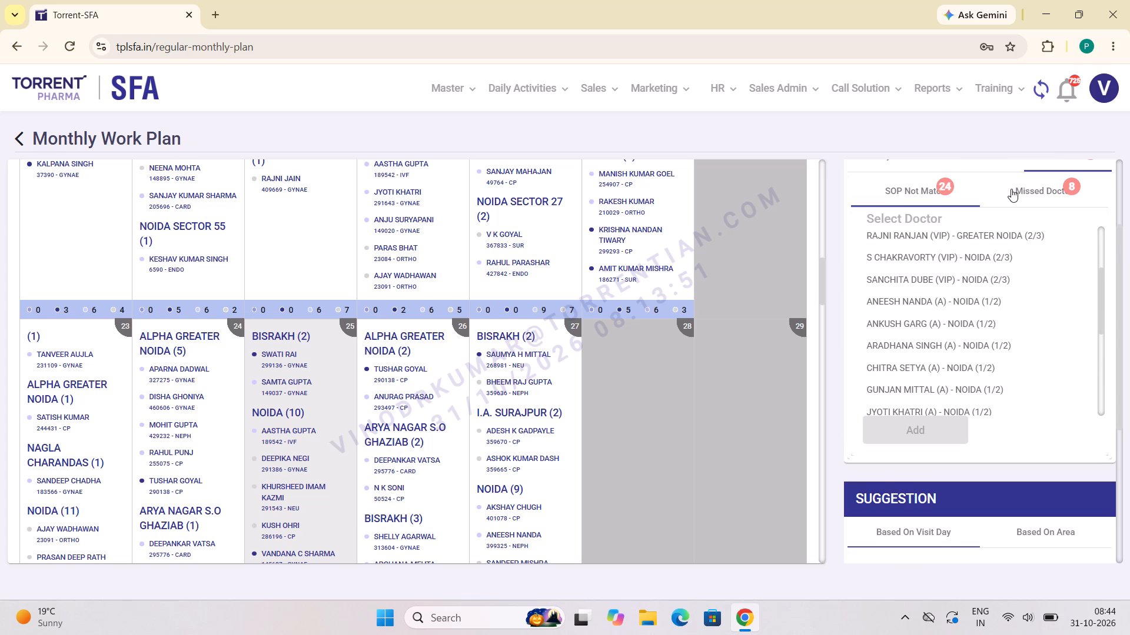
{"action": "left_click", "coordinate": [981, 239]}
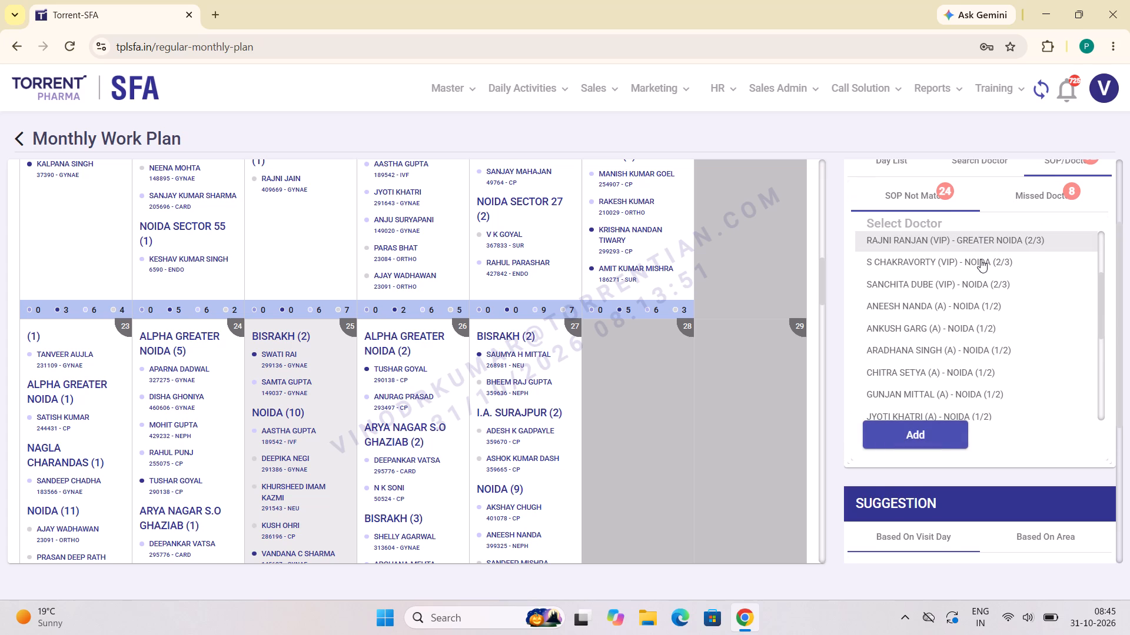
{"action": "left_click", "coordinate": [938, 433]}
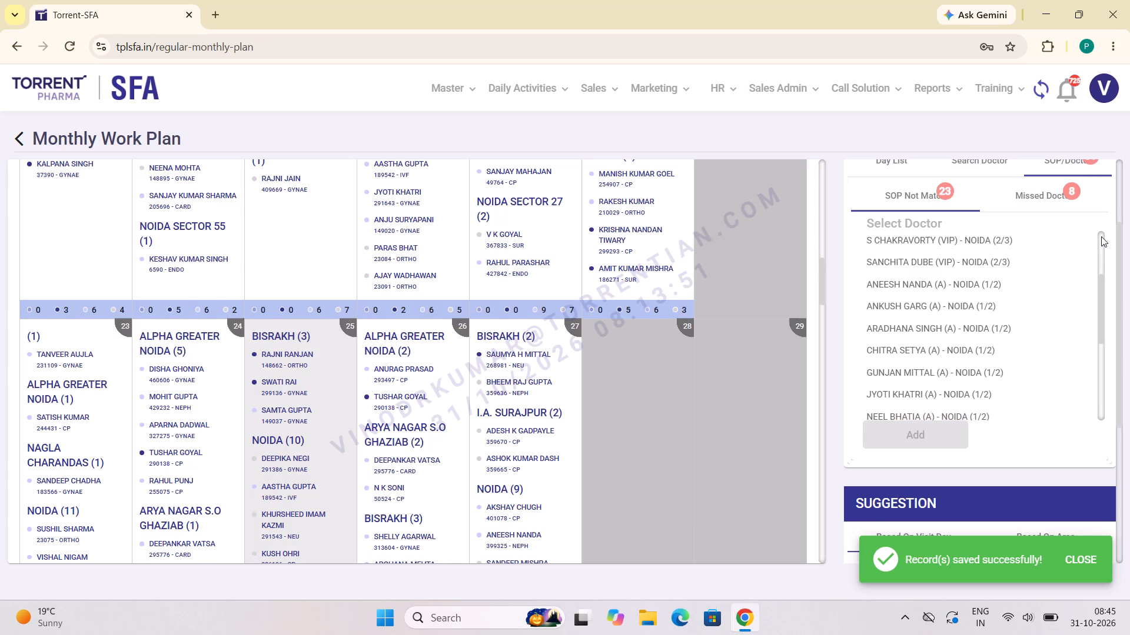
Return to the start of the SOP-not-matched doctor list to choose another doctor for 25 November.
{"action": "left_click", "coordinate": [1101, 236]}
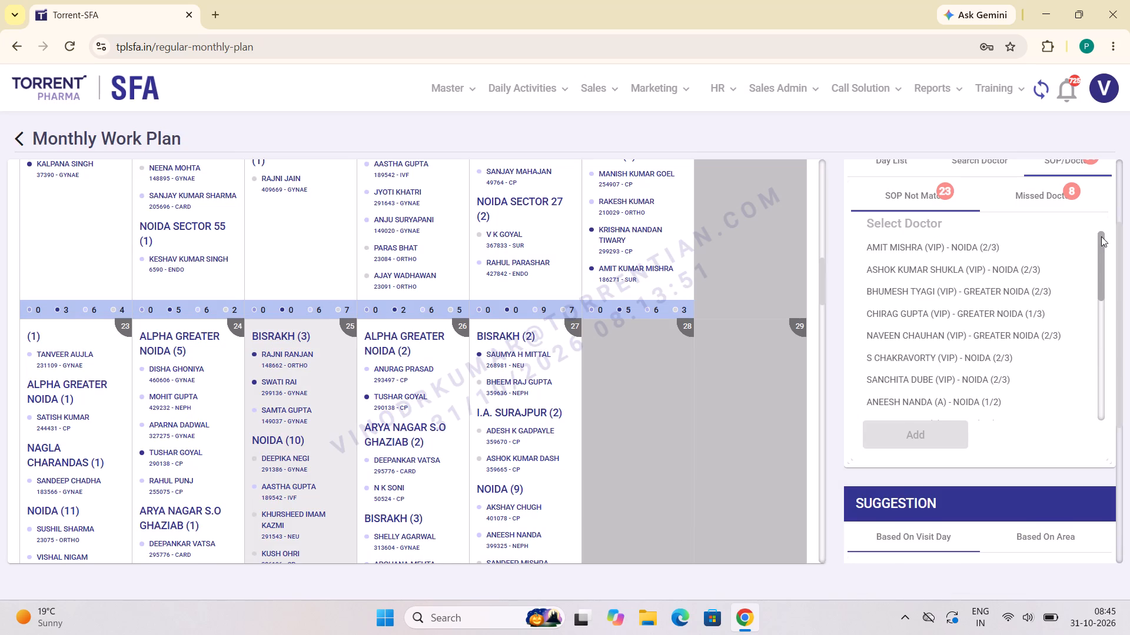
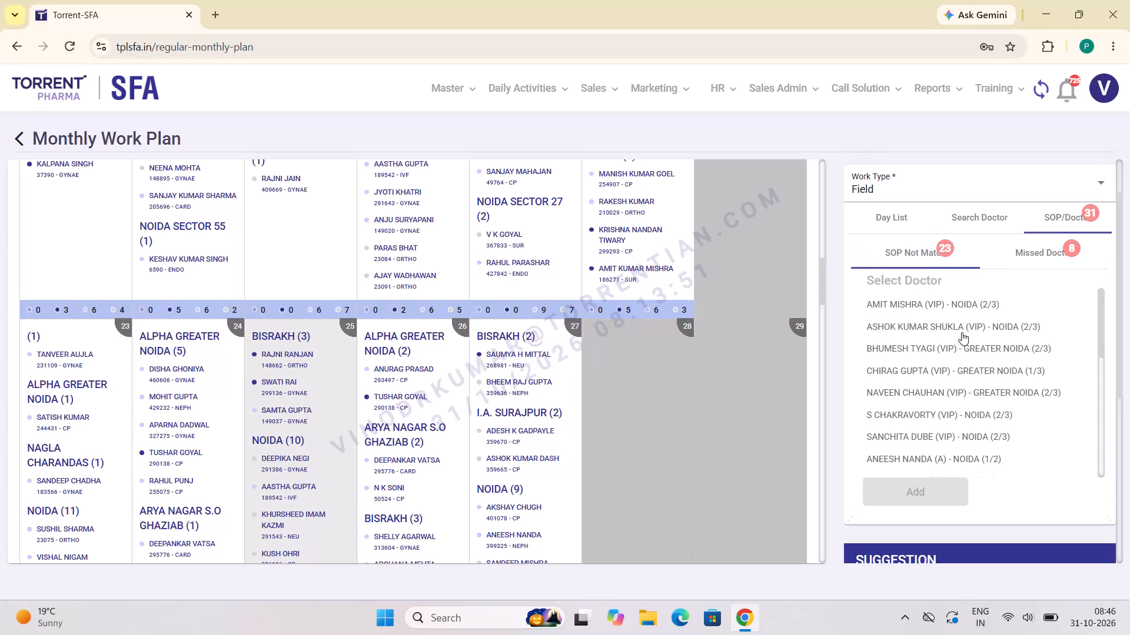
Open the 6 November field day in the work plan calendar and review its planned doctors by area.
{"action": "triple_click", "coordinate": [822, 173]}
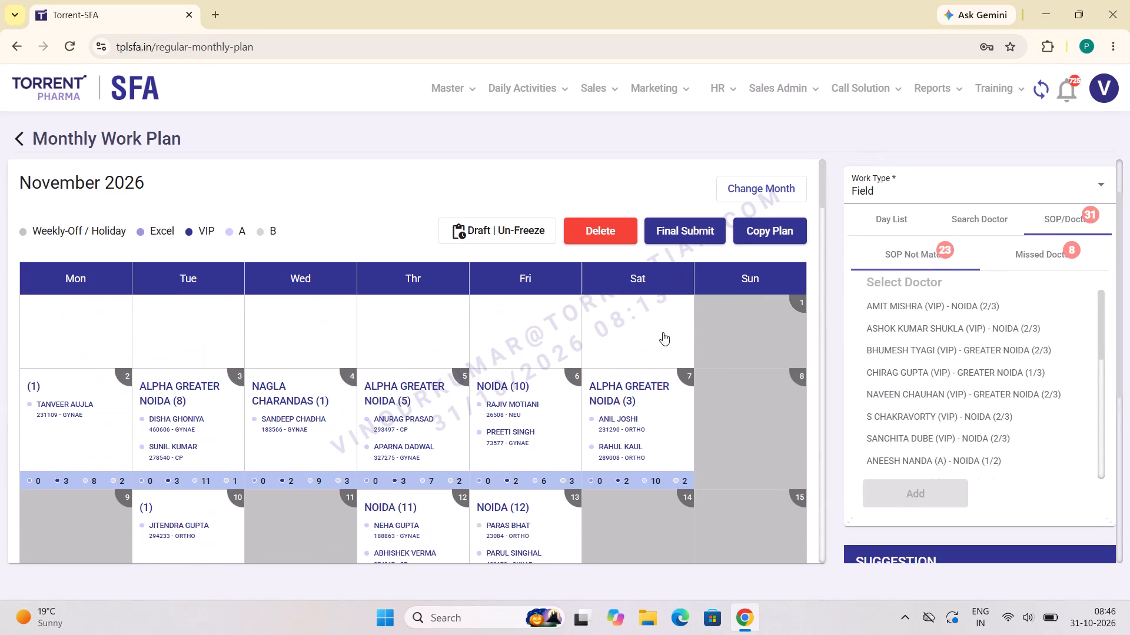
{"action": "left_click", "coordinate": [822, 329]}
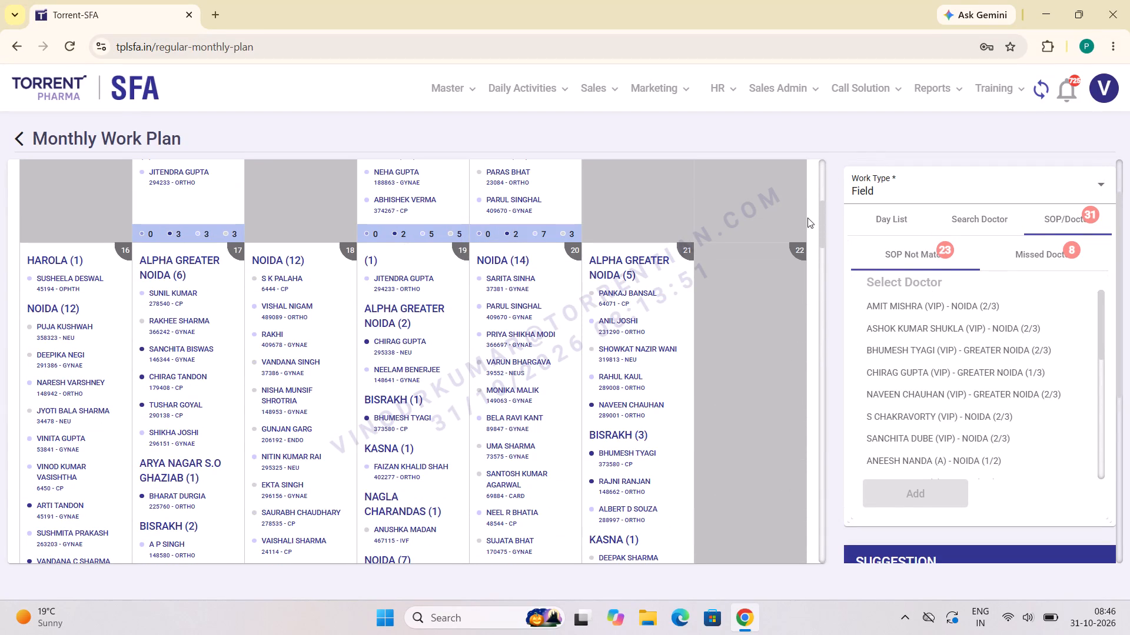
{"action": "left_click", "coordinate": [821, 181]}
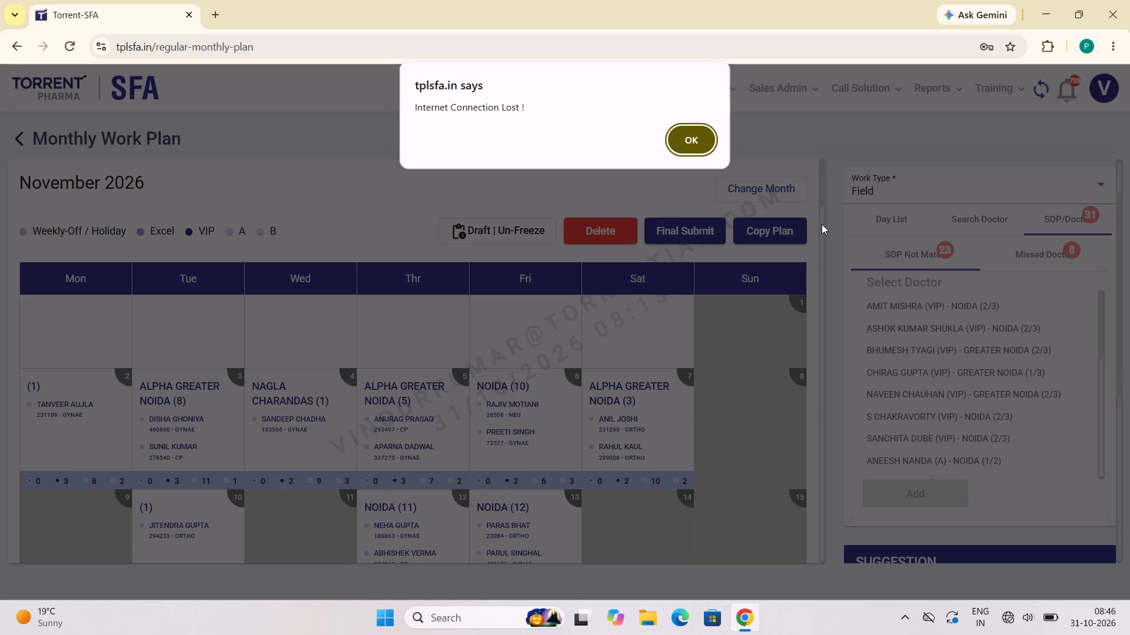
{"action": "left_click", "coordinate": [687, 143]}
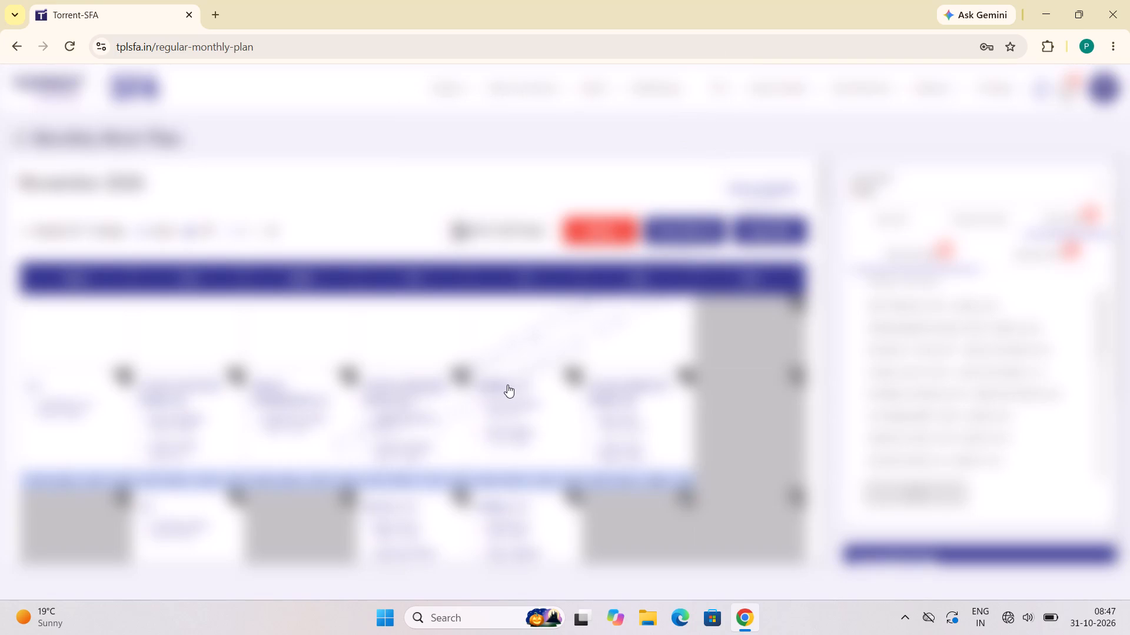
{"action": "left_click", "coordinate": [506, 386]}
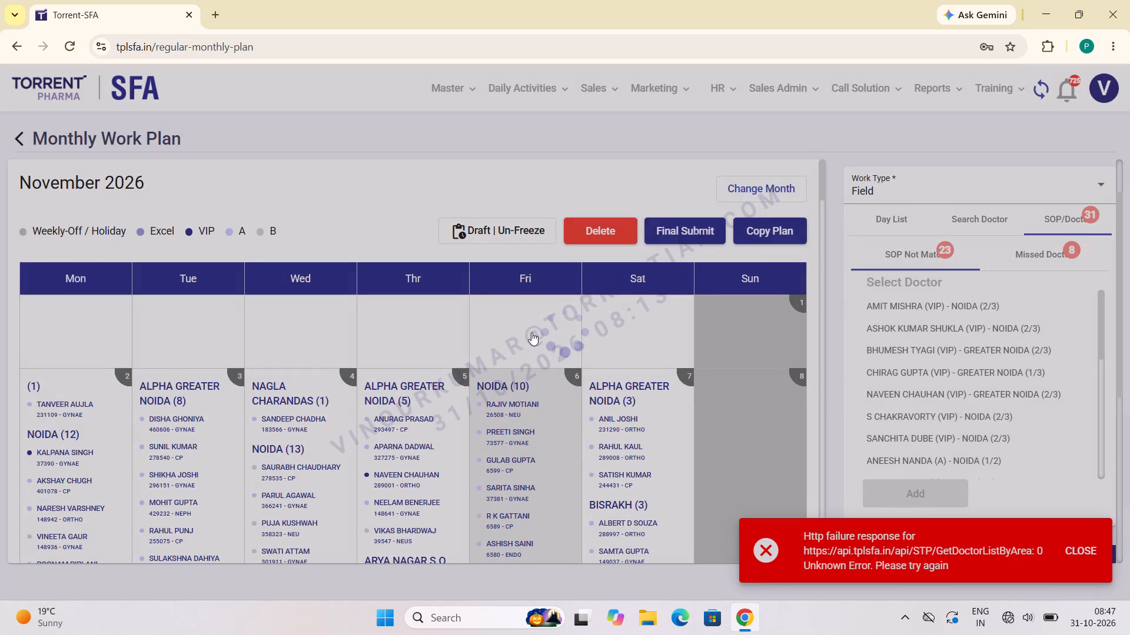
{"action": "key", "text": "Down"}
{"action": "key", "text": "Down"}
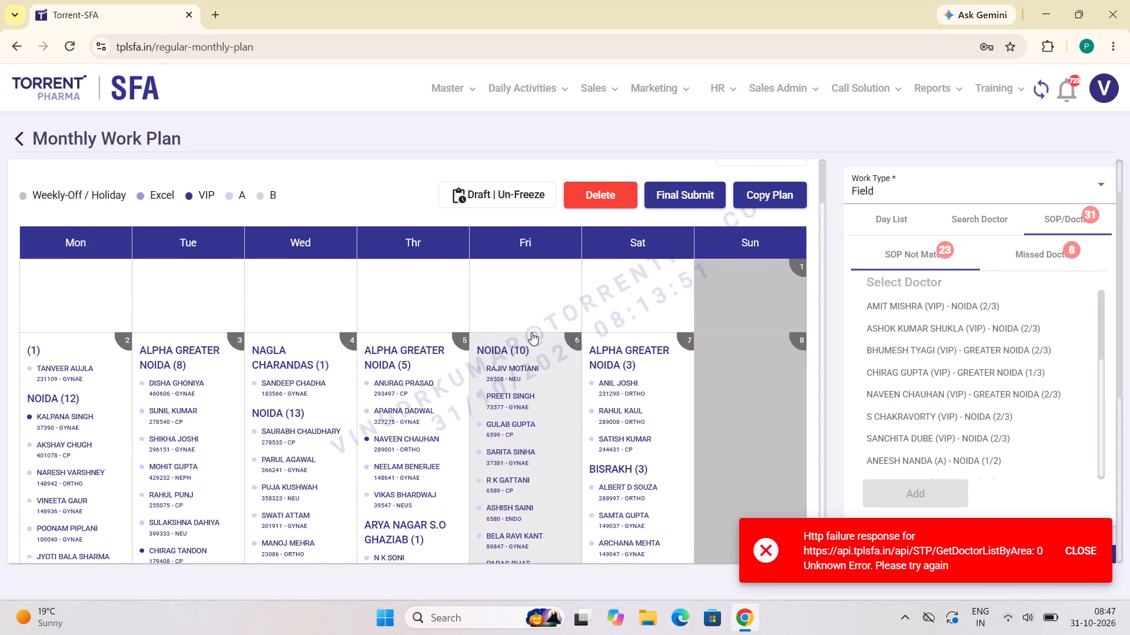
{"action": "key", "text": "Down"}
{"action": "key", "text": "Down"}
{"action": "key", "text": "Down"}
{"action": "key", "text": "Down"}
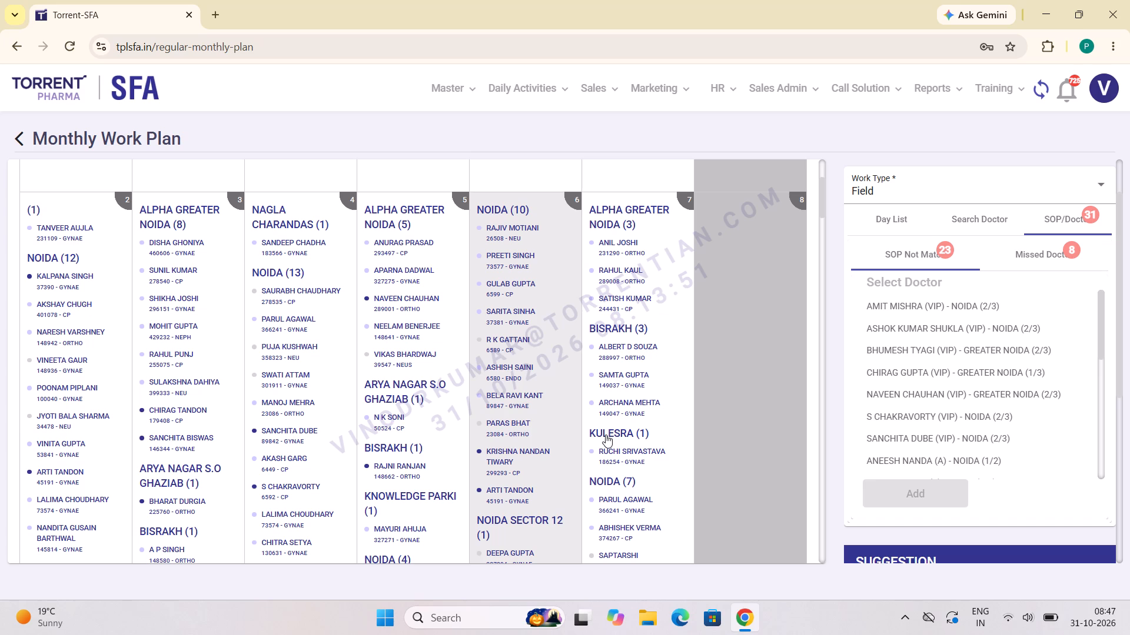
Select the 7 November field day in the work plan calendar and dismiss the connection alert.
{"action": "left_click", "coordinate": [606, 435]}
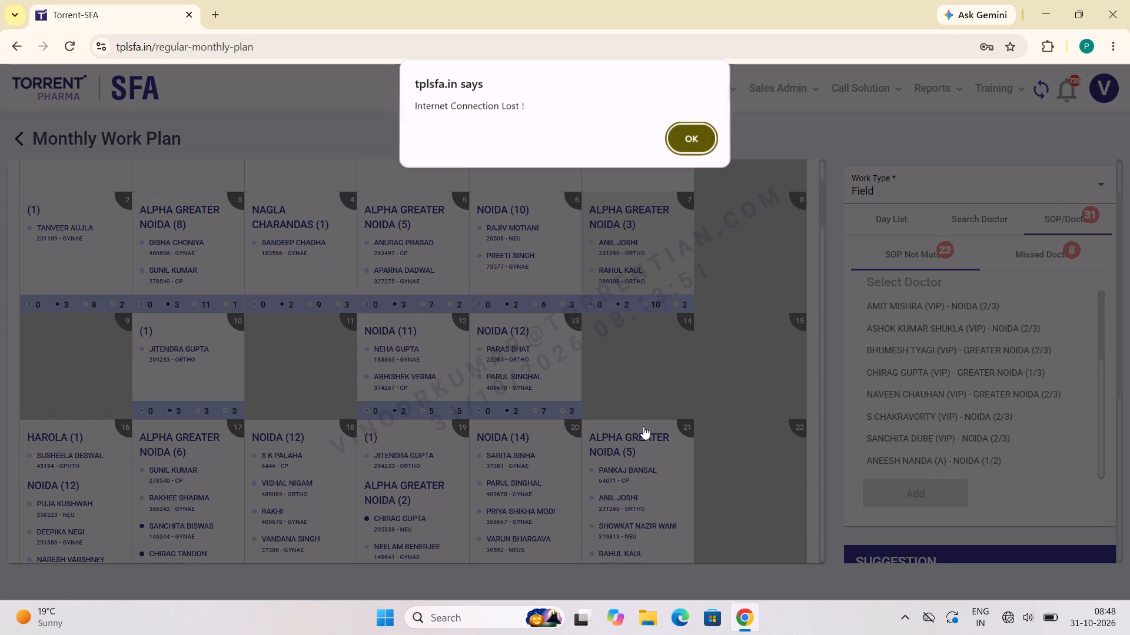
{"action": "left_click", "coordinate": [689, 139]}
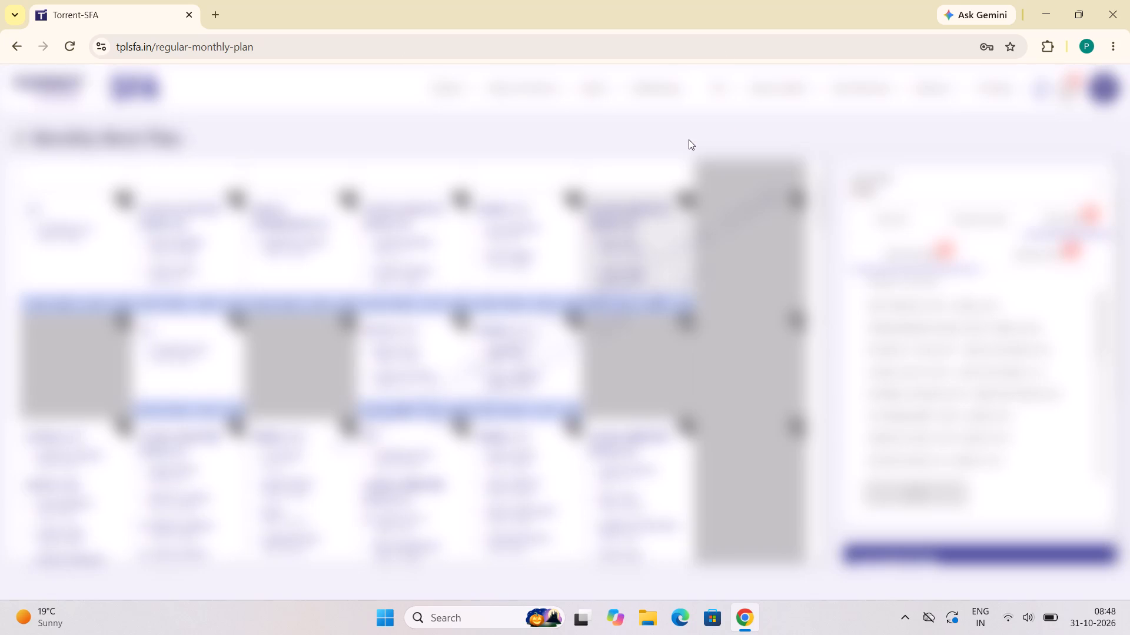
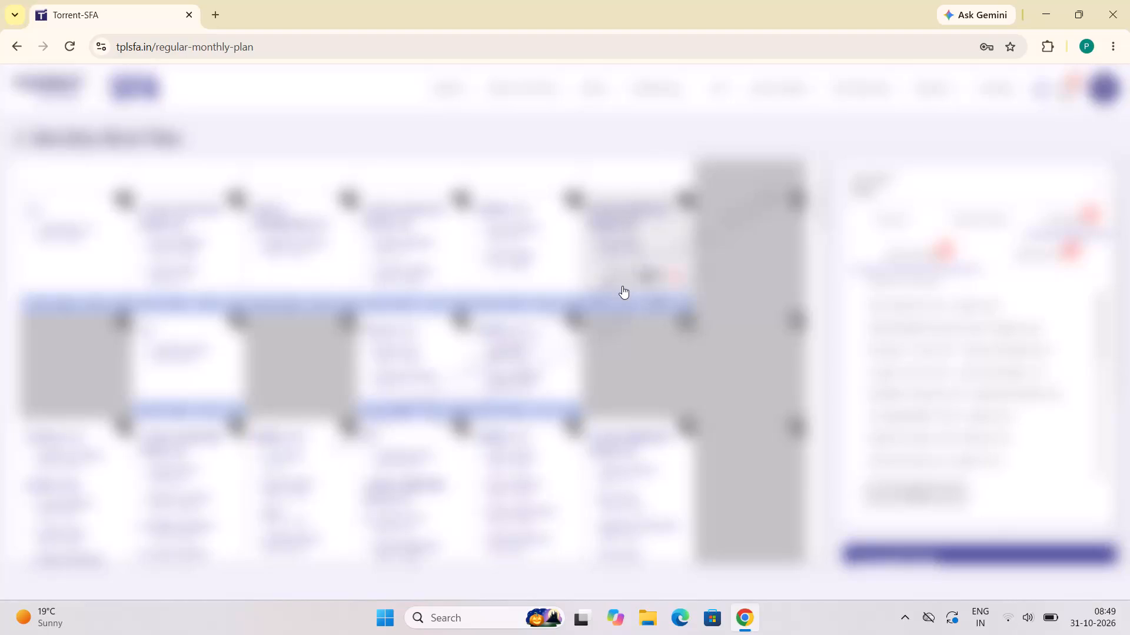
Bring the blurred work plan calendar back into view and examine the doctors planned for the 7 November field day.
{"action": "left_click", "coordinate": [622, 286]}
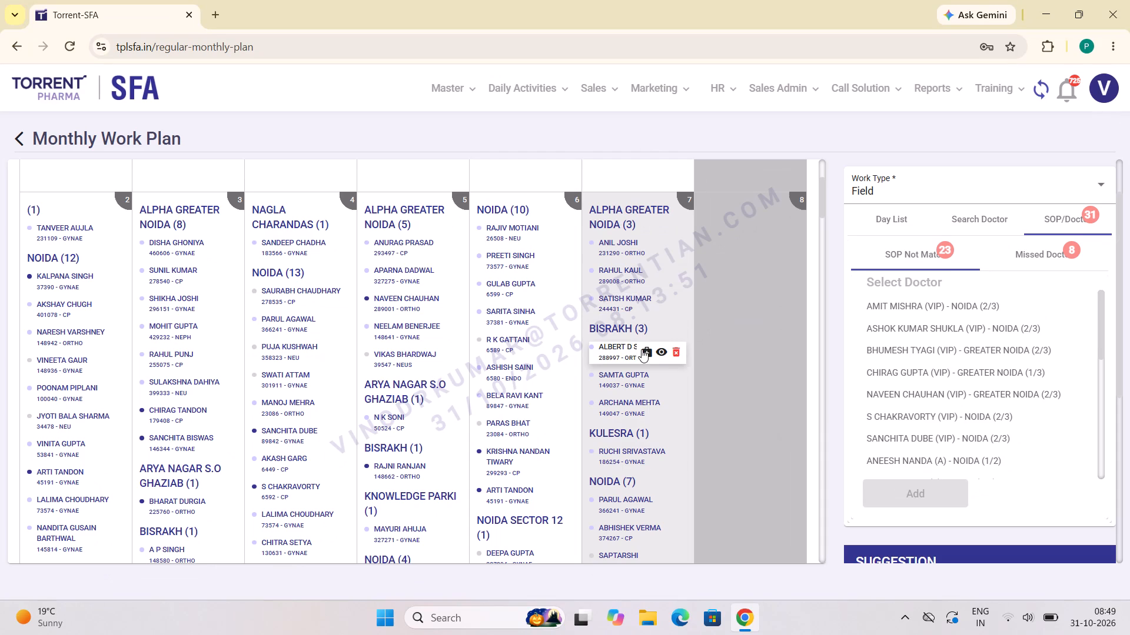
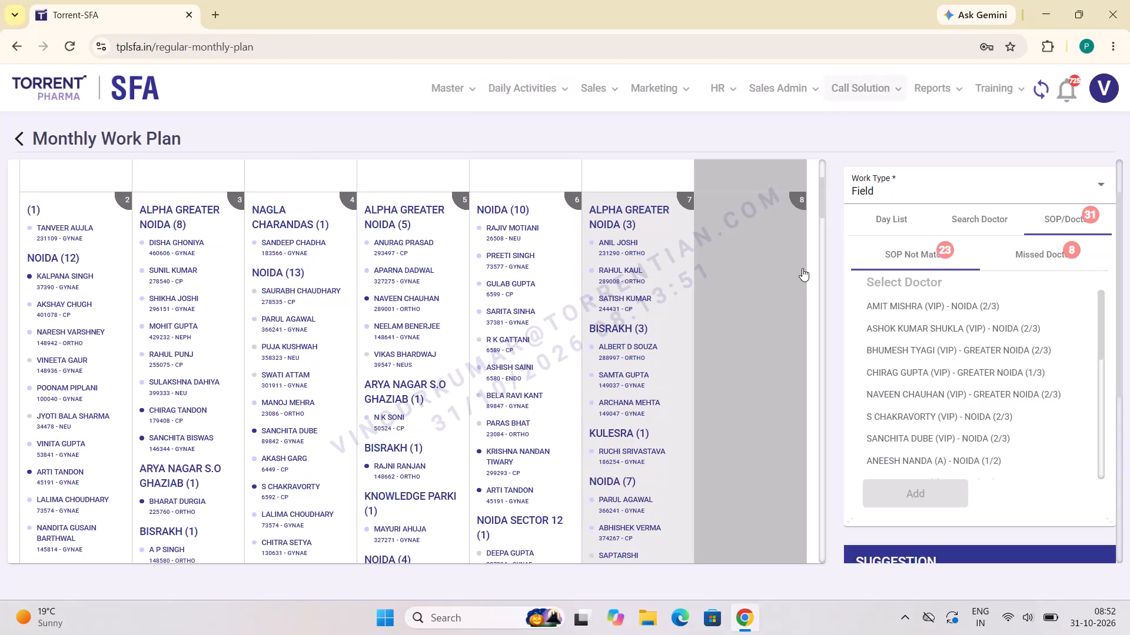
Add the first and last doctors in the missed doctors list, both class B in Noida, to the 2 November field day.
{"action": "left_click", "coordinate": [1043, 255]}
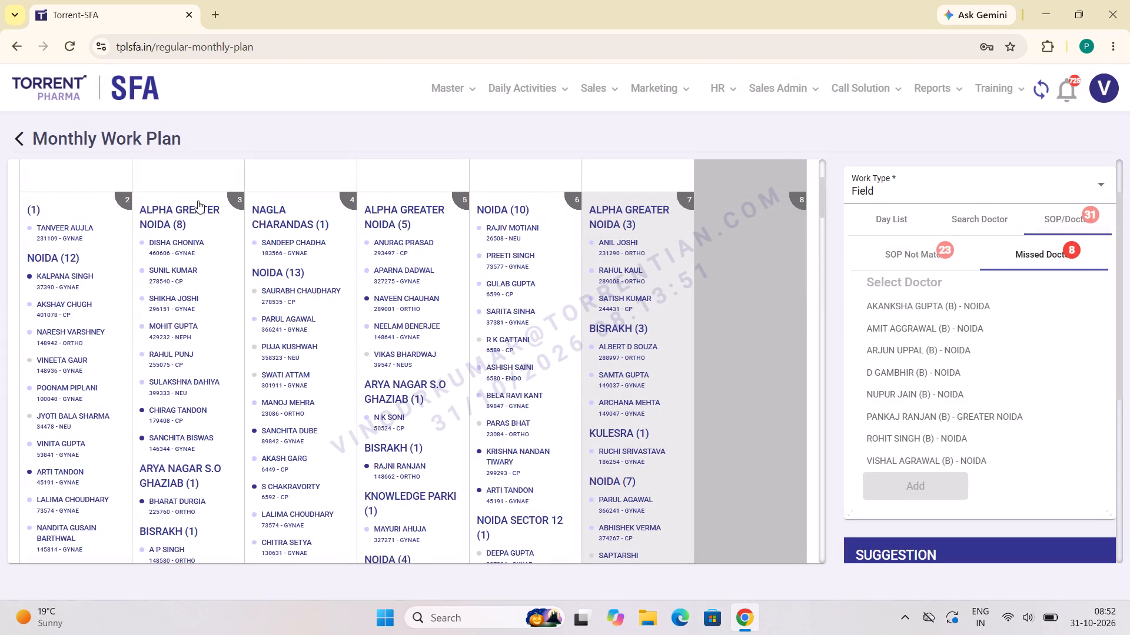
{"action": "left_click", "coordinate": [89, 207]}
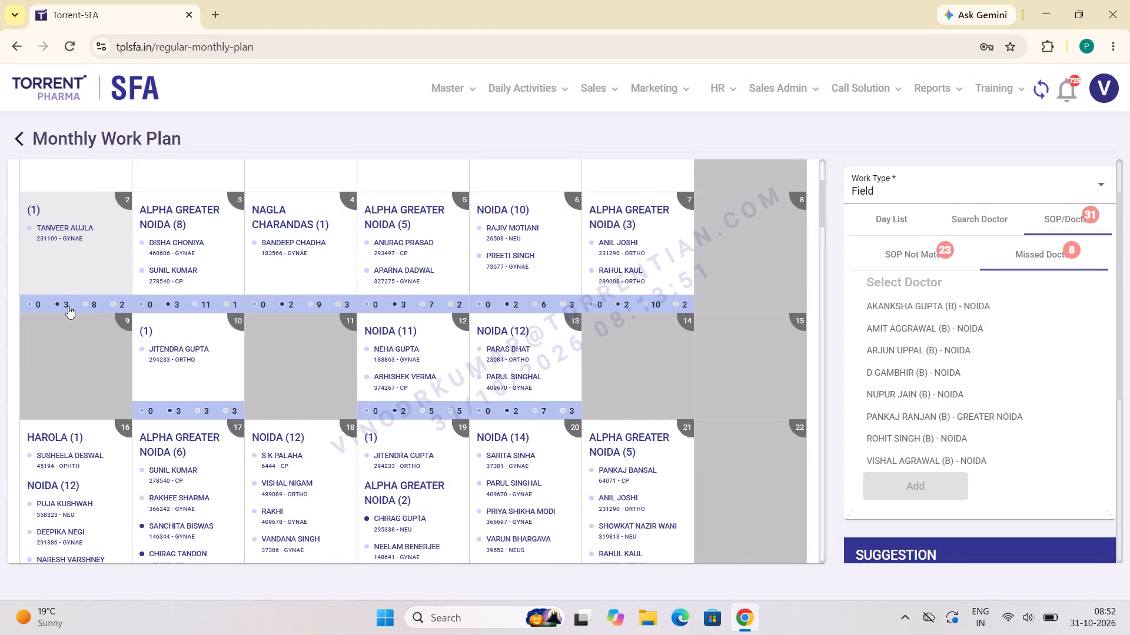
{"action": "left_click", "coordinate": [912, 312]}
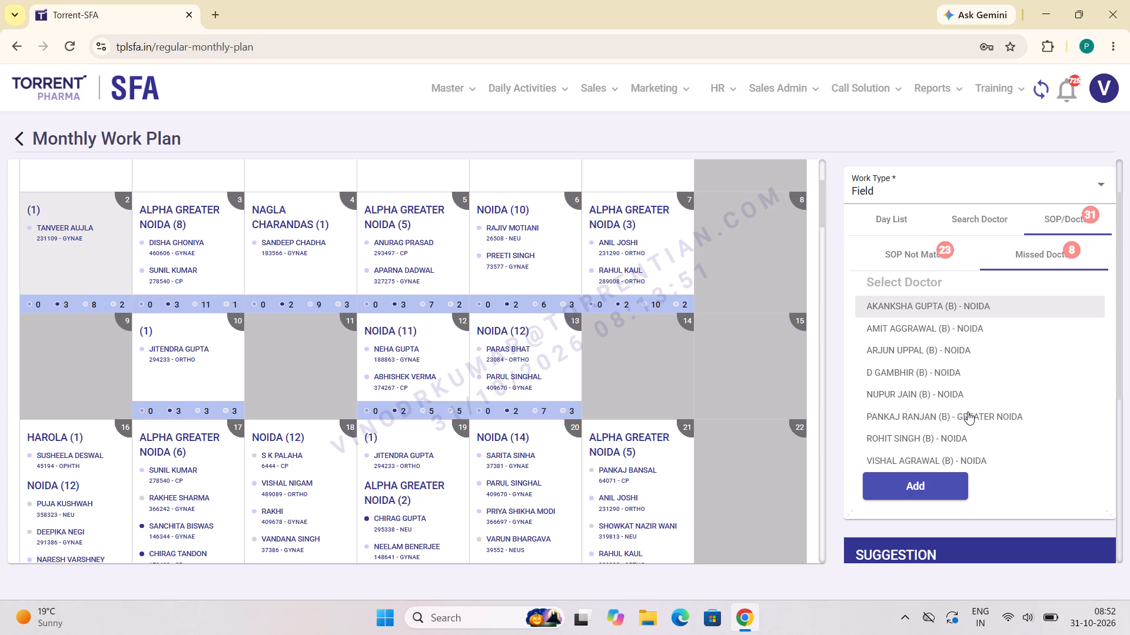
{"action": "left_click", "coordinate": [925, 459]}
{"action": "left_click", "coordinate": [915, 484]}
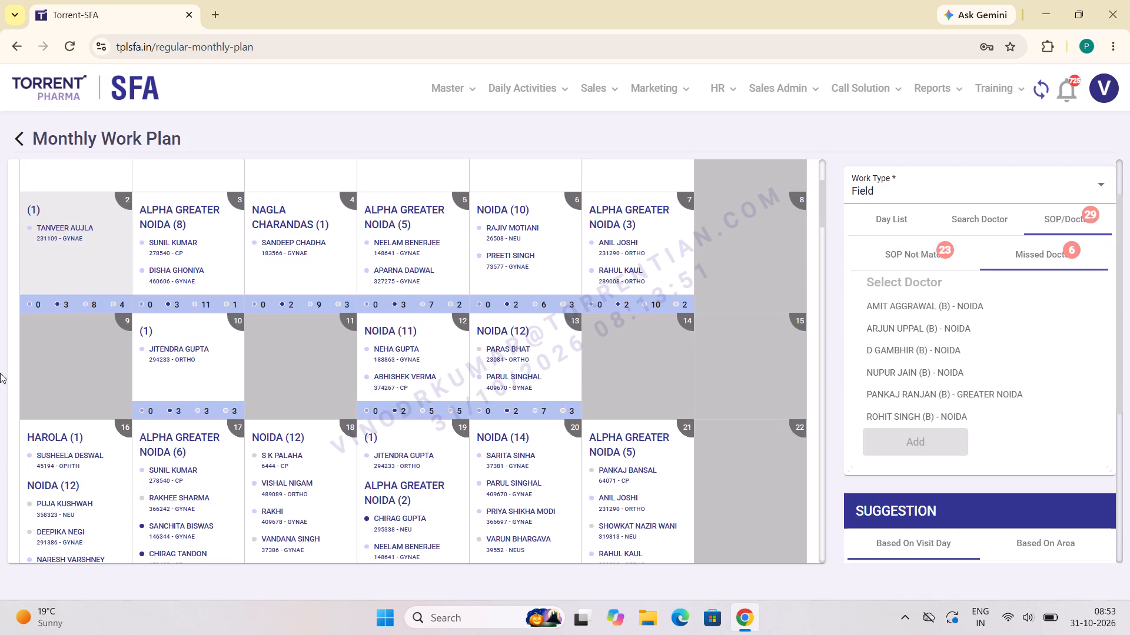
Select the 16 November field day as the target for assigning missed doctors.
{"action": "left_click", "coordinate": [84, 424]}
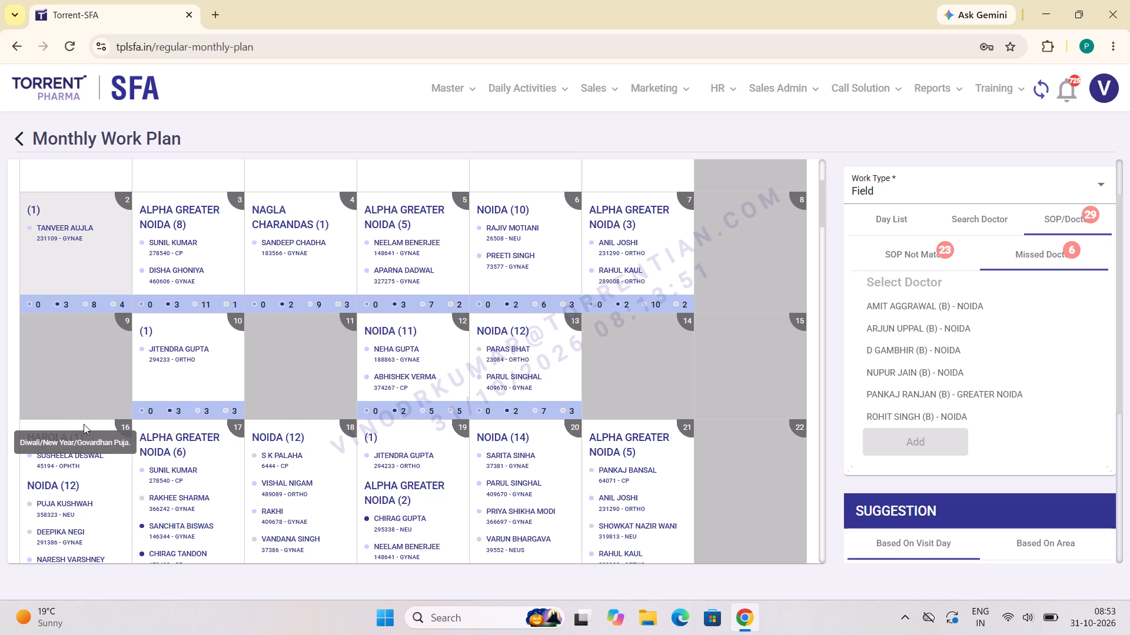
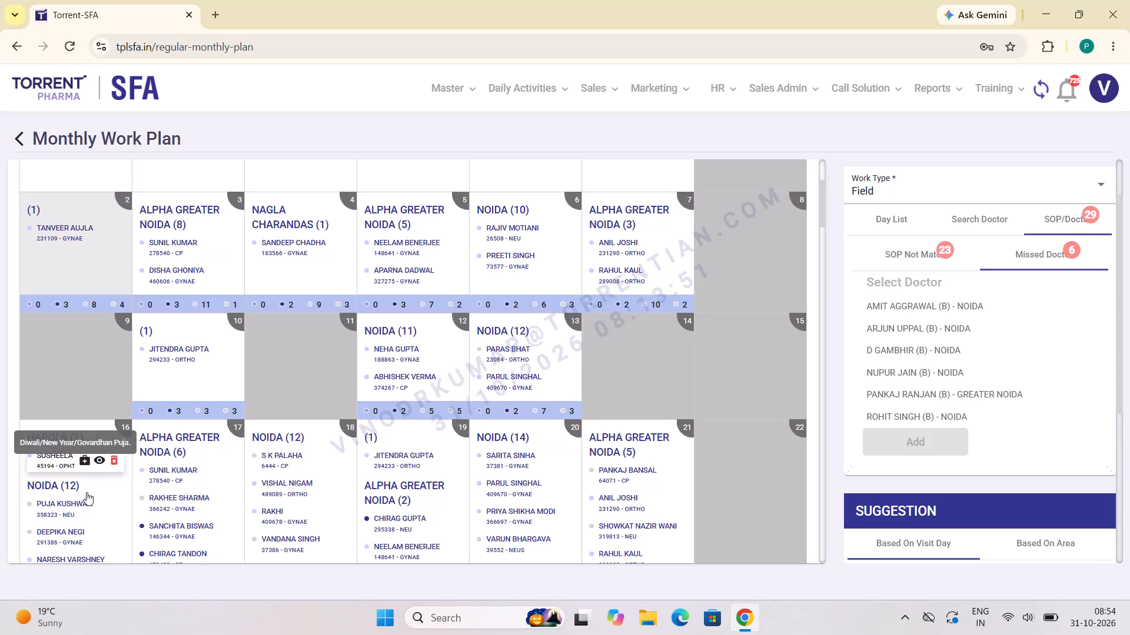
Add the first two class B Noida doctors in the missed doctors list to the 16 November field day.
{"action": "left_click", "coordinate": [91, 426]}
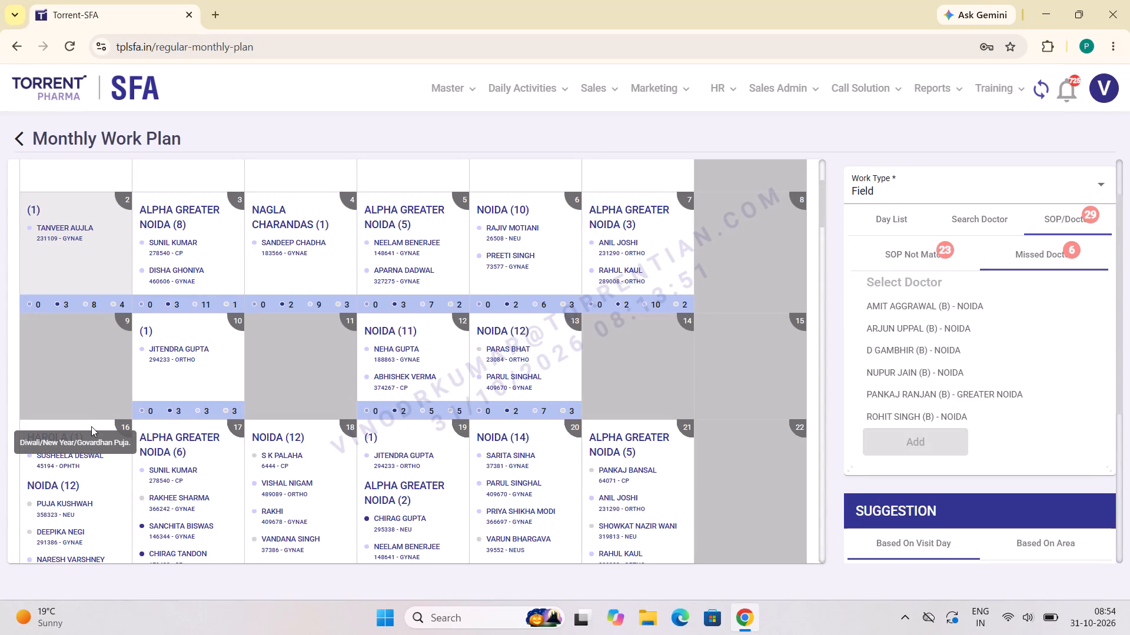
{"action": "left_click", "coordinate": [91, 426]}
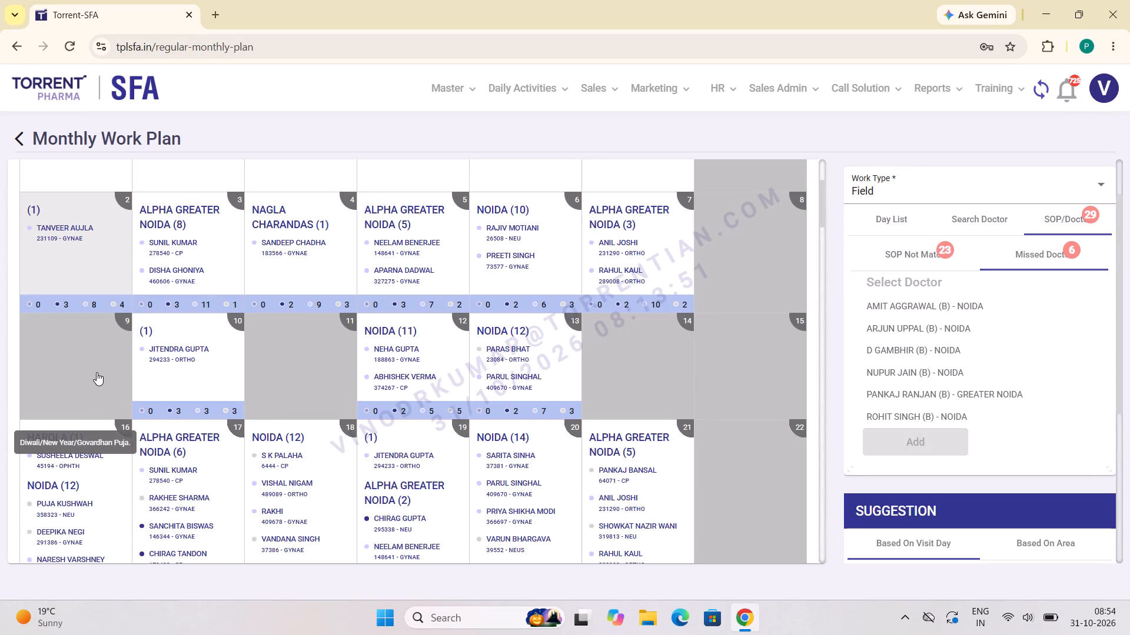
{"action": "left_click", "coordinate": [97, 372]}
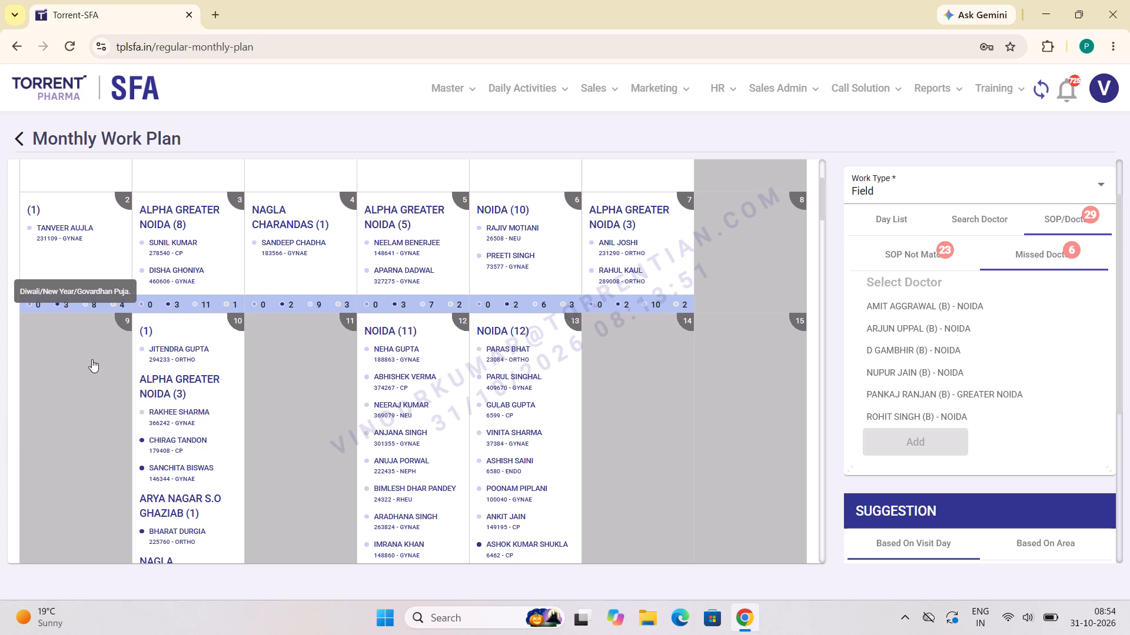
{"action": "key", "text": "Down"}
{"action": "key", "text": "Down"}
{"action": "key", "text": "Down"}
{"action": "key", "text": "Down"}
{"action": "key", "text": "Down"}
{"action": "key", "text": "Down"}
{"action": "key", "text": "Down"}
{"action": "key", "text": "Down"}
{"action": "key", "text": "Down"}
{"action": "key", "text": "Down"}
{"action": "key", "text": "Down"}
{"action": "key", "text": "Down"}
{"action": "key", "text": "Down"}
{"action": "key", "text": "Down"}
{"action": "key", "text": "Down"}
{"action": "key", "text": "Down"}
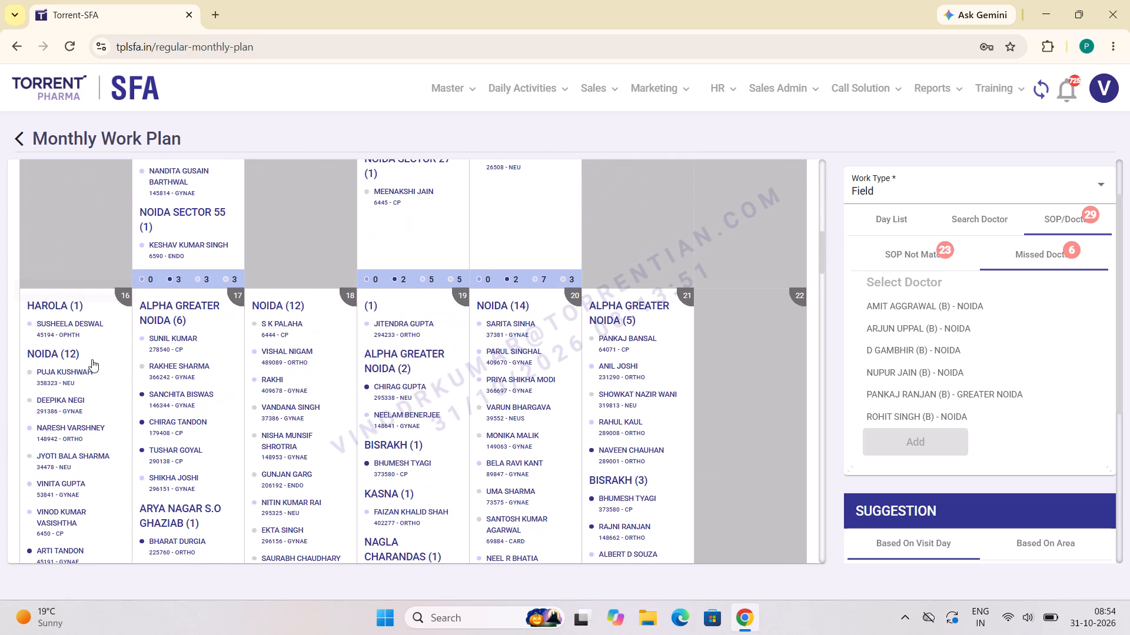
{"action": "key", "text": "Down"}
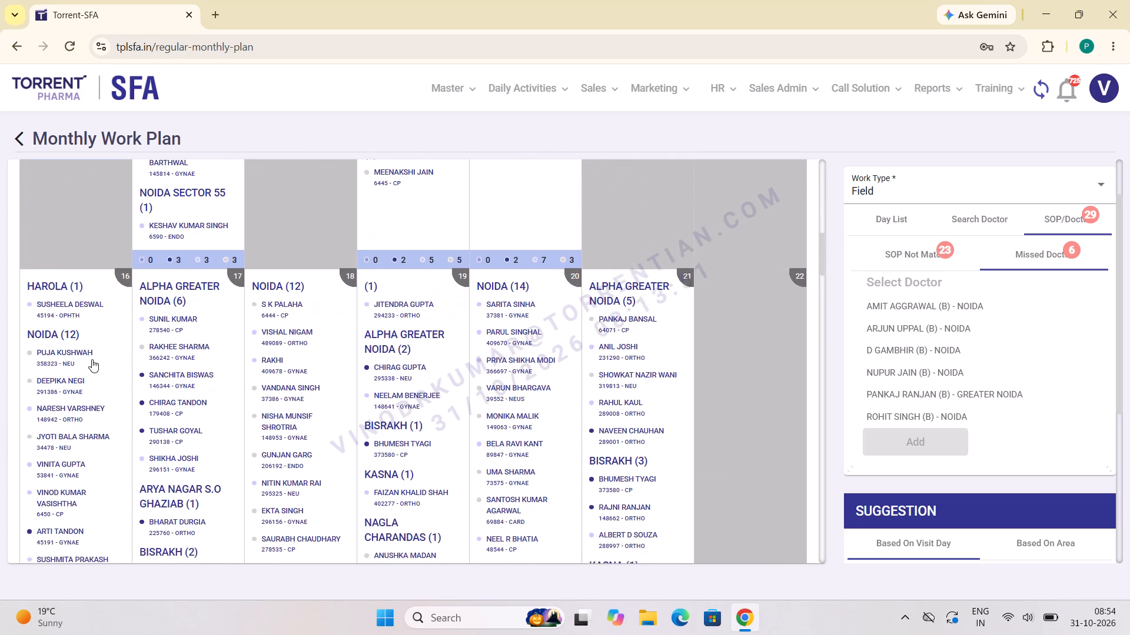
{"action": "key", "text": "Down"}
{"action": "key", "text": "Down"}
{"action": "key", "text": "Down"}
{"action": "key", "text": "Down"}
{"action": "key", "text": "Down"}
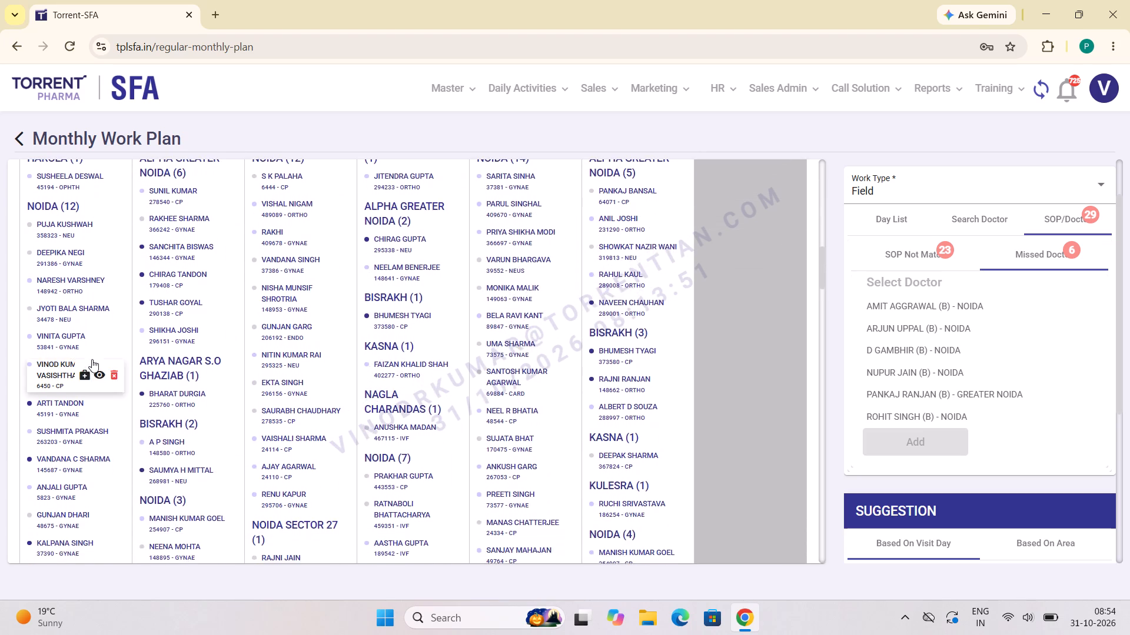
{"action": "key", "text": "Down"}
{"action": "key", "text": "Down"}
{"action": "key", "text": "Down"}
{"action": "key", "text": "Down"}
{"action": "key", "text": "Down"}
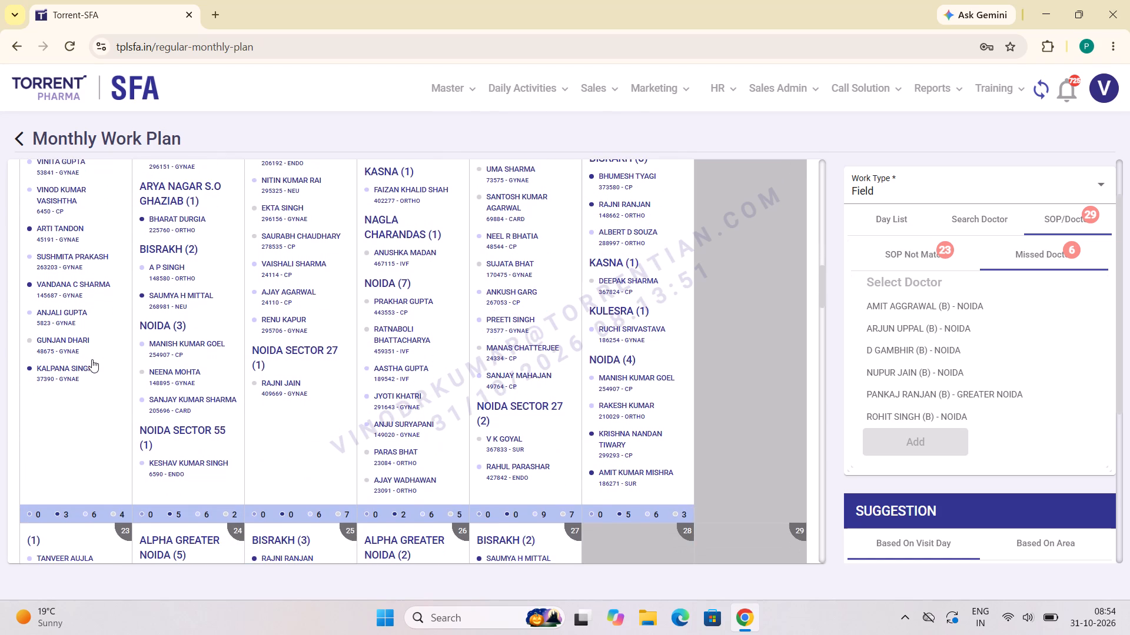
{"action": "key", "text": "Up"}
{"action": "key", "text": "Up"}
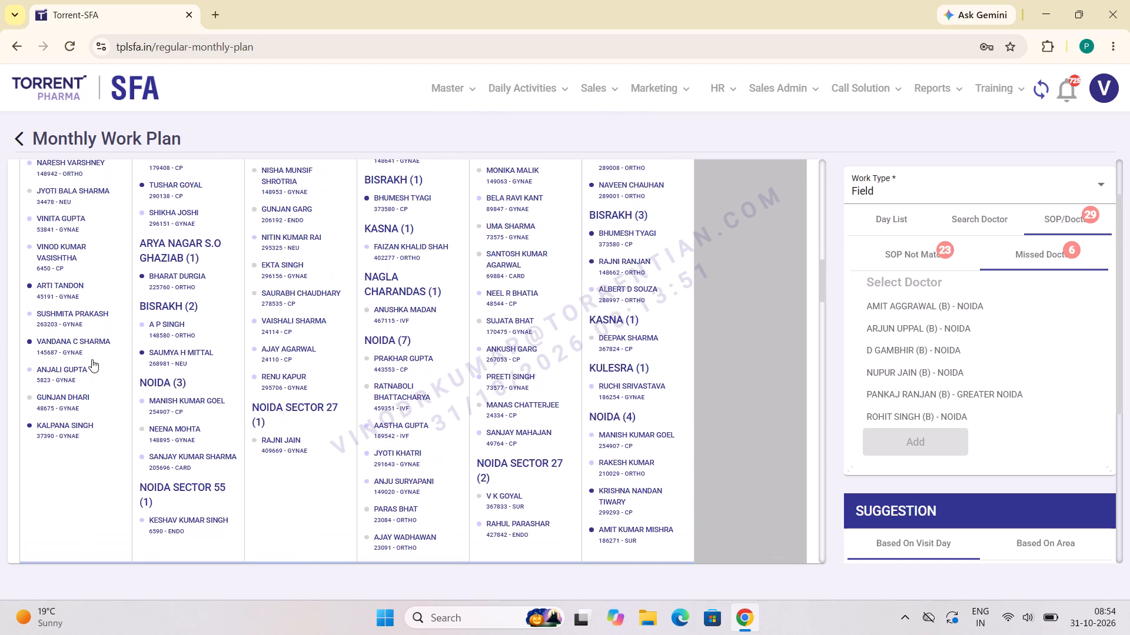
{"action": "left_click", "coordinate": [74, 492]}
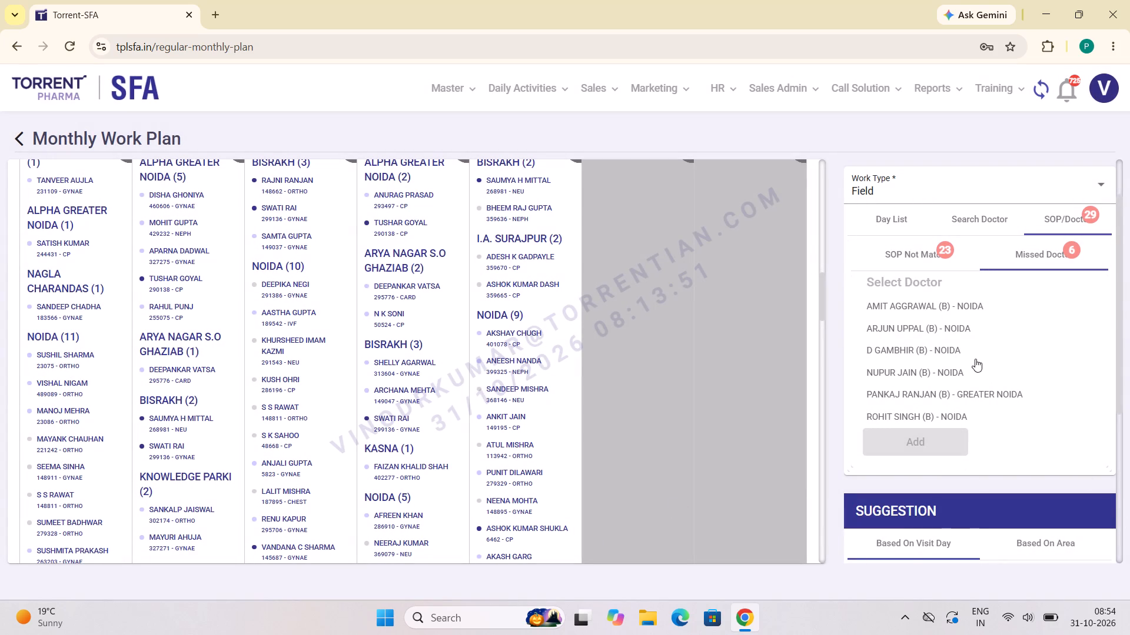
{"action": "left_click", "coordinate": [946, 325]}
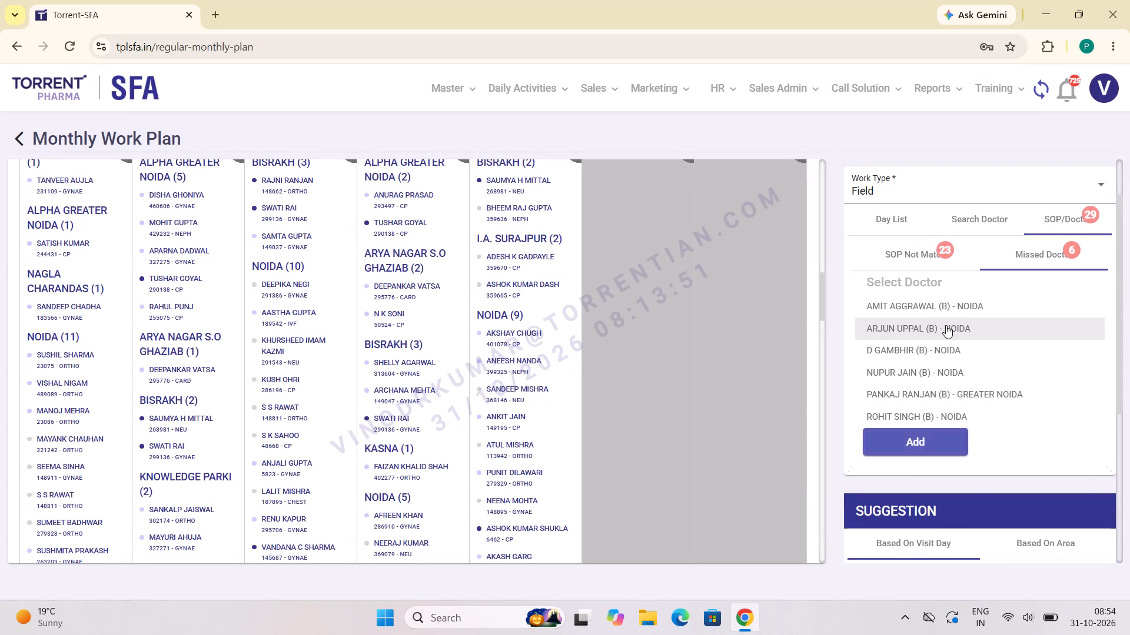
{"action": "left_click", "coordinate": [922, 440]}
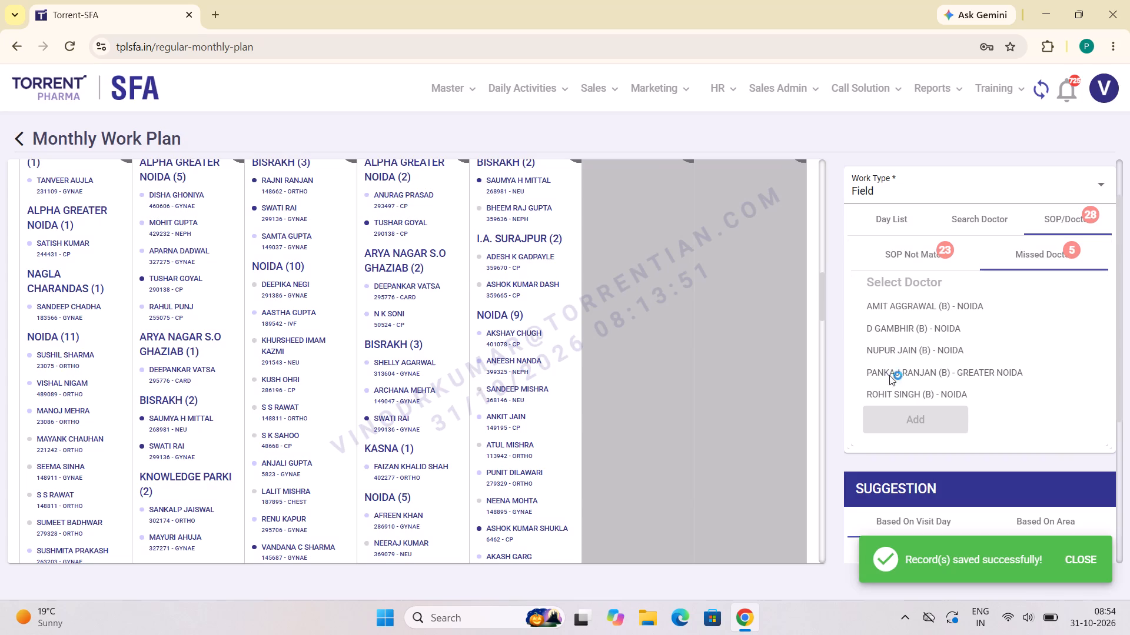
{"action": "left_click", "coordinate": [939, 307]}
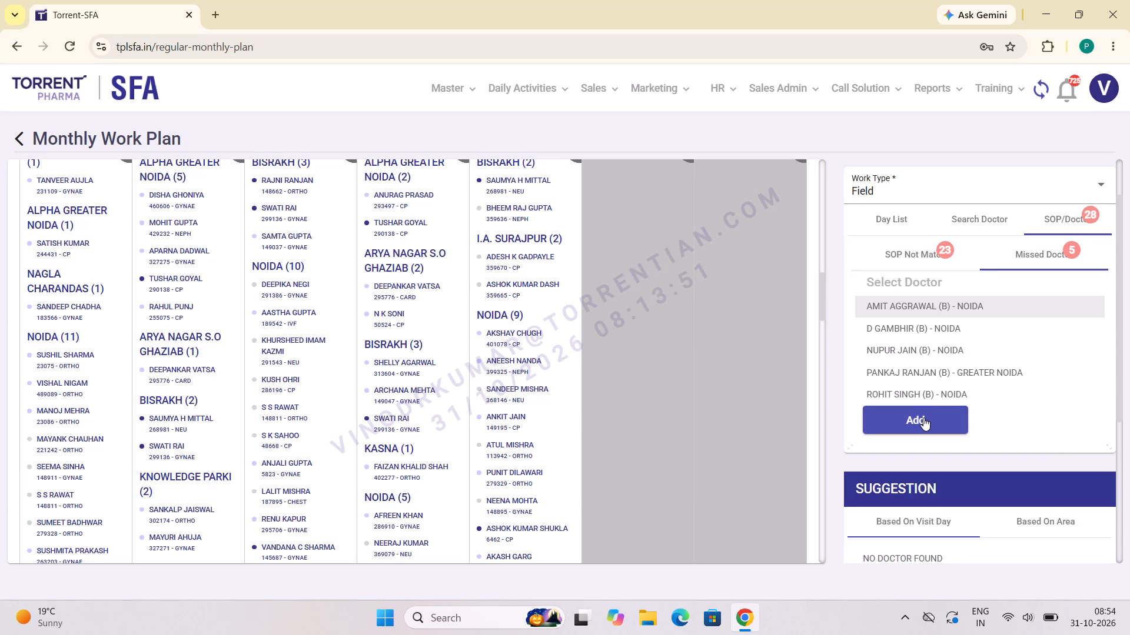
{"action": "left_click", "coordinate": [923, 417]}
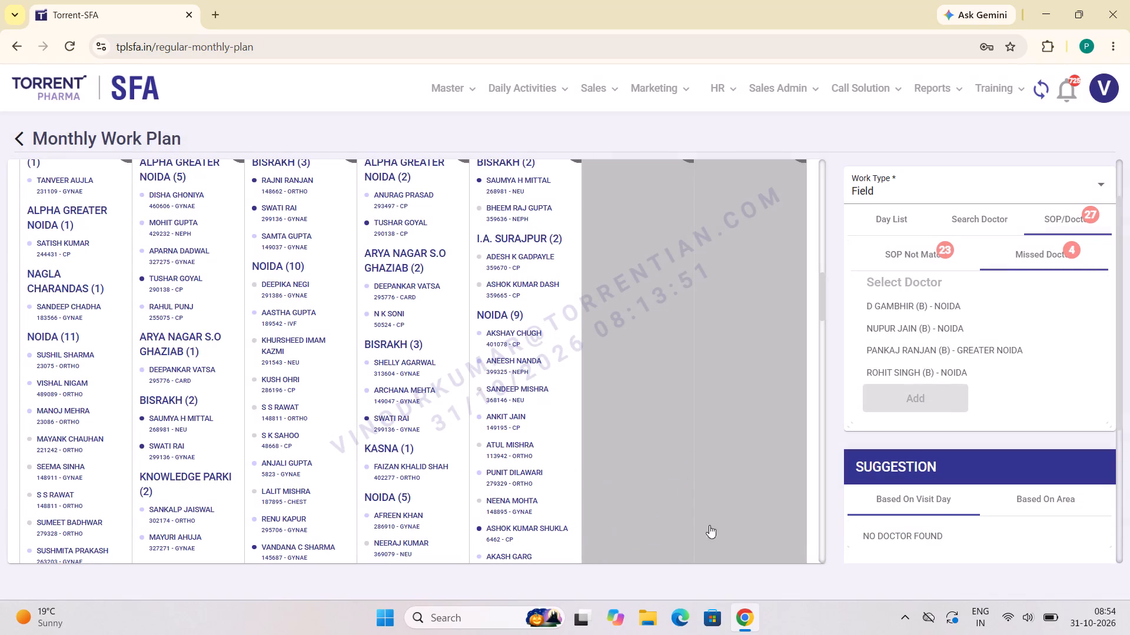
Add the three remaining class B Noida doctors from the missed doctors list to the 27 November field day.
{"action": "left_click", "coordinate": [822, 339]}
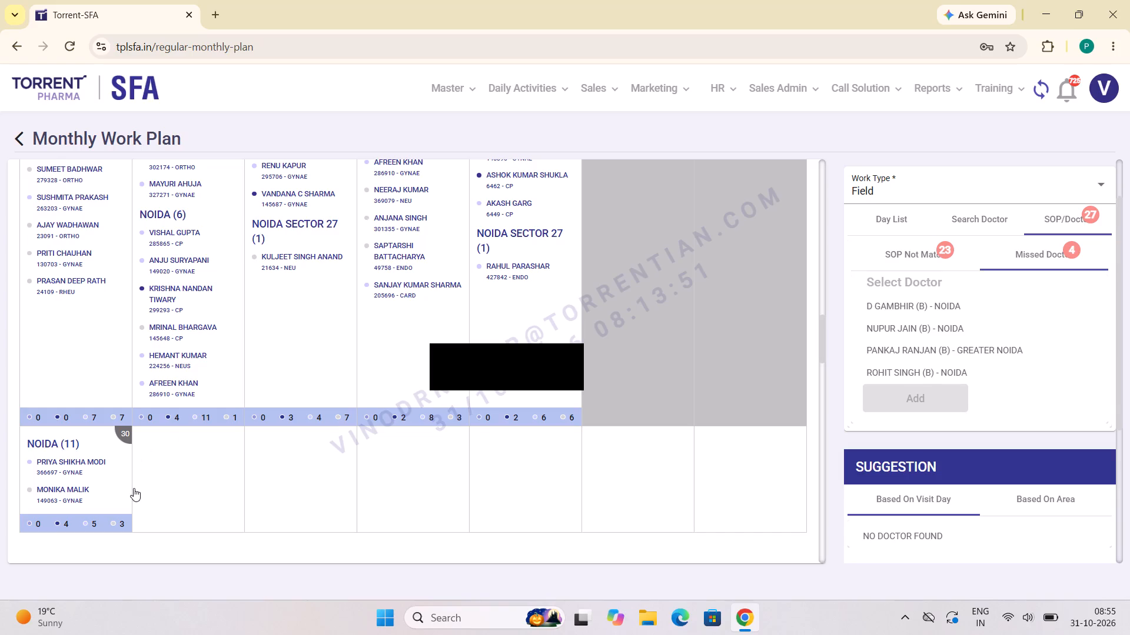
{"action": "left_click", "coordinate": [513, 299]}
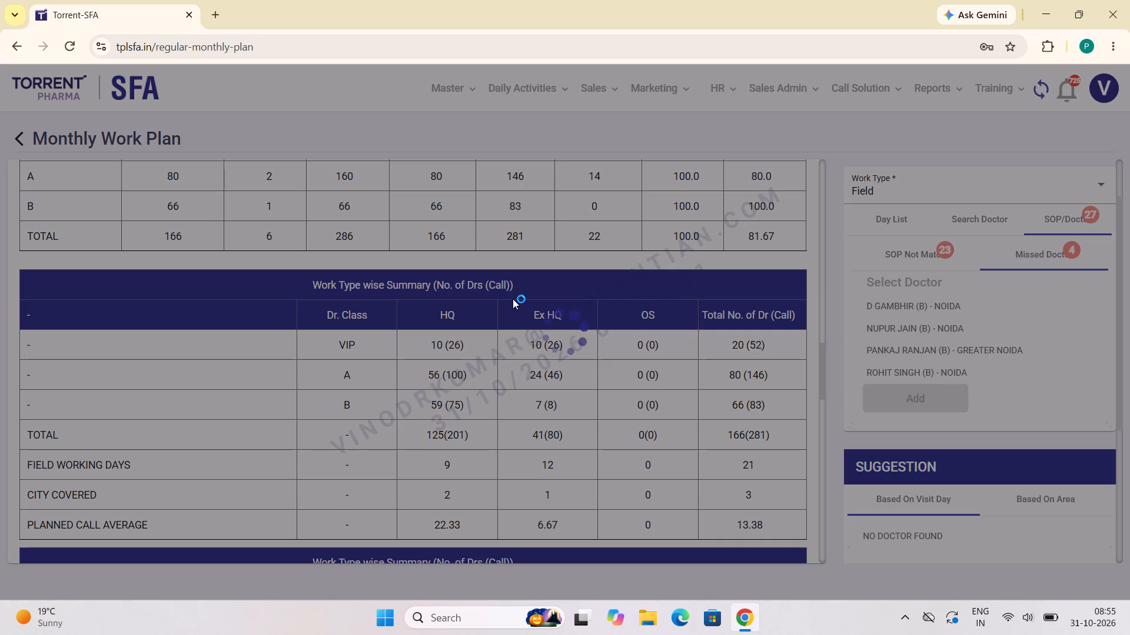
{"action": "left_click", "coordinate": [926, 374]}
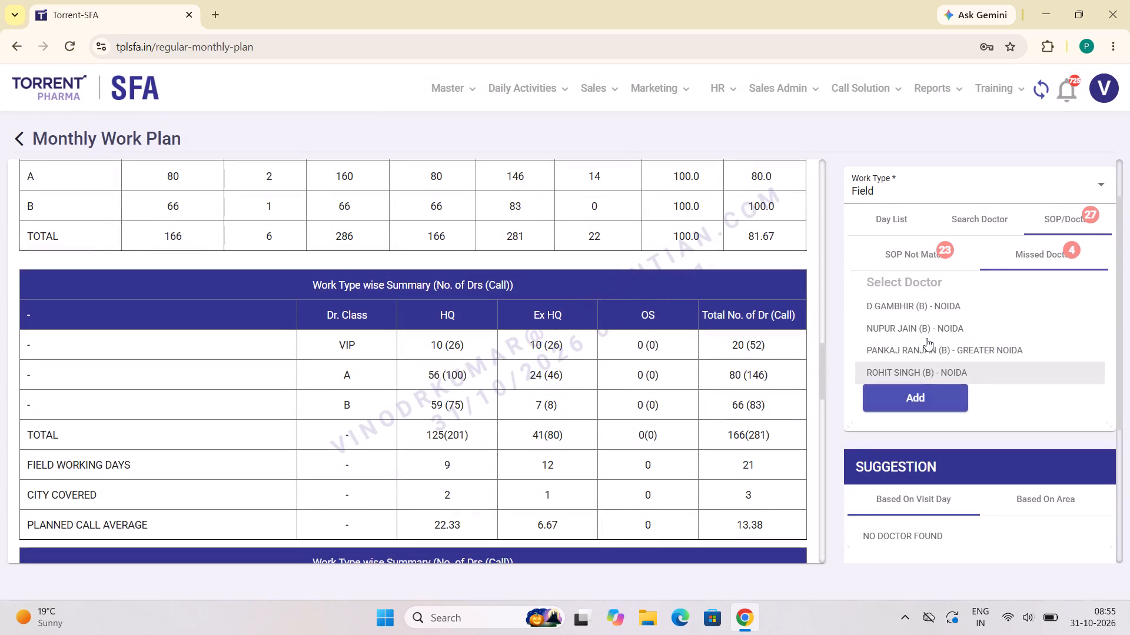
{"action": "left_click", "coordinate": [922, 329]}
{"action": "left_click", "coordinate": [928, 299]}
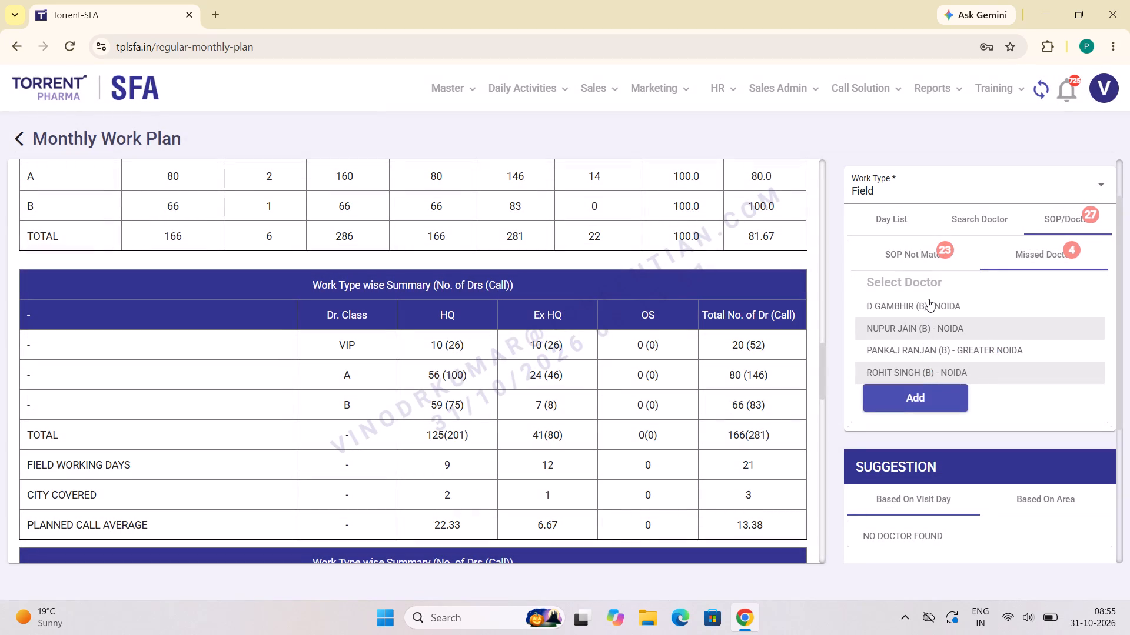
{"action": "left_click", "coordinate": [920, 389]}
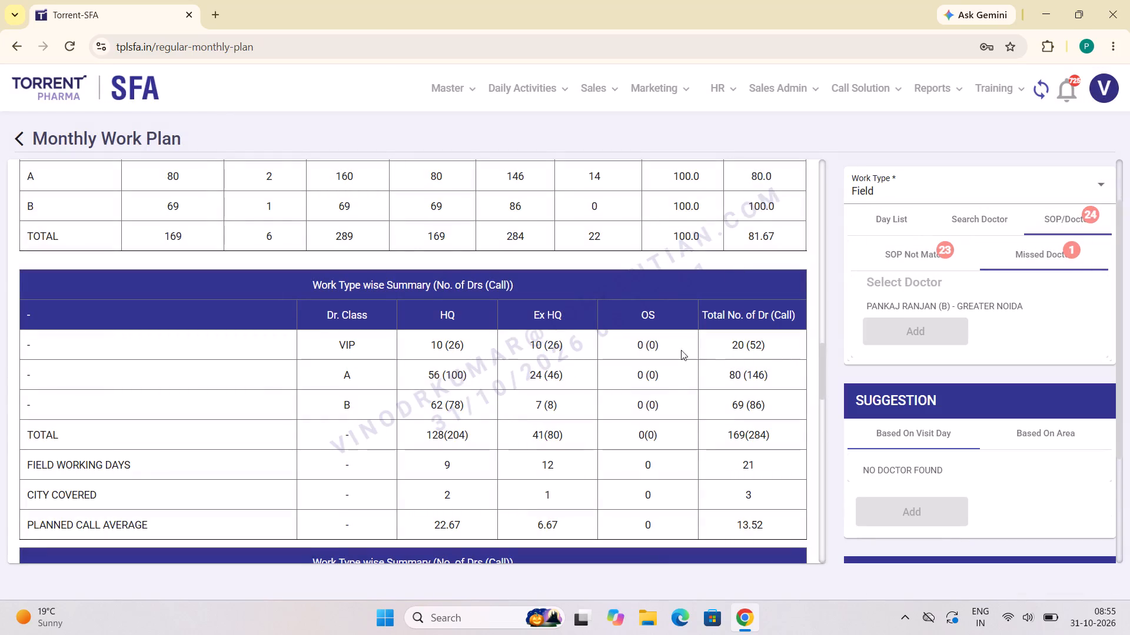
Add the remaining class B Greater Noida doctor from the missed doctors list to the 26 November field day.
{"action": "left_click", "coordinate": [820, 292]}
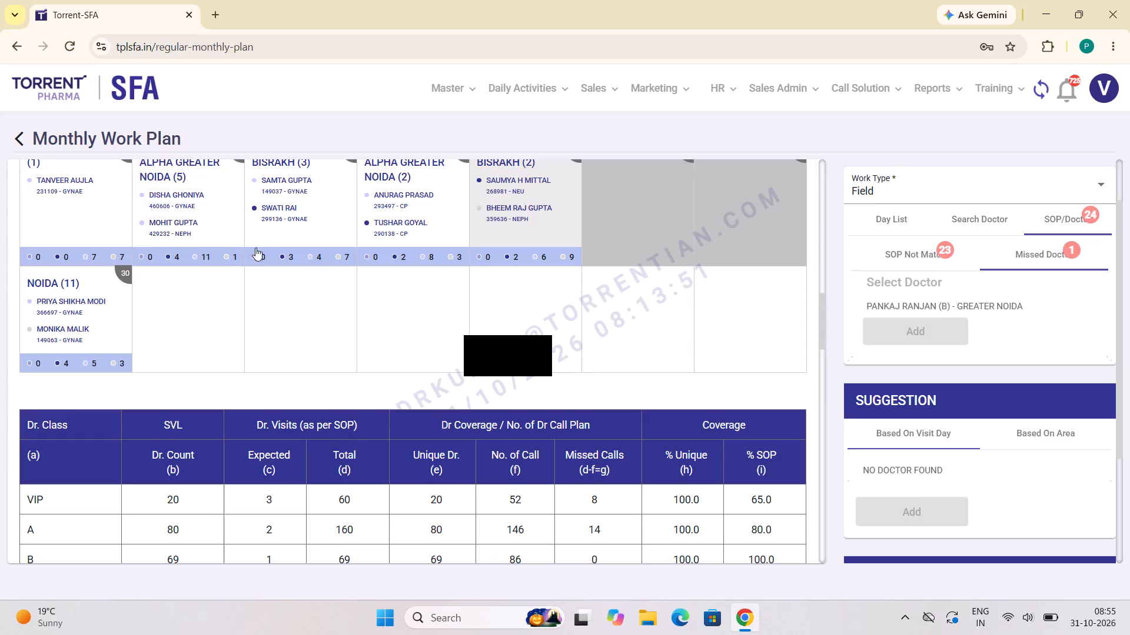
{"action": "left_click", "coordinate": [293, 239]}
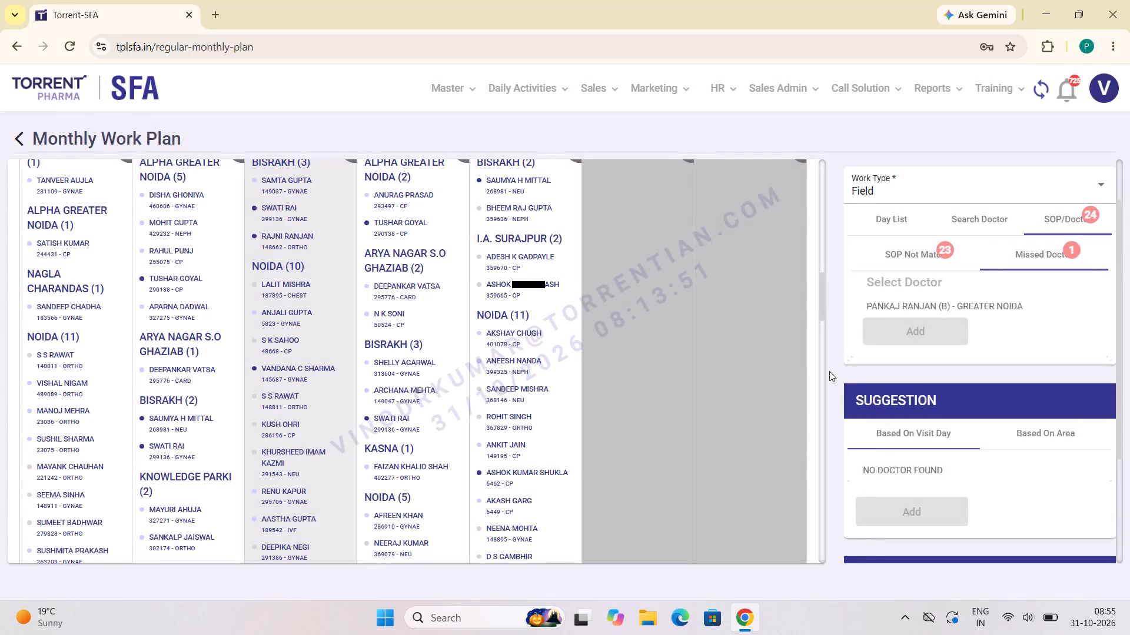
{"action": "left_click", "coordinate": [436, 167]}
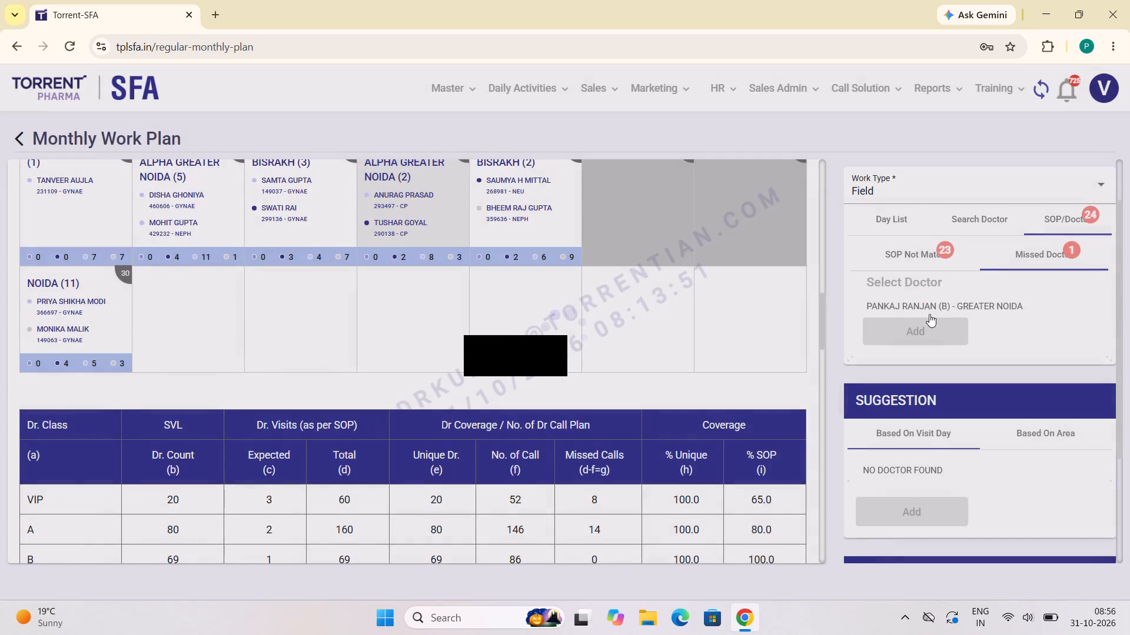
{"action": "left_click", "coordinate": [923, 303]}
{"action": "left_click", "coordinate": [919, 330]}
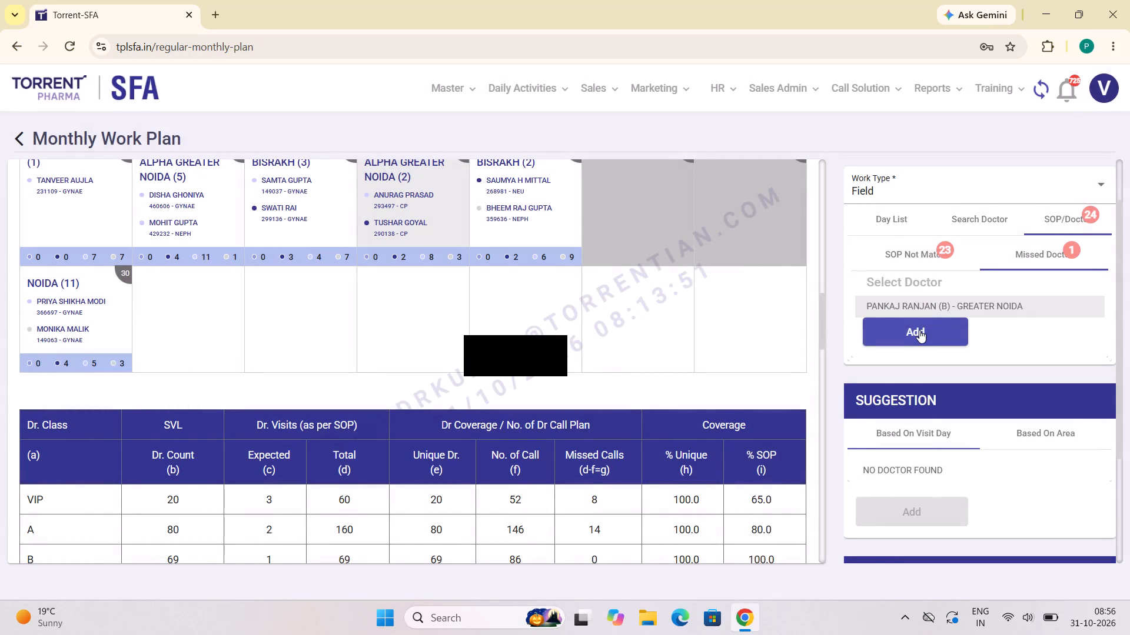
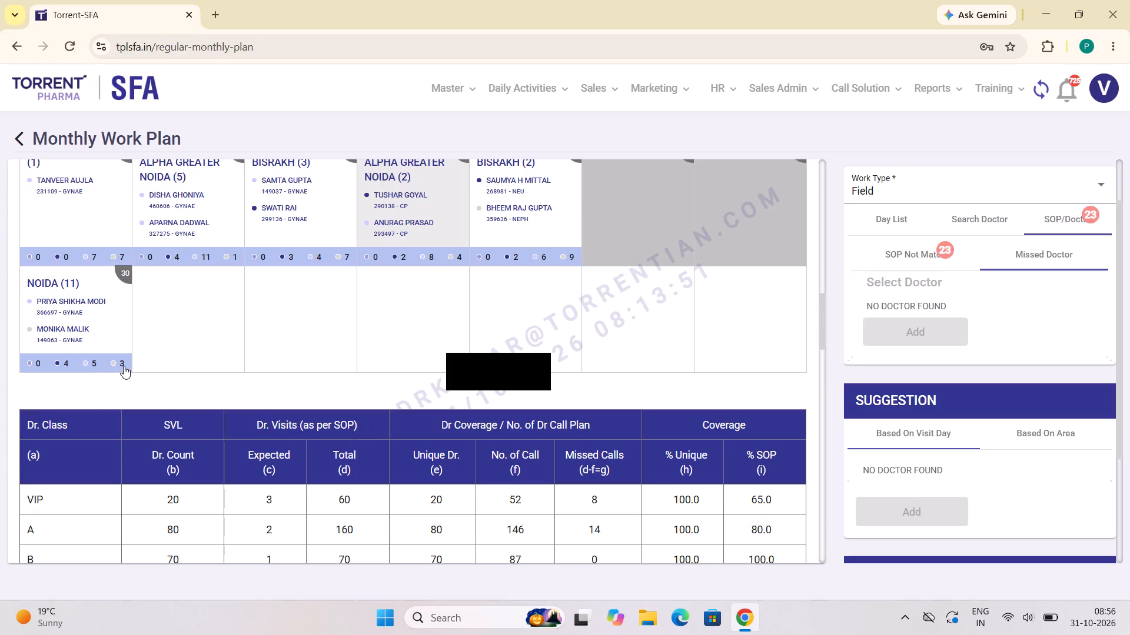
Add the VIP Greater Noida doctor marked 1/3 in the SOP-not-matched list to the 24 November field day.
{"action": "left_click", "coordinate": [97, 275]}
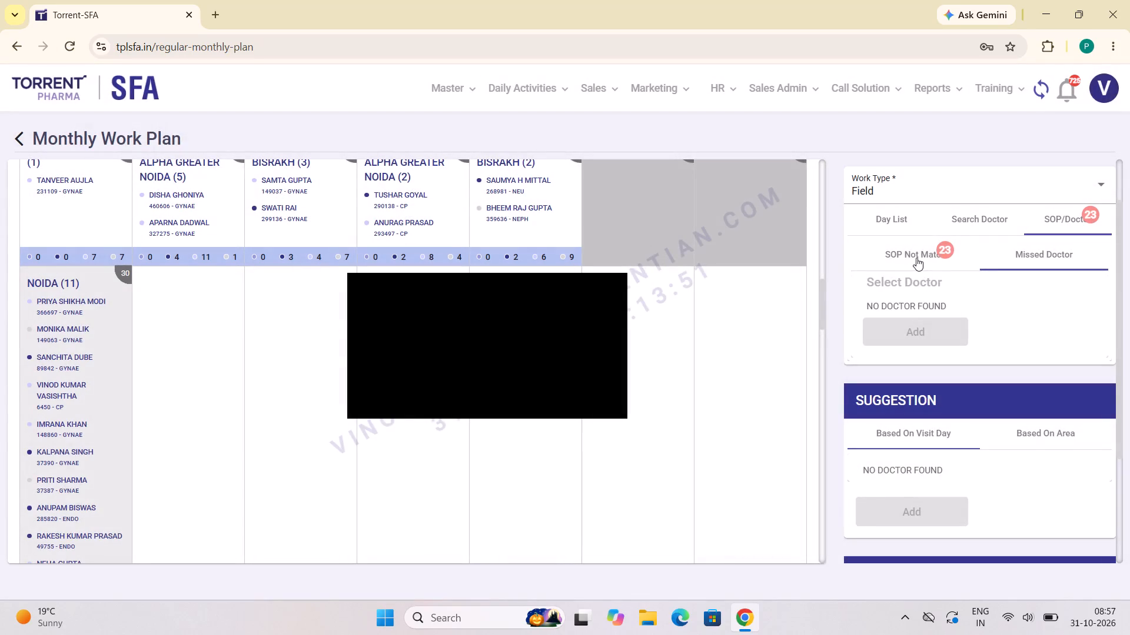
{"action": "left_click", "coordinate": [916, 258]}
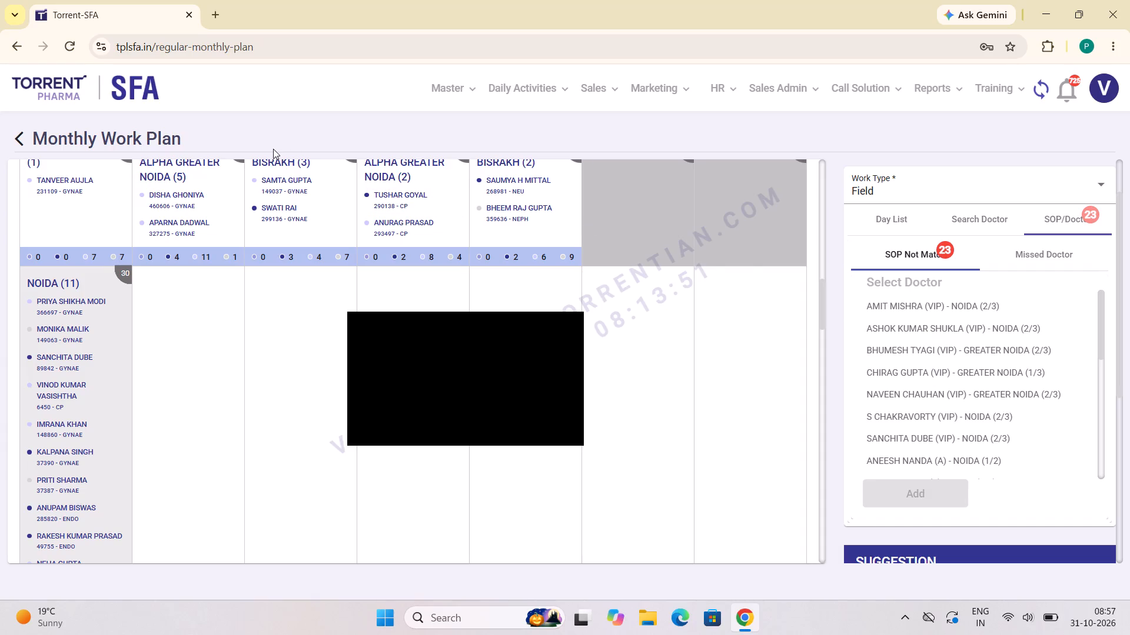
{"action": "left_click", "coordinate": [217, 164]}
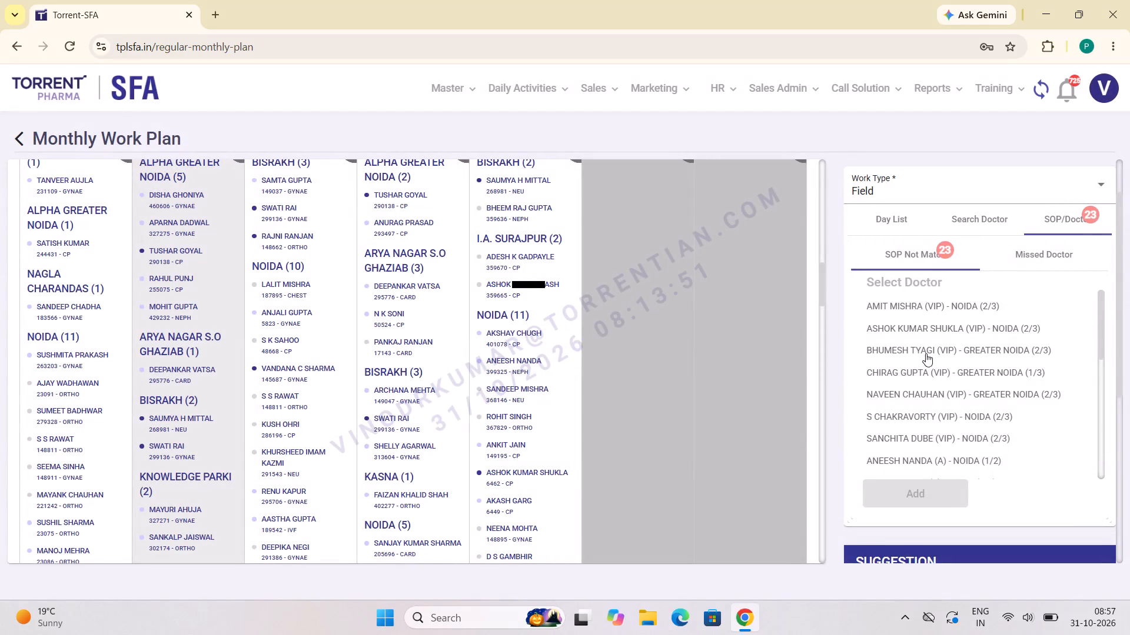
{"action": "left_click", "coordinate": [932, 371]}
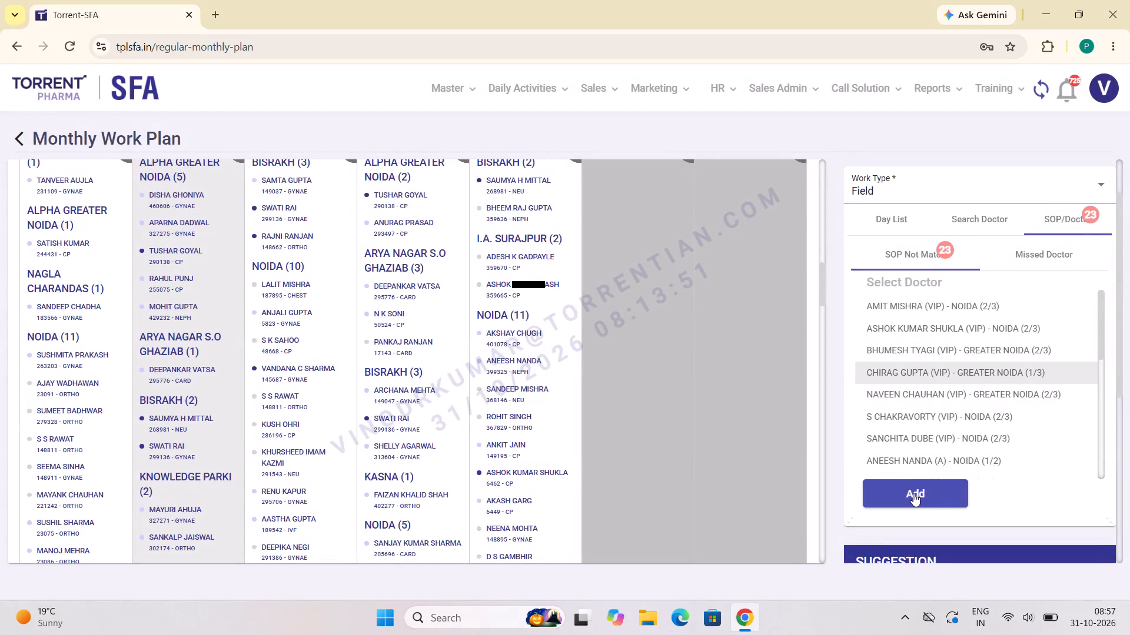
{"action": "left_click", "coordinate": [913, 493]}
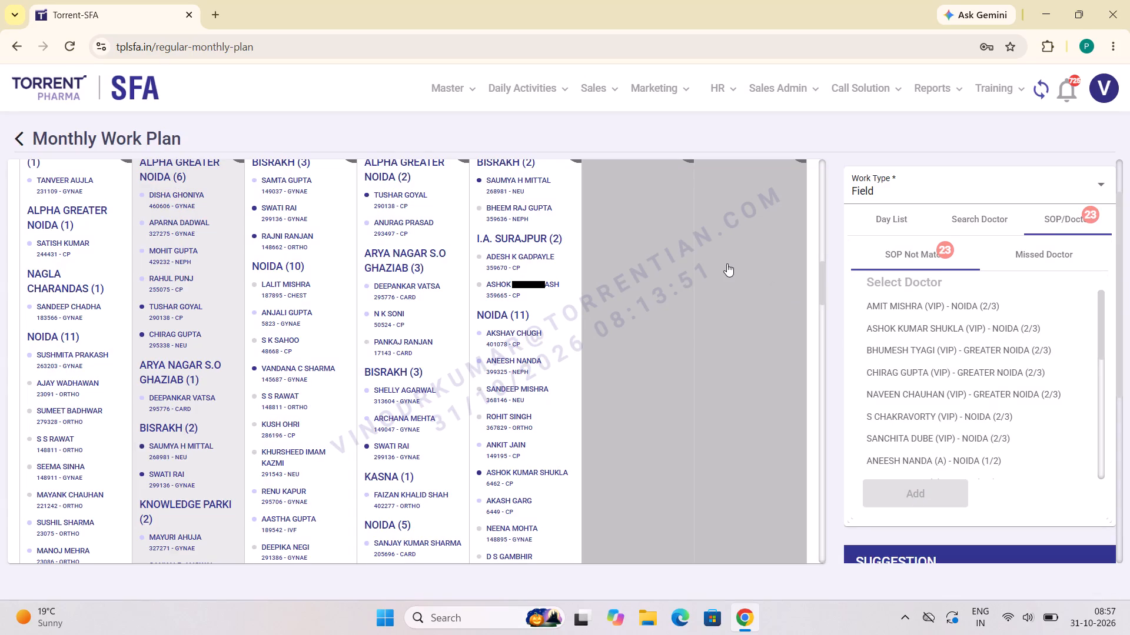
Look over the field days in the 9 to 15 November week of the plan calendar.
{"action": "left_click", "coordinate": [823, 245]}
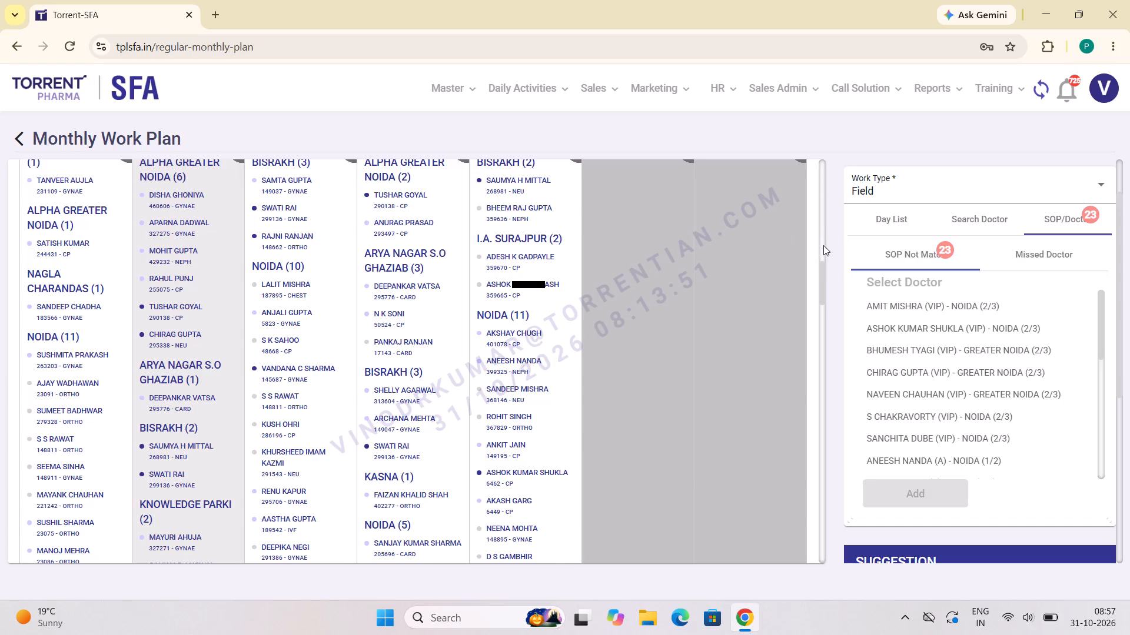
{"action": "left_click", "coordinate": [822, 200]}
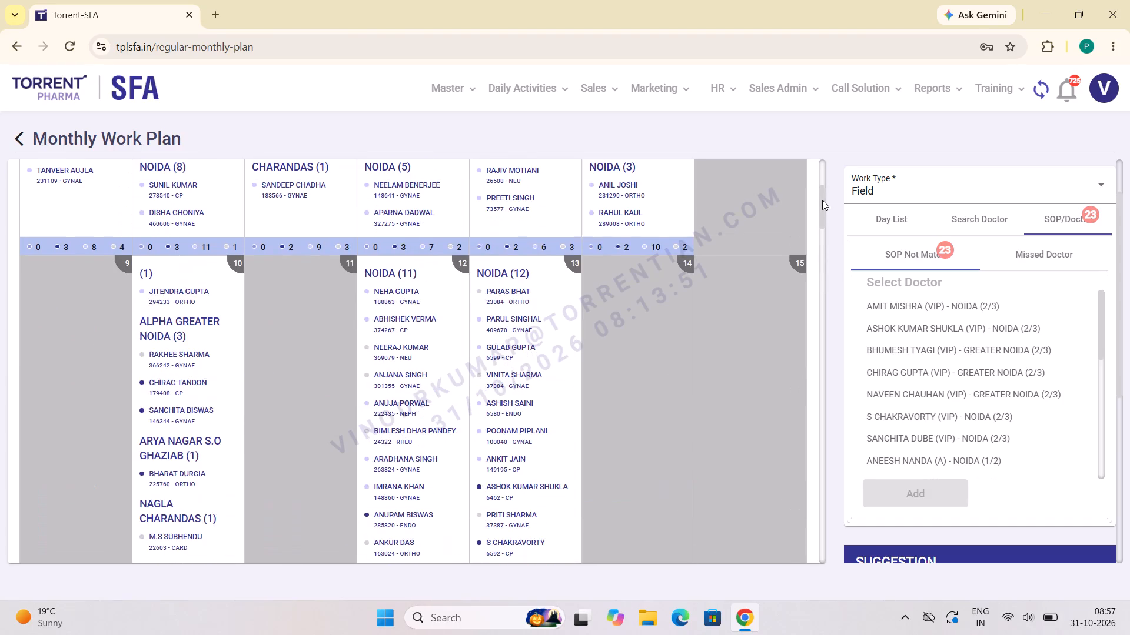
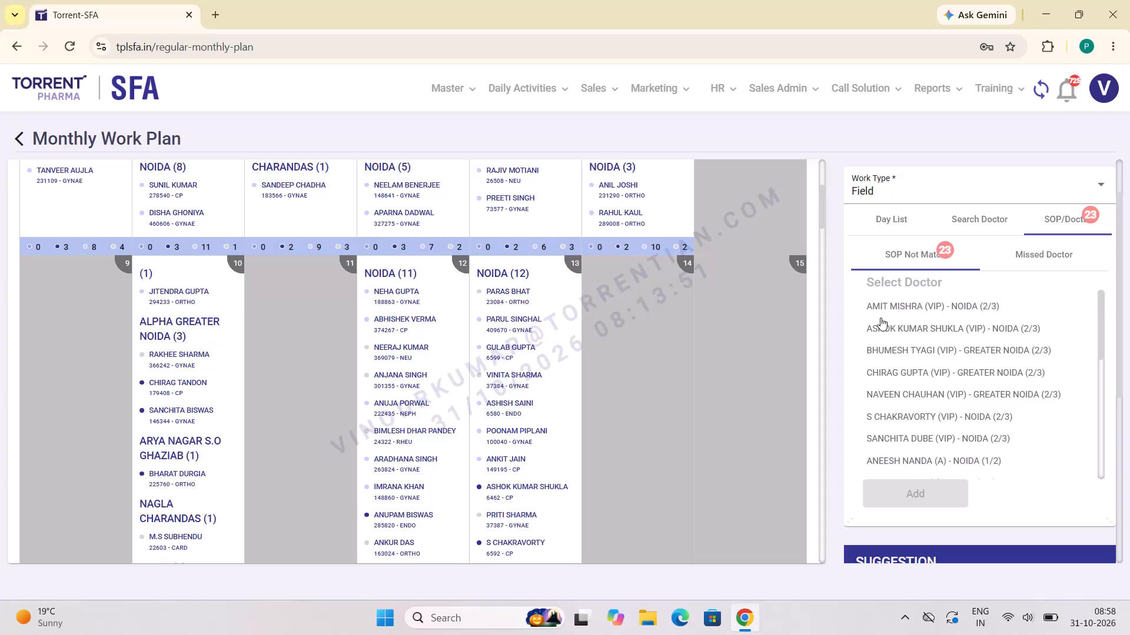
Add the fourth doctor in the SOP-not-matched list, a Greater Noida VIP marked 2/3, to the 5 November field day.
{"action": "left_click", "coordinate": [431, 165]}
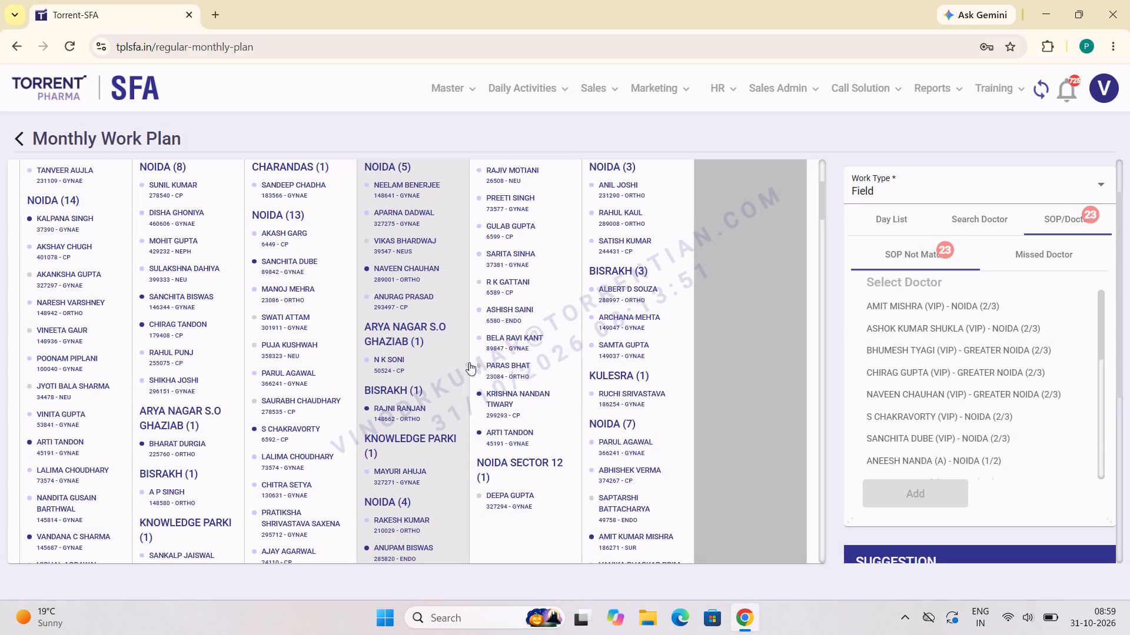
{"action": "left_click", "coordinate": [946, 369]}
{"action": "left_click", "coordinate": [925, 487]}
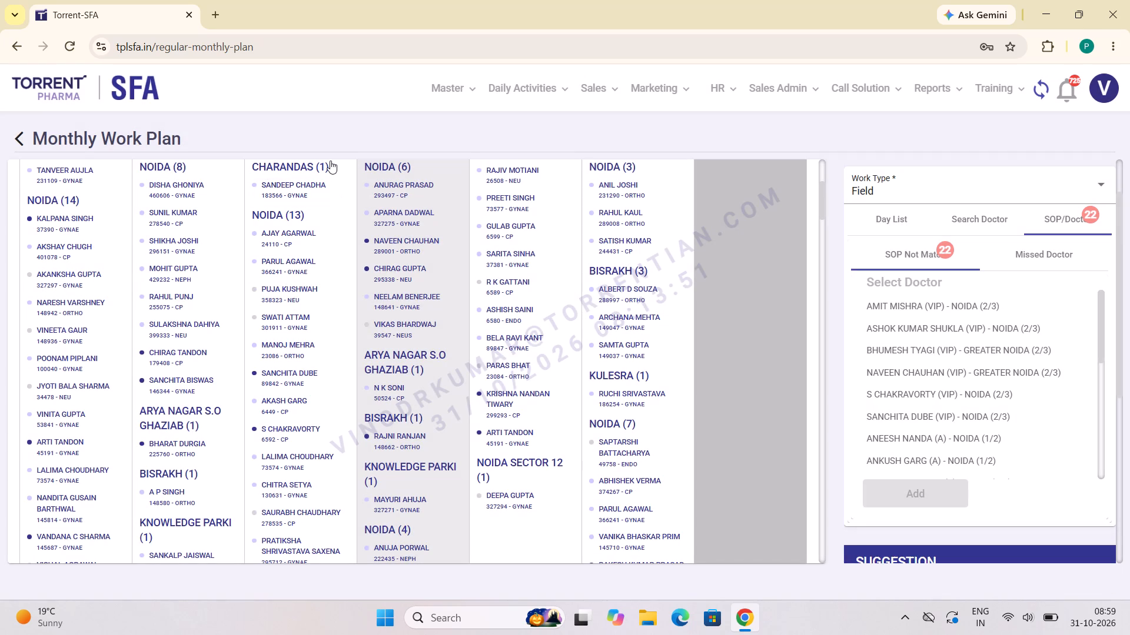
Select the 4 November field day and look over the 2 to 8 November week of the plan calendar.
{"action": "key", "text": "Up"}
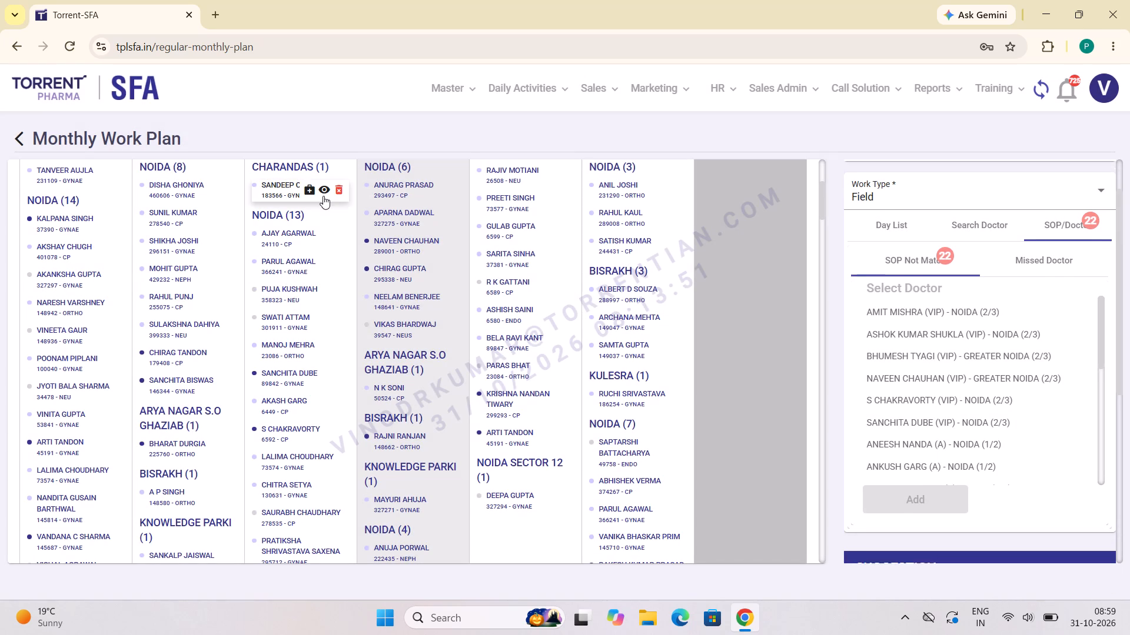
{"action": "key", "text": "Up"}
{"action": "key", "text": "Up"}
{"action": "left_click", "coordinate": [341, 161]}
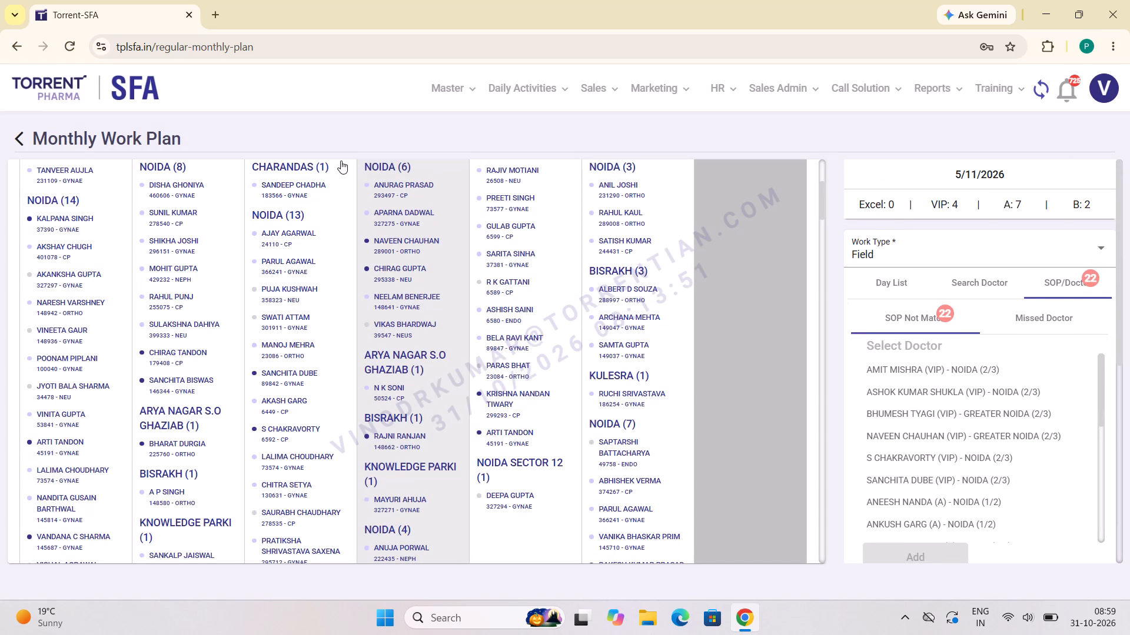
{"action": "key", "text": "Up"}
{"action": "key", "text": "Up"}
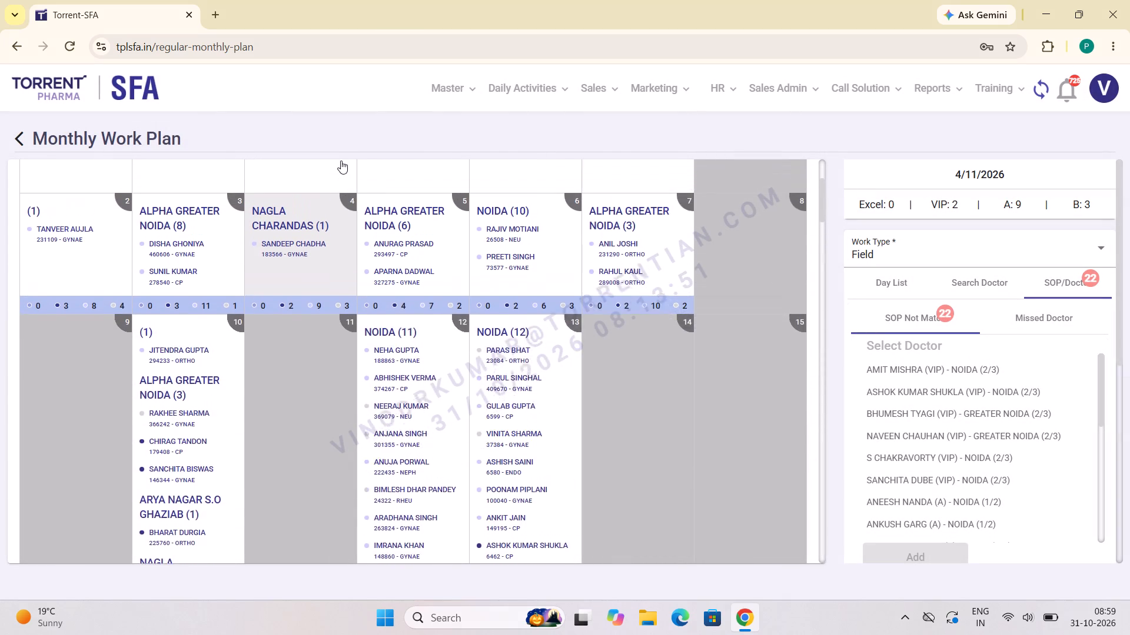
{"action": "key", "text": "Up"}
{"action": "key", "text": "Up"}
{"action": "key", "text": "Up"}
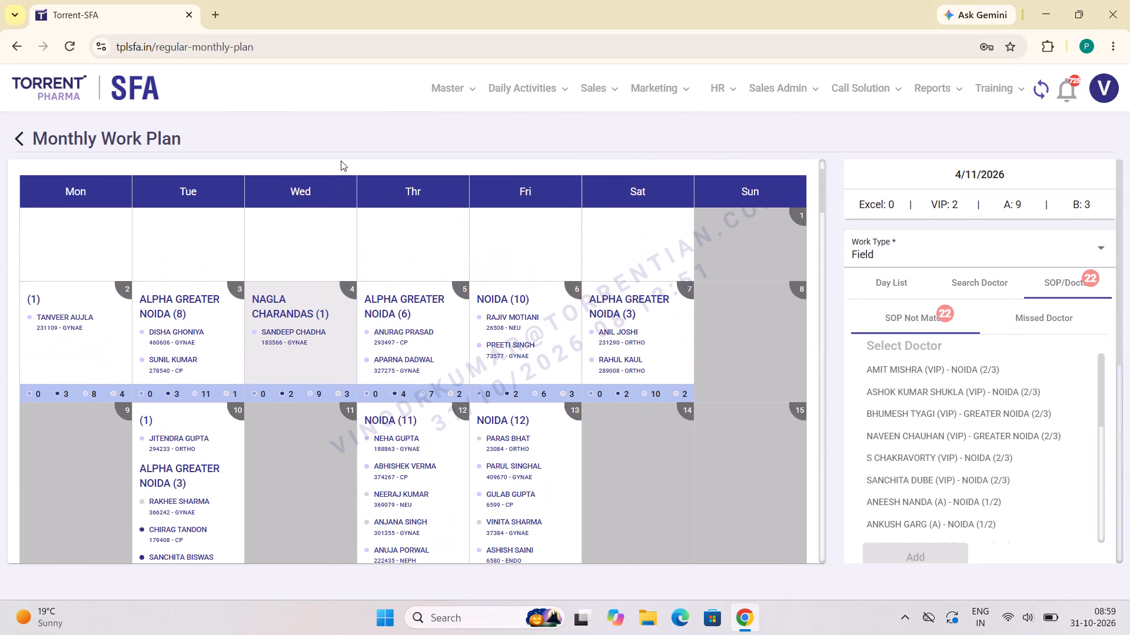
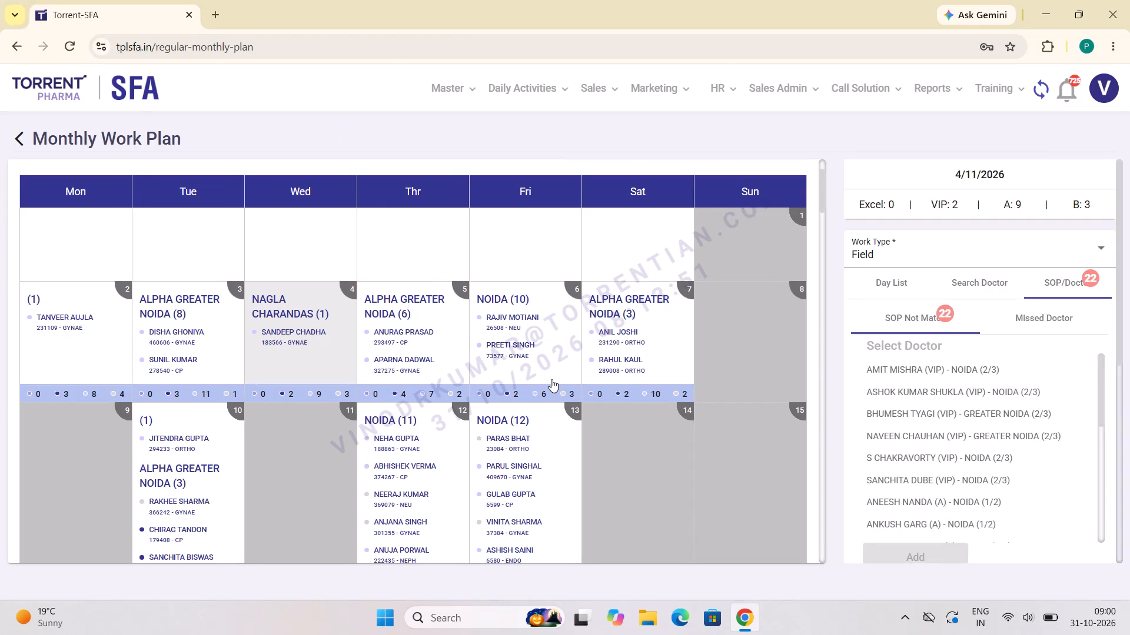
Add the first A-class doctor in the SOP-not-matched list, from Noida and marked 1/2, to the 6 November field day.
{"action": "left_click", "coordinate": [544, 288]}
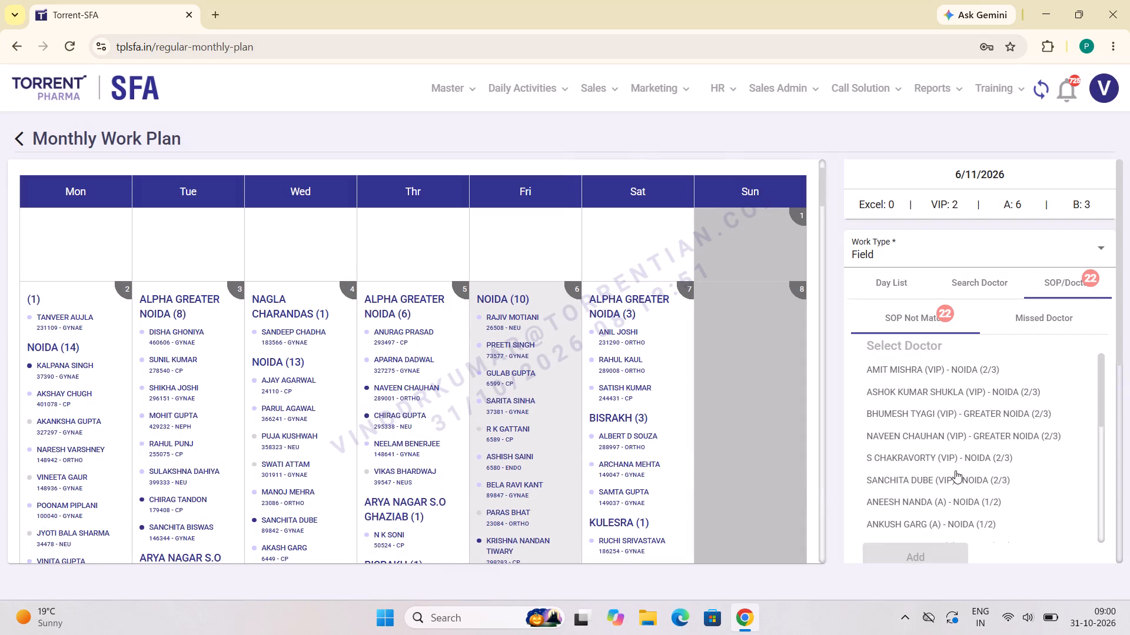
{"action": "left_click", "coordinate": [935, 499]}
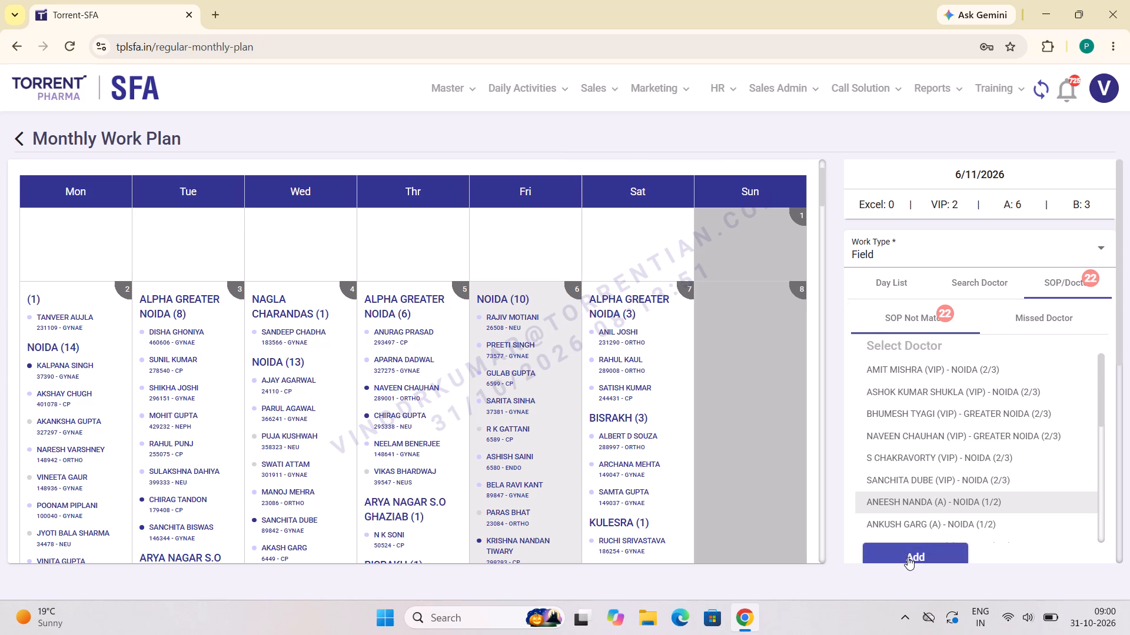
{"action": "left_click", "coordinate": [908, 557]}
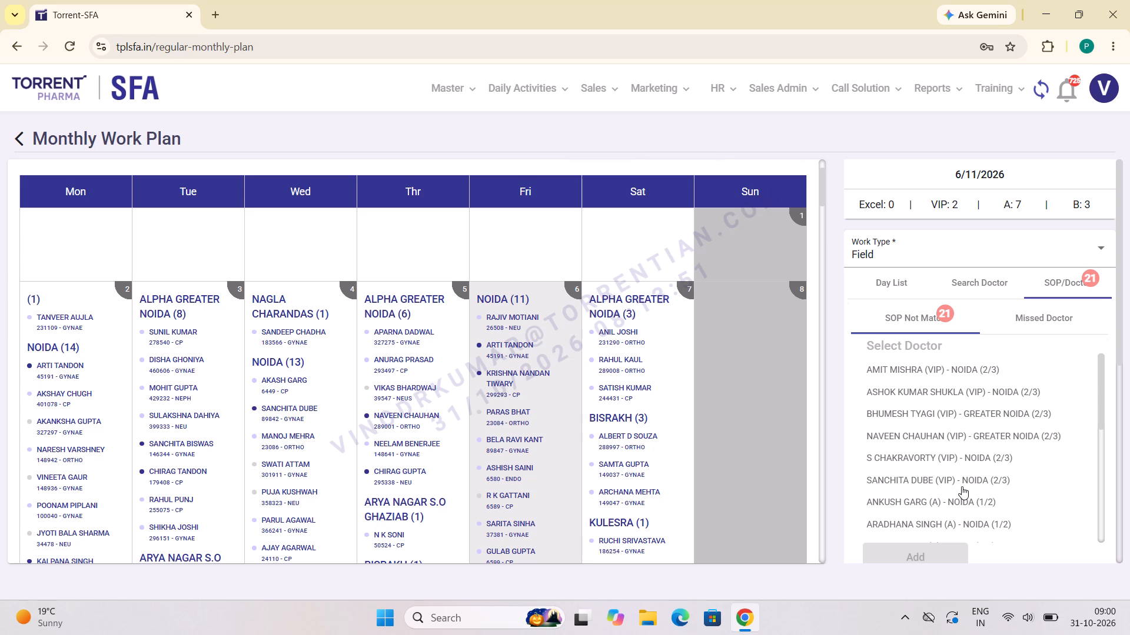
{"action": "left_click", "coordinate": [1101, 460]}
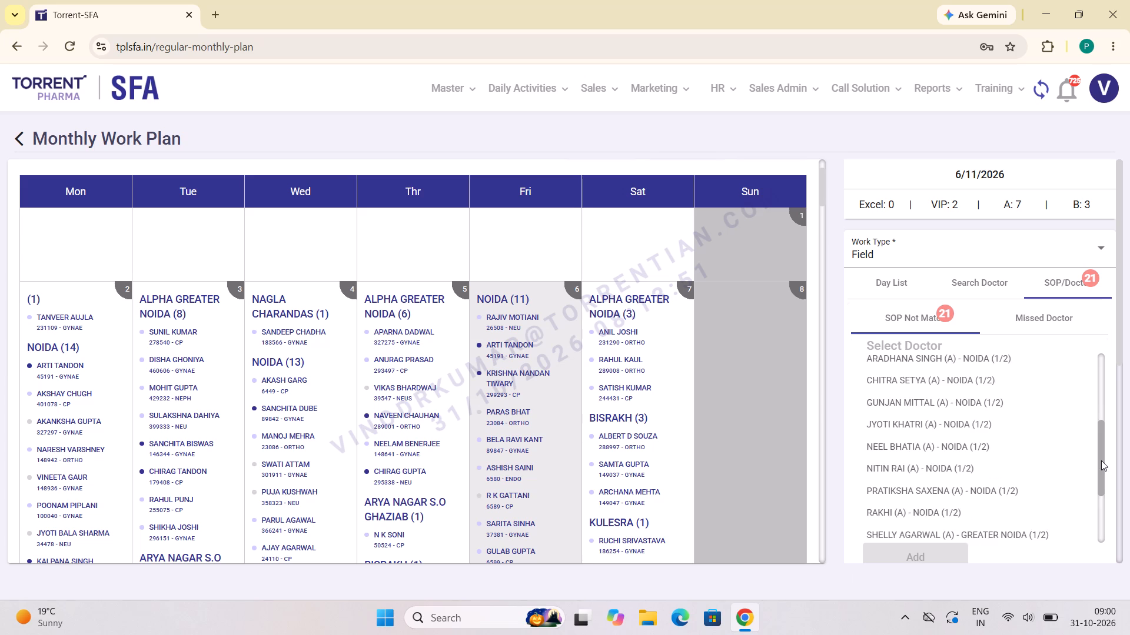
{"action": "left_click", "coordinate": [950, 470]}
{"action": "left_click", "coordinate": [918, 550]}
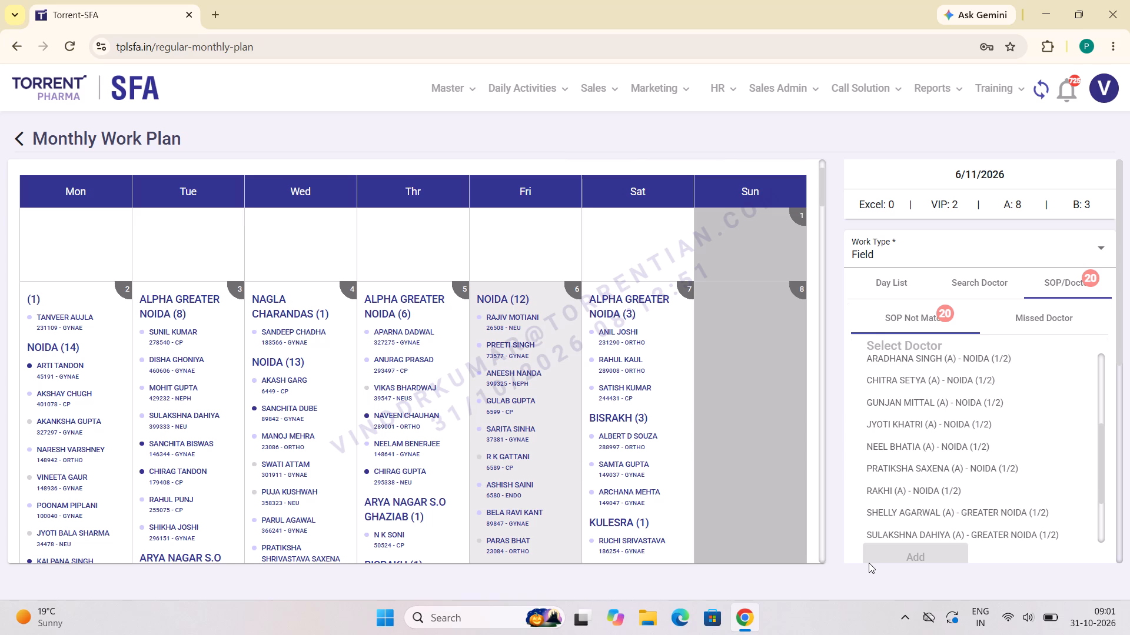
Add the two Greater Noida A-class doctors marked 1/2 from the SOP-not-matched list to the 5 November field day.
{"action": "left_click", "coordinate": [1102, 520]}
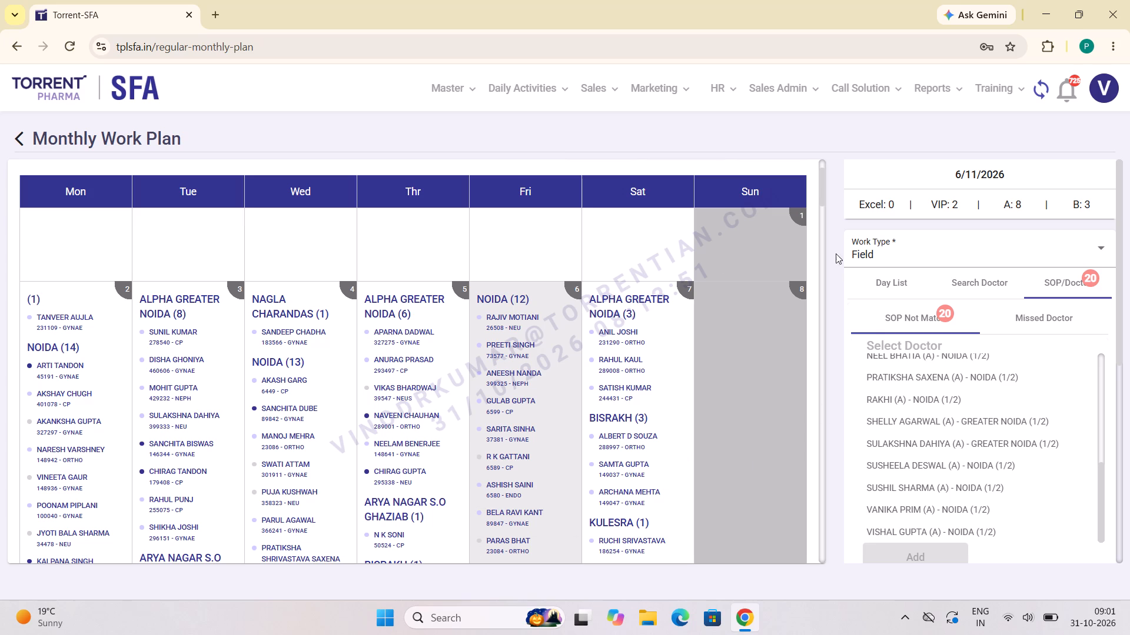
{"action": "left_click", "coordinate": [821, 220]}
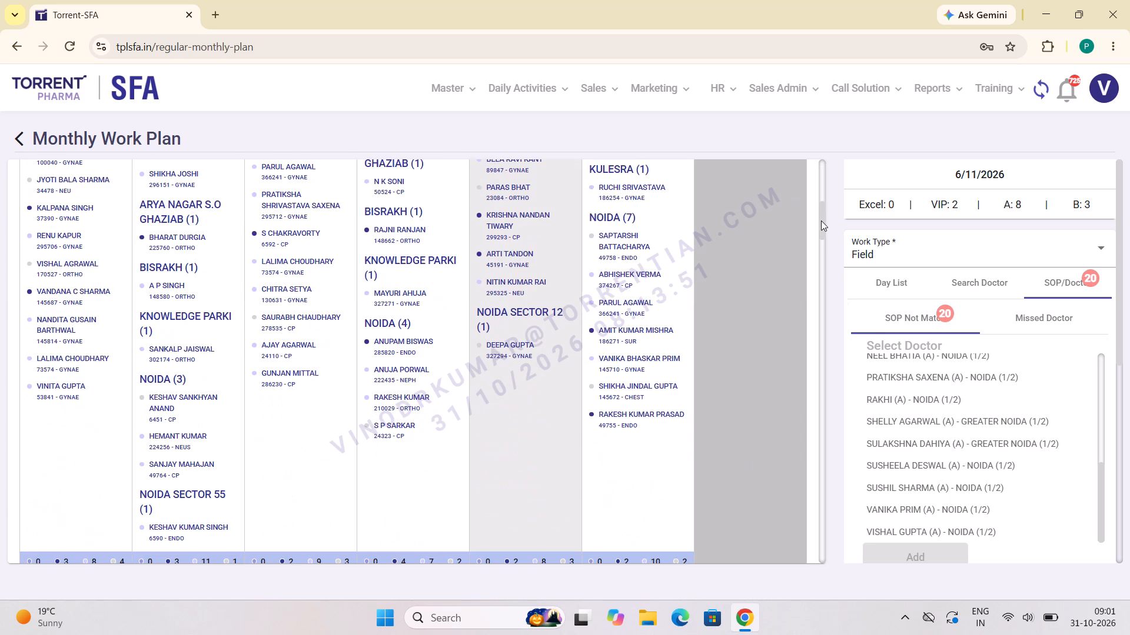
{"action": "left_click", "coordinate": [820, 190]}
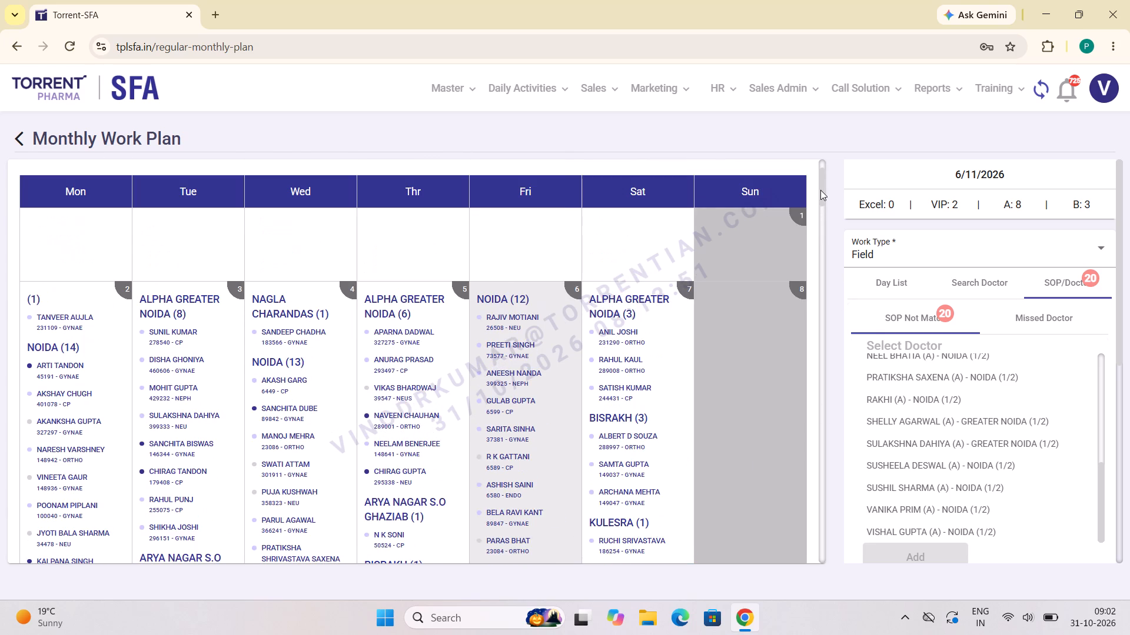
{"action": "left_click", "coordinate": [819, 215]}
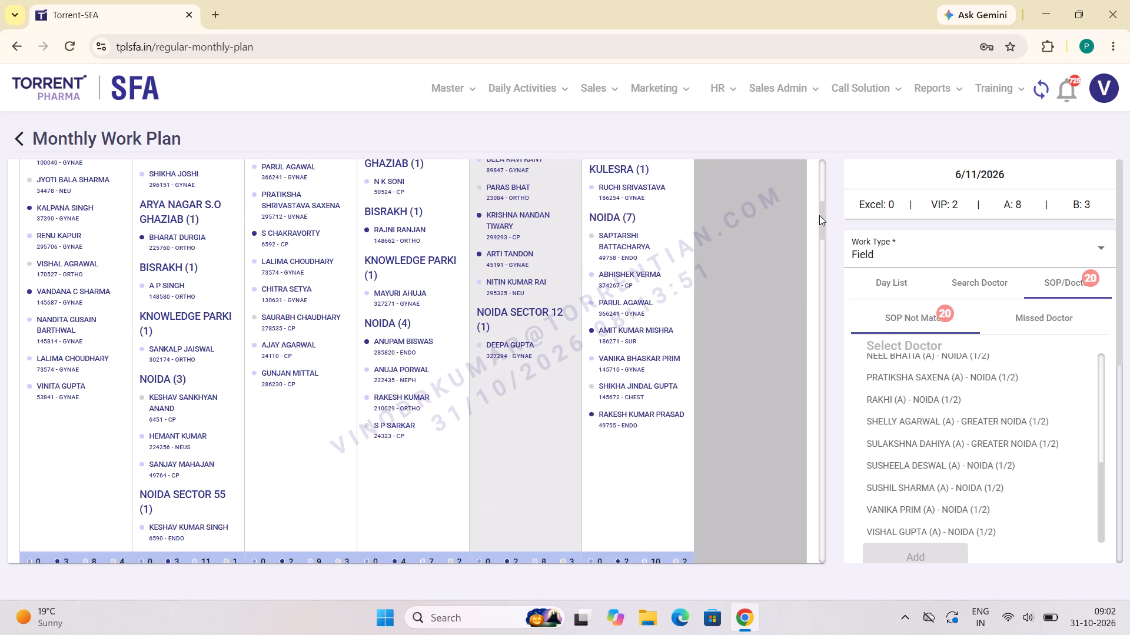
{"action": "left_click", "coordinate": [439, 165]}
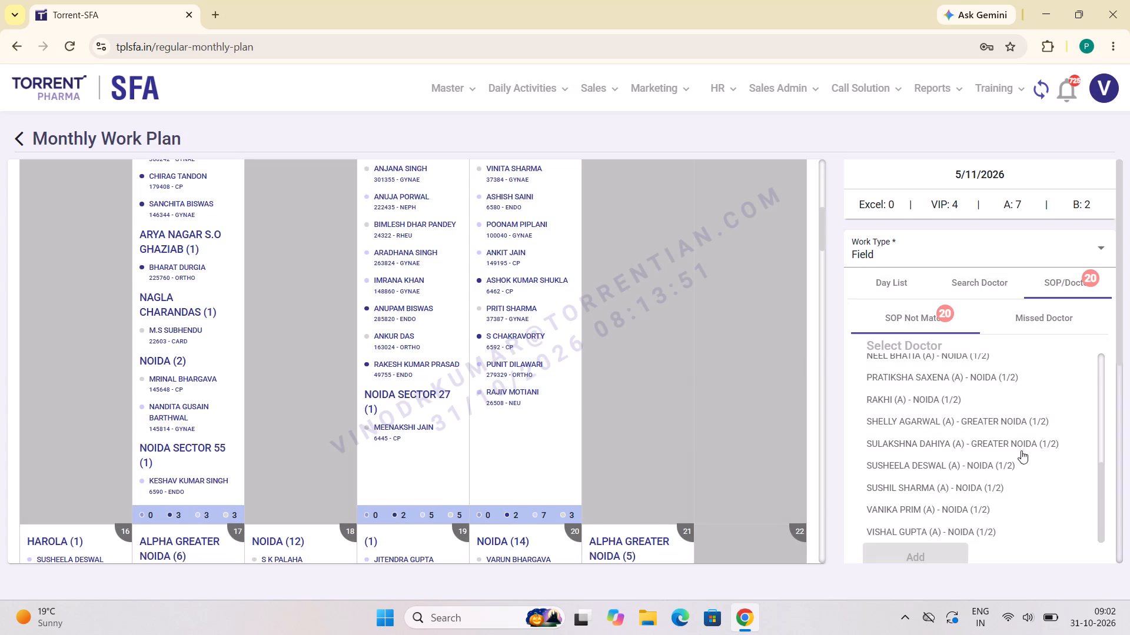
{"action": "left_click", "coordinate": [988, 442]}
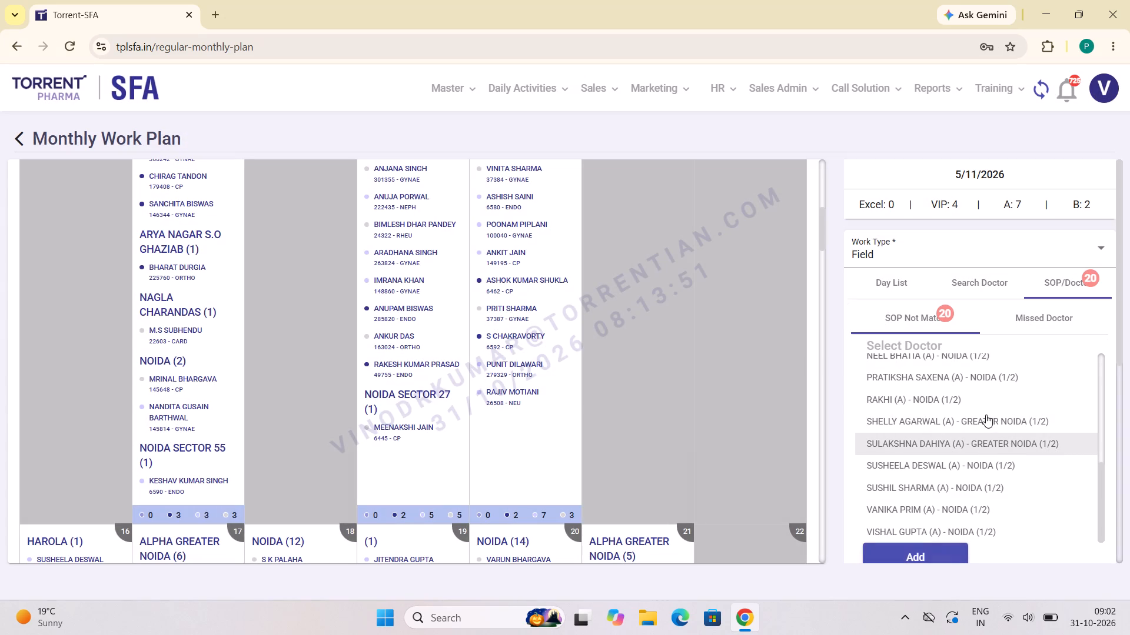
{"action": "left_click", "coordinate": [986, 415]}
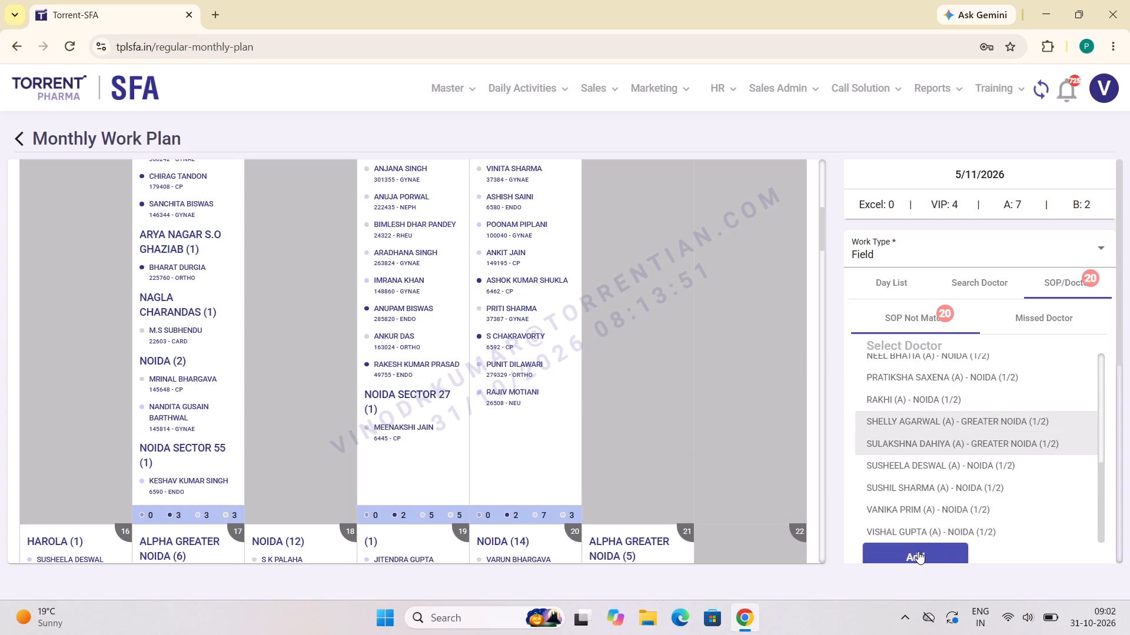
{"action": "left_click", "coordinate": [918, 551]}
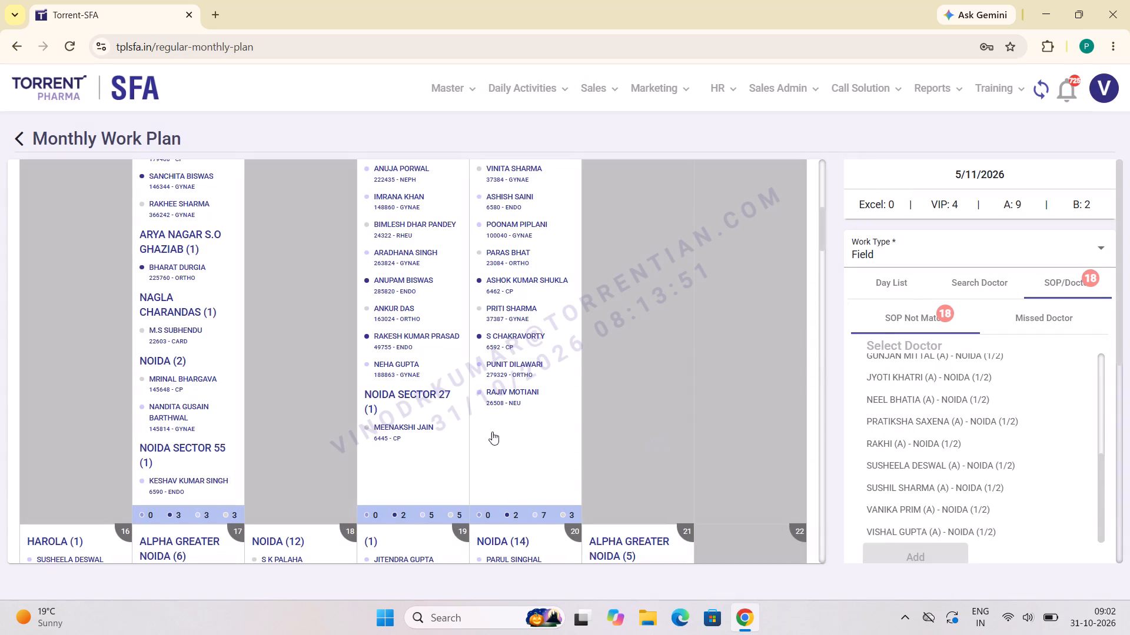
Select the 19 November field day and look over the 16 to 21 November week of the plan calendar.
{"action": "left_click", "coordinate": [426, 531]}
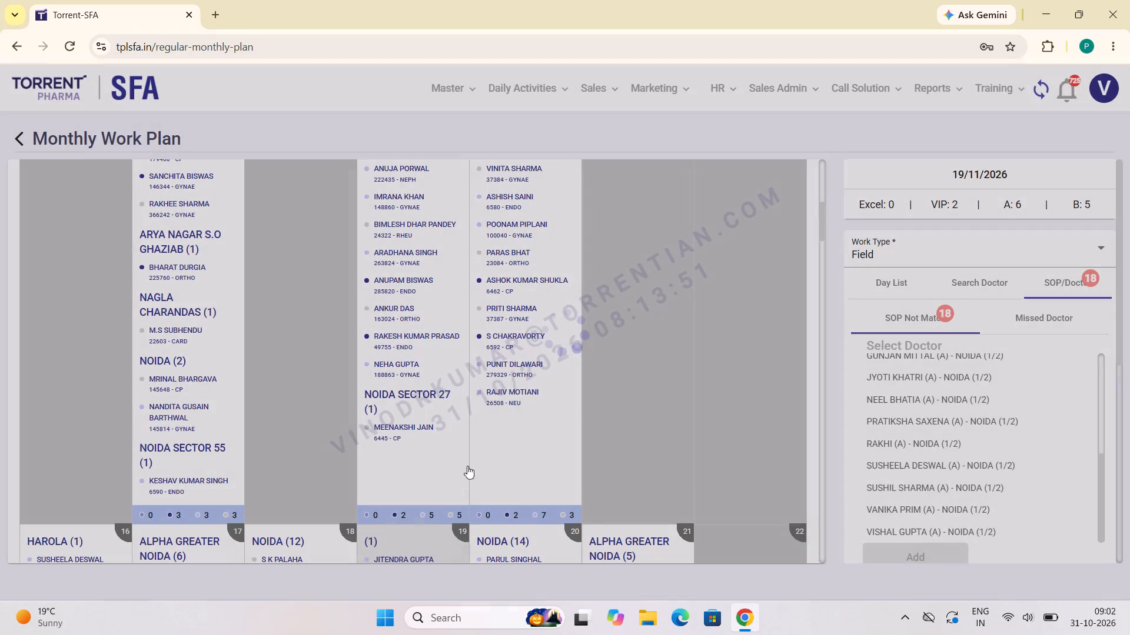
{"action": "key", "text": "Down"}
{"action": "key", "text": "Down"}
{"action": "key", "text": "Down"}
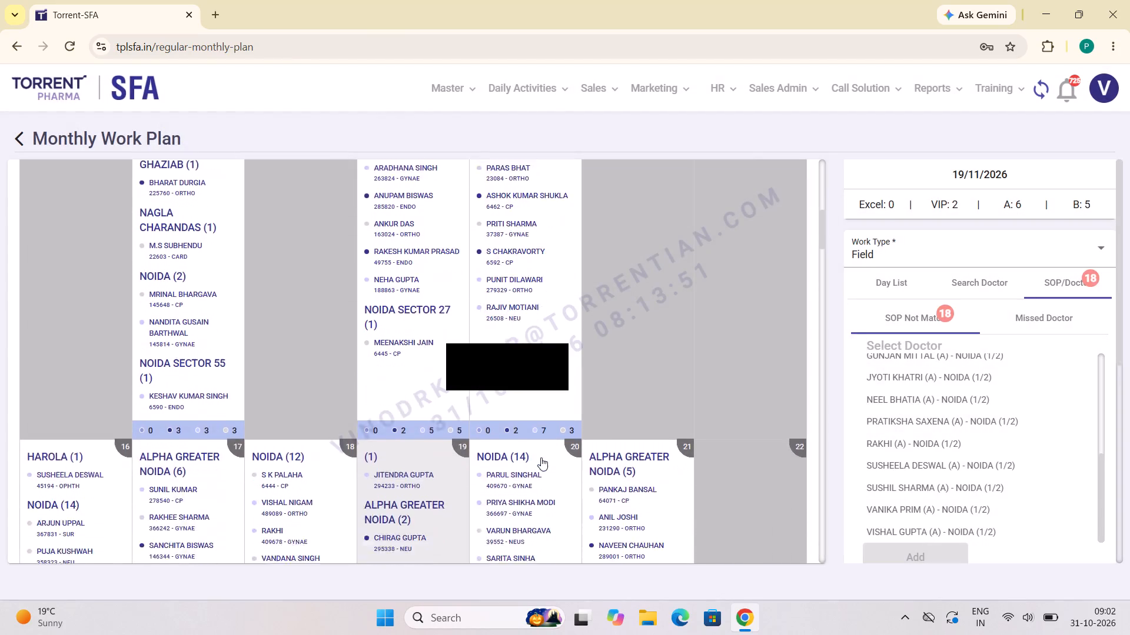
{"action": "key", "text": "Down"}
{"action": "key", "text": "Down"}
{"action": "key", "text": "Down"}
{"action": "key", "text": "Down"}
{"action": "key", "text": "Down"}
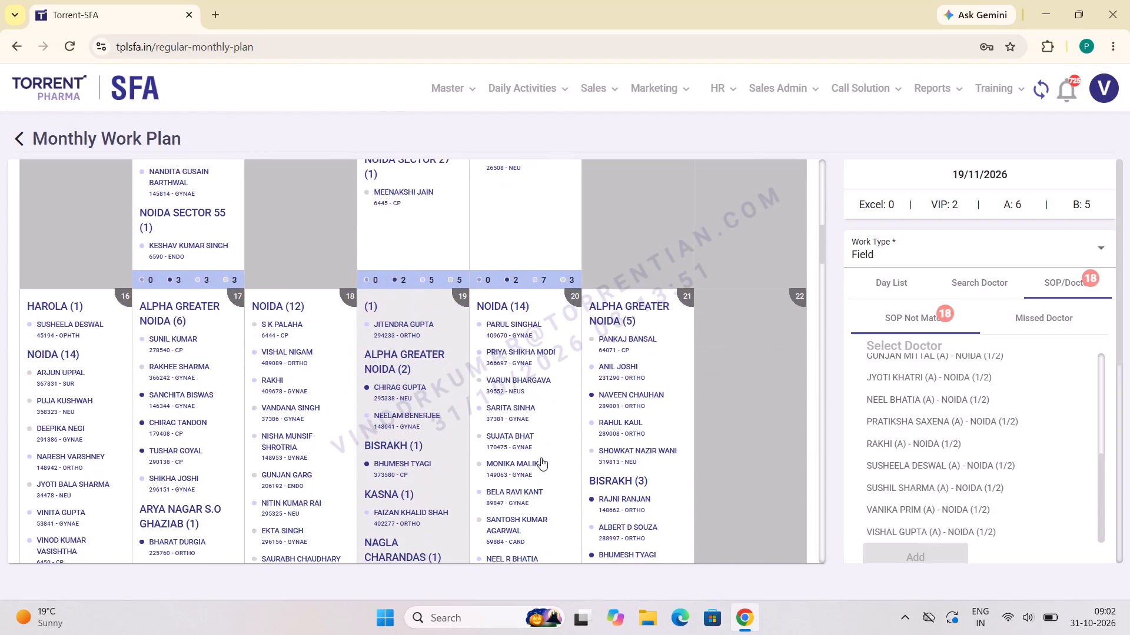
{"action": "key", "text": "Down"}
{"action": "key", "text": "Down"}
{"action": "key", "text": "Down"}
{"action": "key", "text": "Down"}
{"action": "key", "text": "Down"}
{"action": "key", "text": "Down"}
{"action": "key", "text": "Down"}
{"action": "key", "text": "Down"}
{"action": "key", "text": "Down"}
{"action": "key", "text": "Down"}
{"action": "key", "text": "Down"}
{"action": "key", "text": "Down"}
{"action": "key", "text": "Down"}
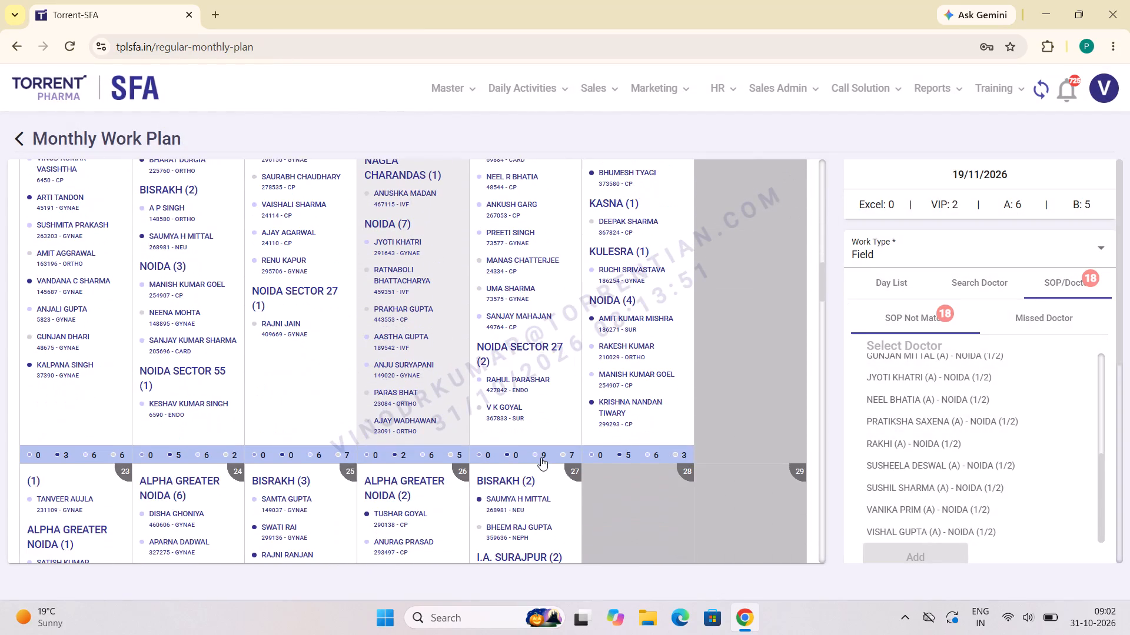
With the 26 November field day selected, remove the second-to-last doctor, a Noida ORTHO, from the 19 November field day.
{"action": "left_click", "coordinate": [398, 467]}
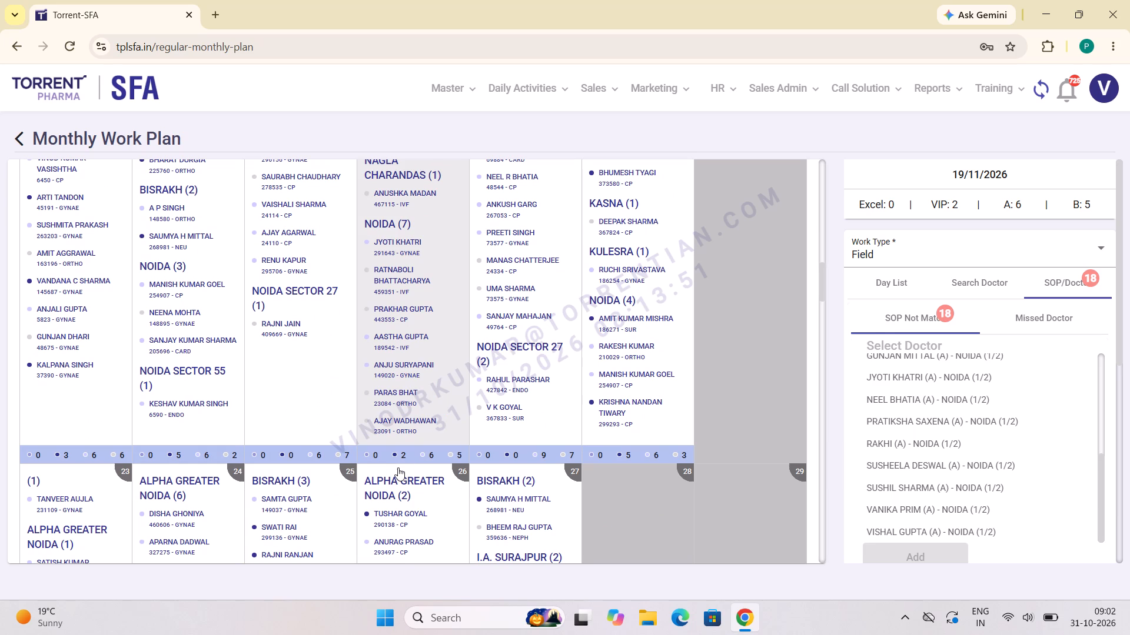
{"action": "key", "text": "Down"}
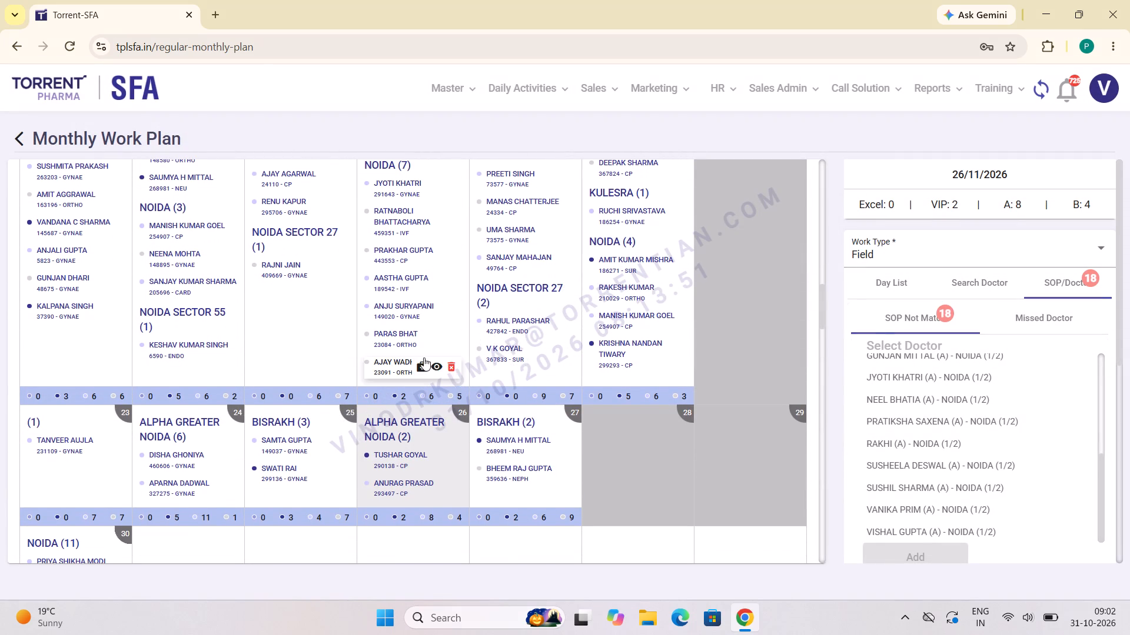
{"action": "left_click", "coordinate": [452, 339]}
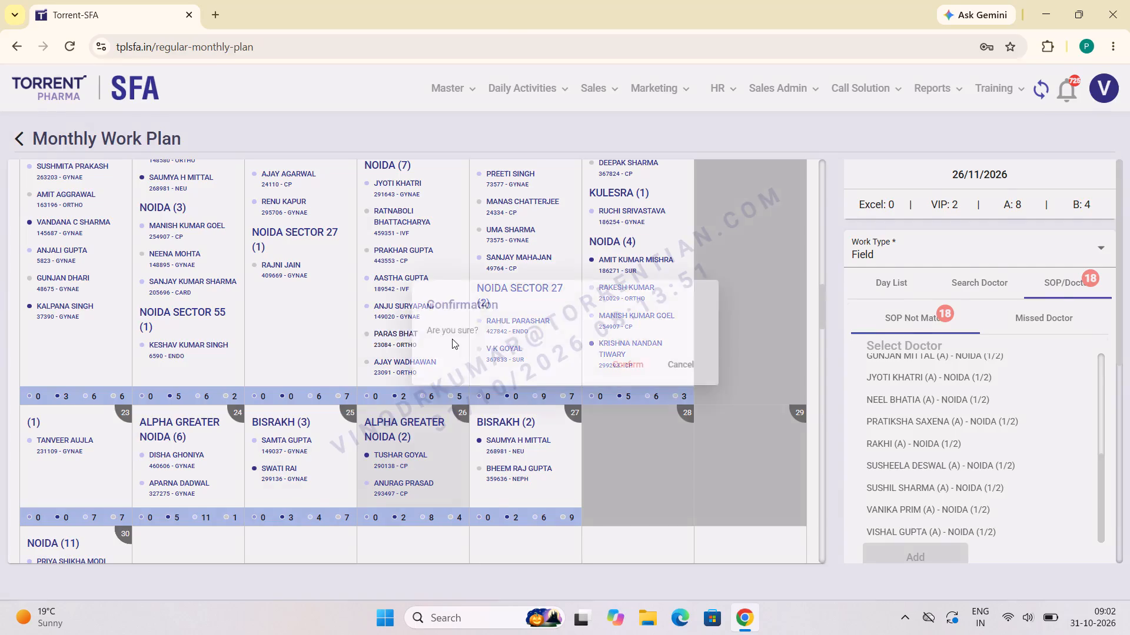
{"action": "left_click", "coordinate": [637, 374]}
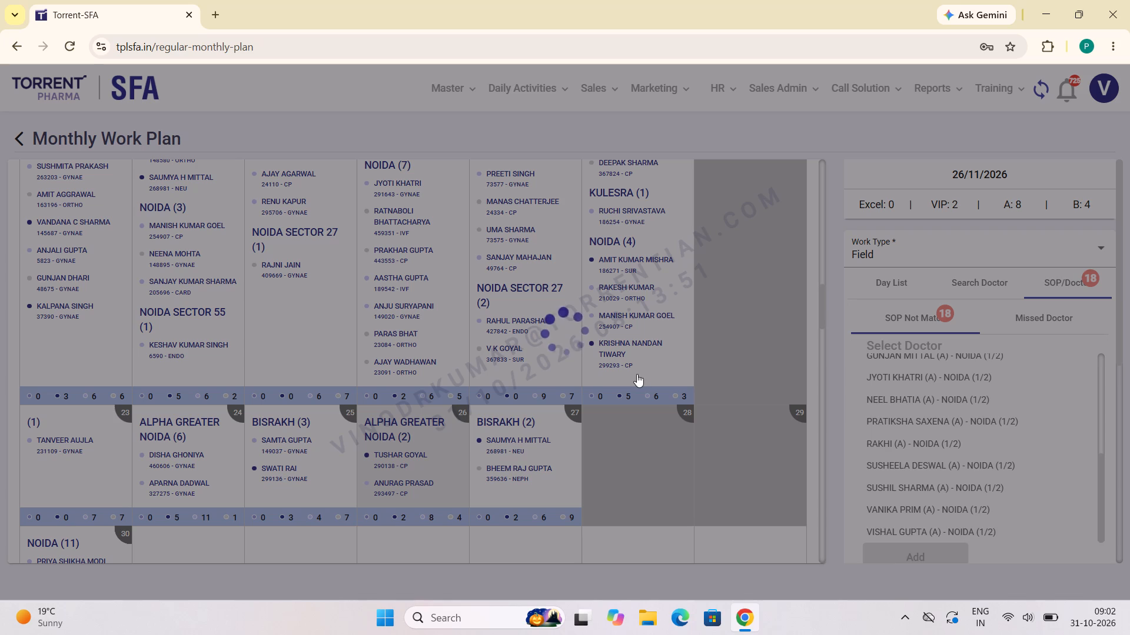
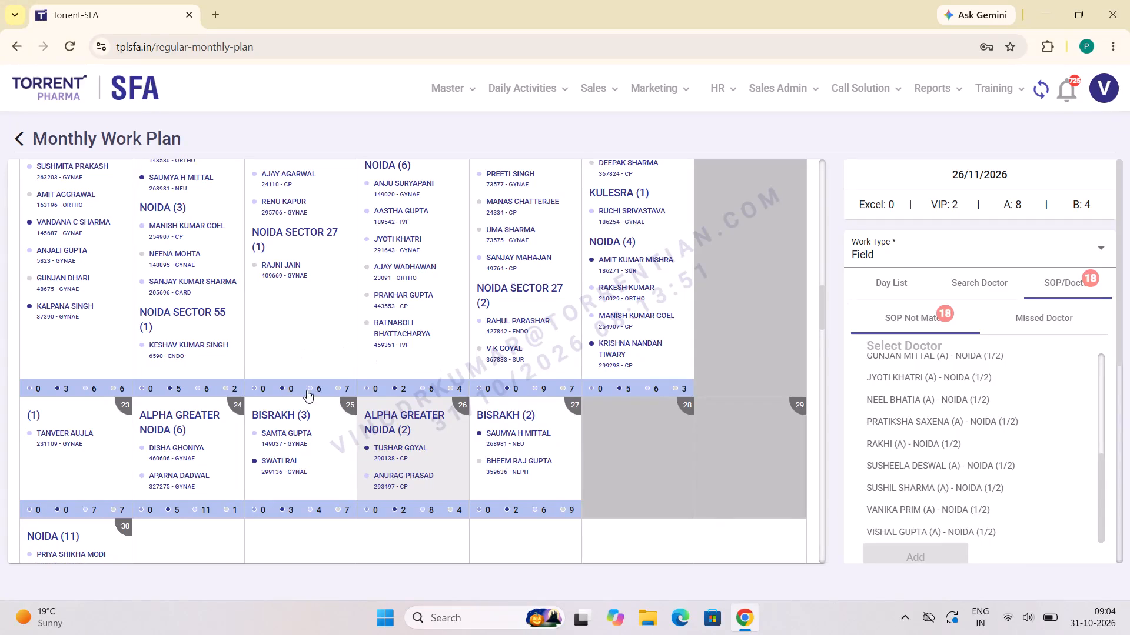
Add the sixth-last, fifth-last and second-last Noida A-class doctors of the SOP-not-matched list to the 18 November field day.
{"action": "left_click", "coordinate": [295, 317]}
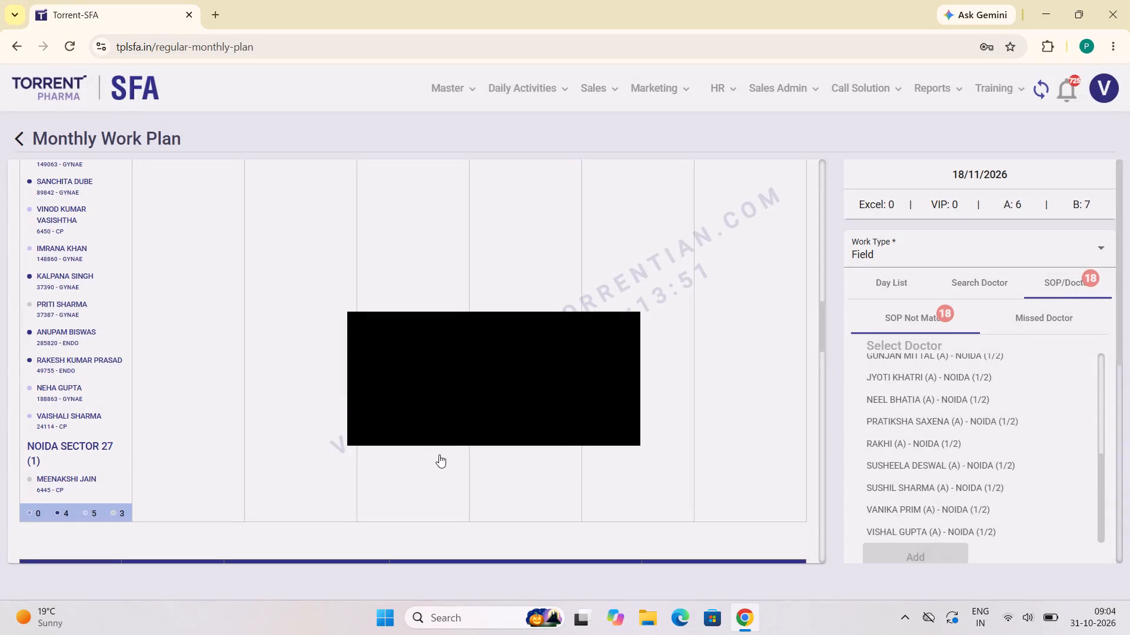
{"action": "left_click", "coordinate": [919, 417]}
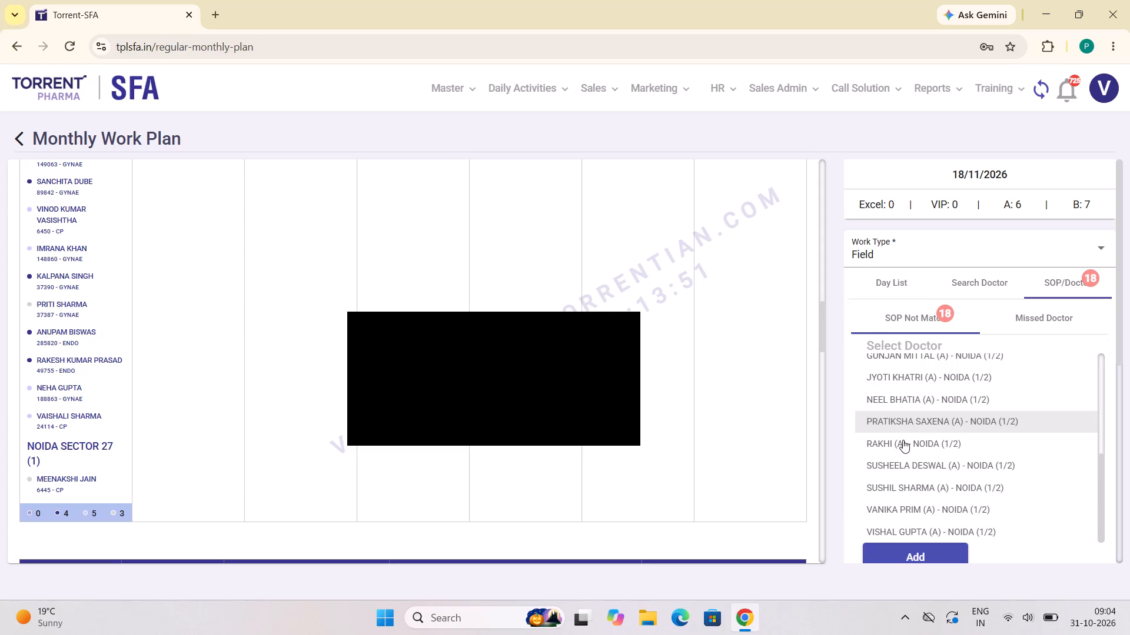
{"action": "left_click", "coordinate": [903, 440]}
{"action": "left_click", "coordinate": [913, 507]}
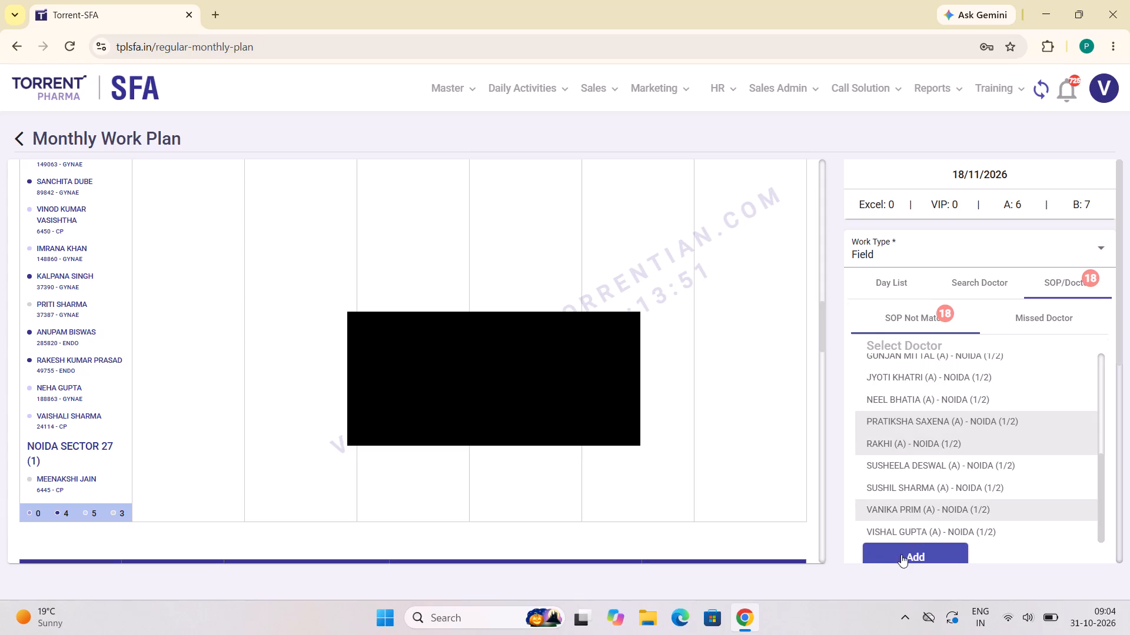
{"action": "left_click", "coordinate": [902, 555]}
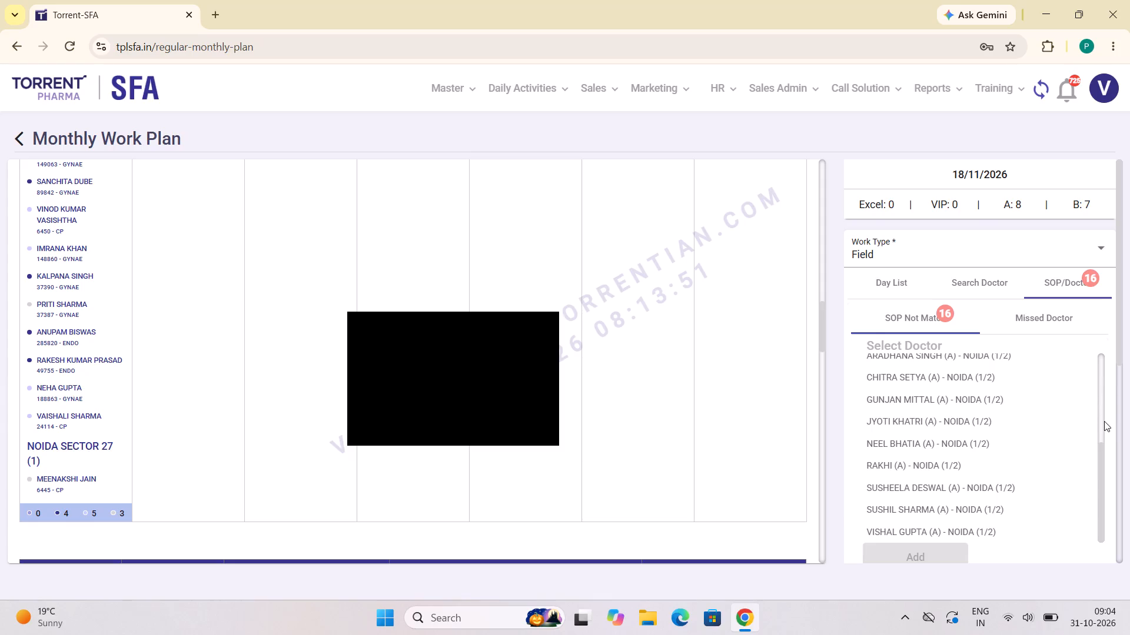
Add the last two Noida VIP doctors marked 2/3 in the SOP-not-matched list to the 30 November field day.
{"action": "left_click", "coordinate": [1100, 423]}
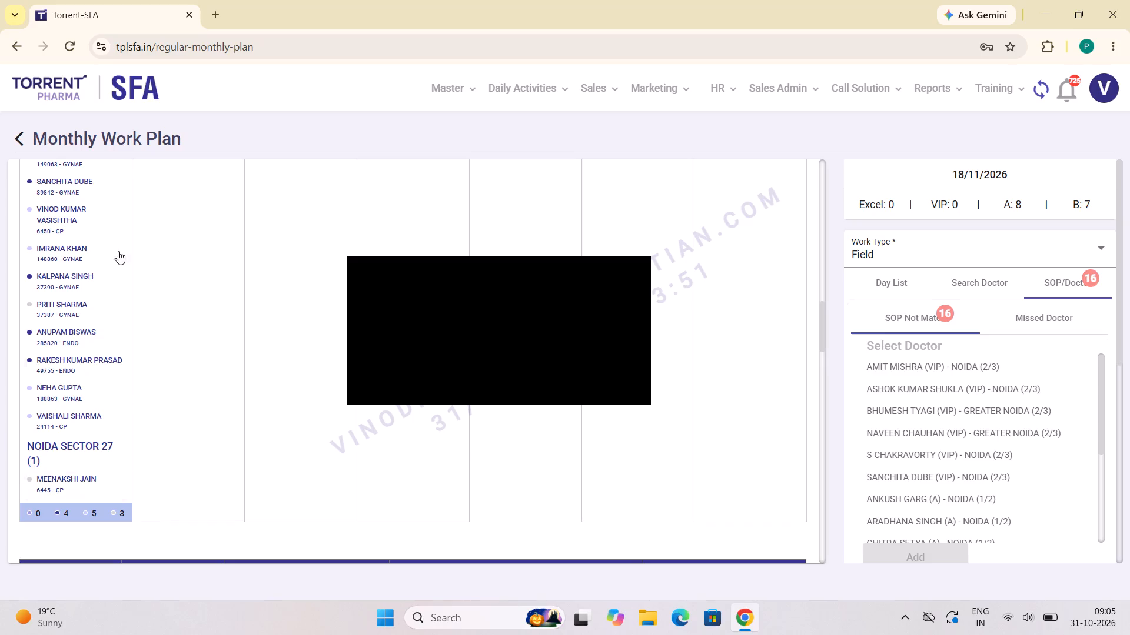
{"action": "key", "text": "Up"}
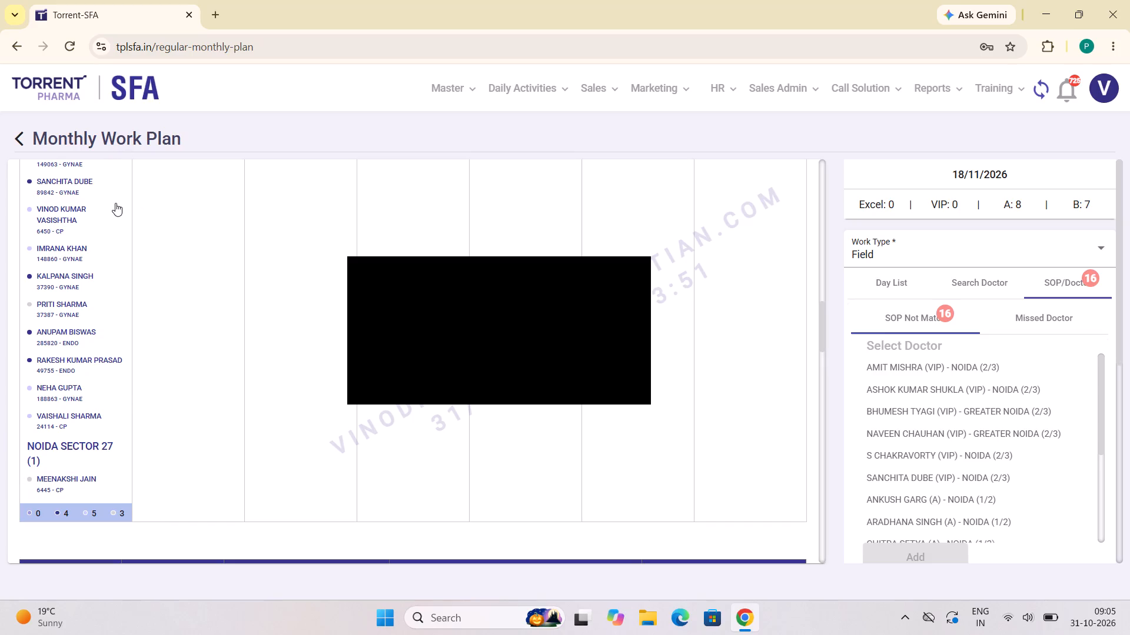
{"action": "key", "text": "Up"}
{"action": "key", "text": "Up"}
{"action": "key", "text": "Up"}
{"action": "key", "text": "Up"}
{"action": "key", "text": "Up"}
{"action": "key", "text": "Up"}
{"action": "key", "text": "Up"}
{"action": "key", "text": "Up"}
{"action": "key", "text": "Up"}
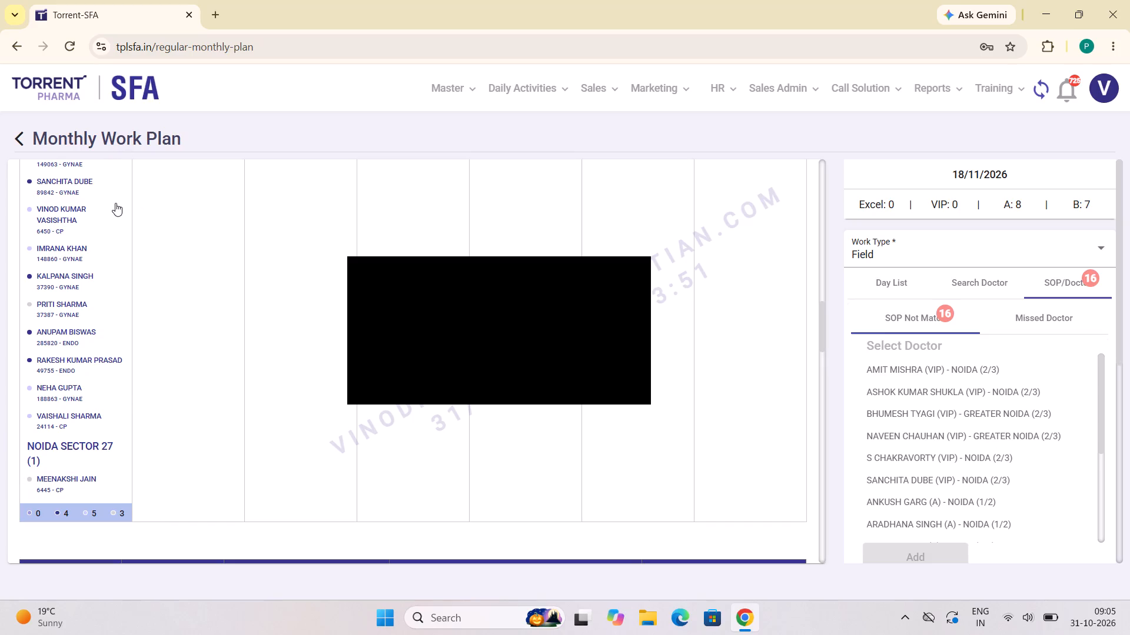
{"action": "key", "text": "Up"}
{"action": "left_click", "coordinate": [188, 211]}
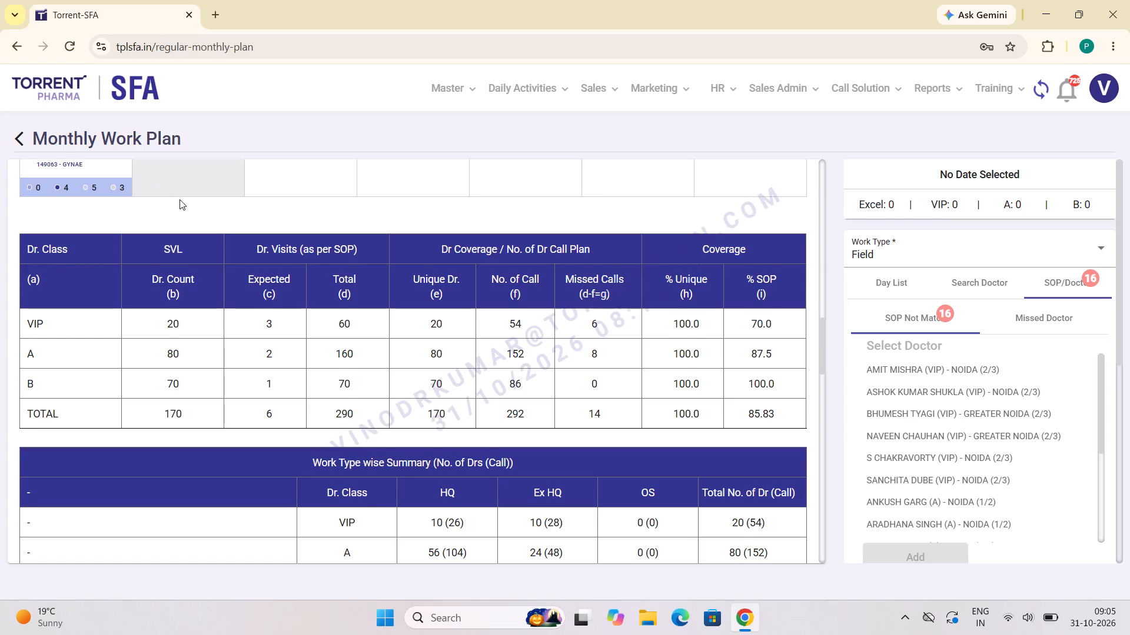
{"action": "key", "text": "Up"}
{"action": "key", "text": "Down"}
{"action": "key", "text": "Up"}
{"action": "key", "text": "Up"}
{"action": "key", "text": "Up"}
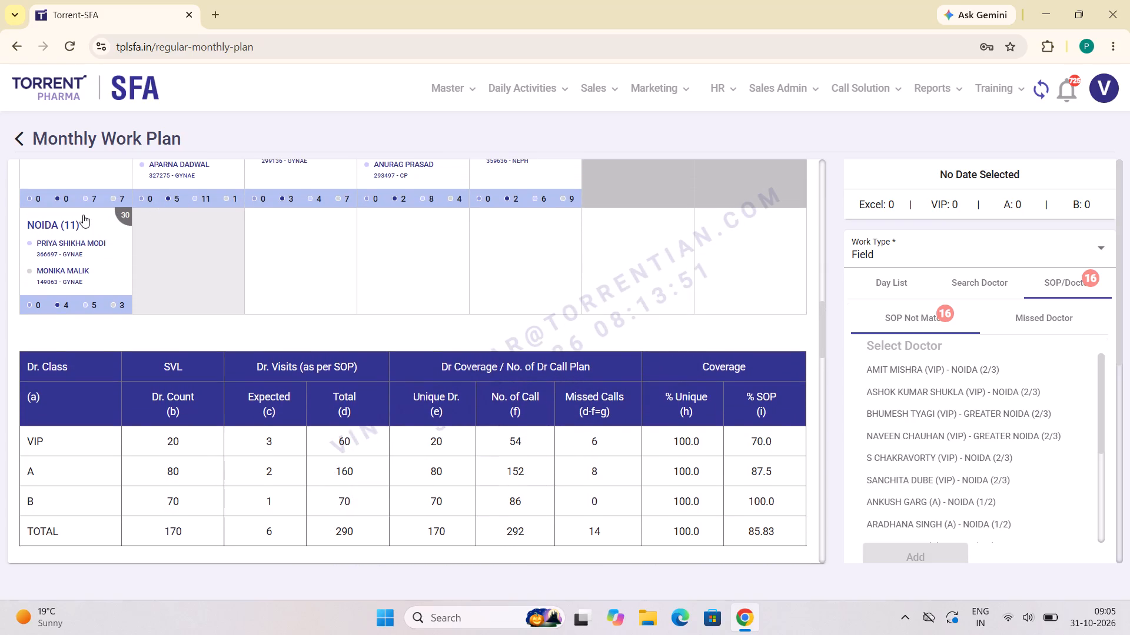
{"action": "left_click", "coordinate": [83, 215]}
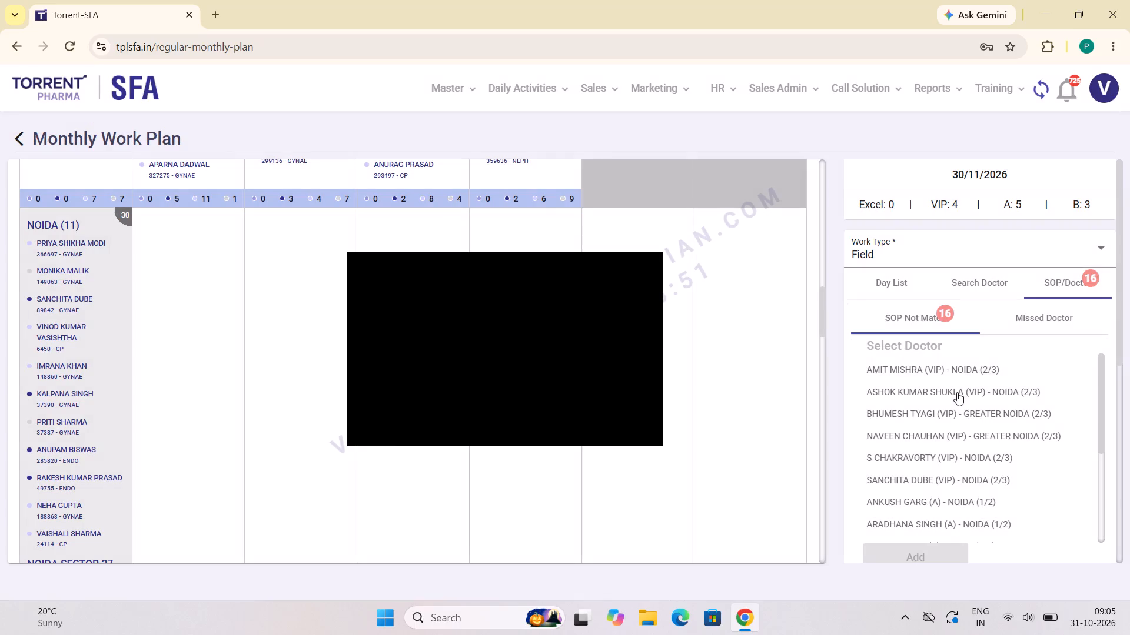
{"action": "left_click", "coordinate": [922, 456]}
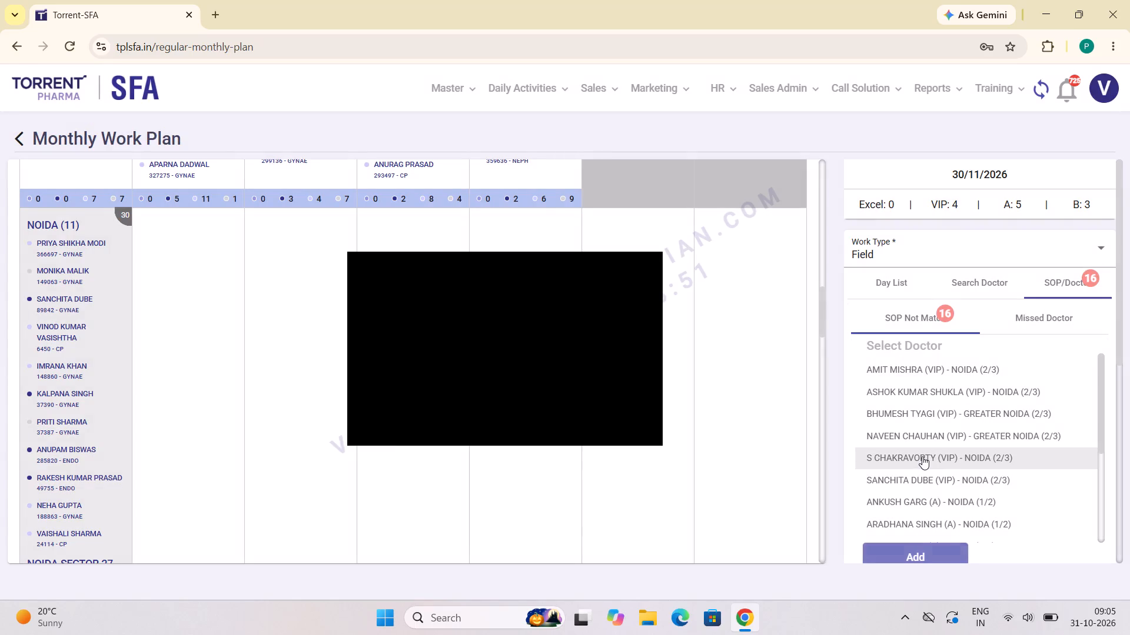
{"action": "left_click", "coordinate": [947, 483]}
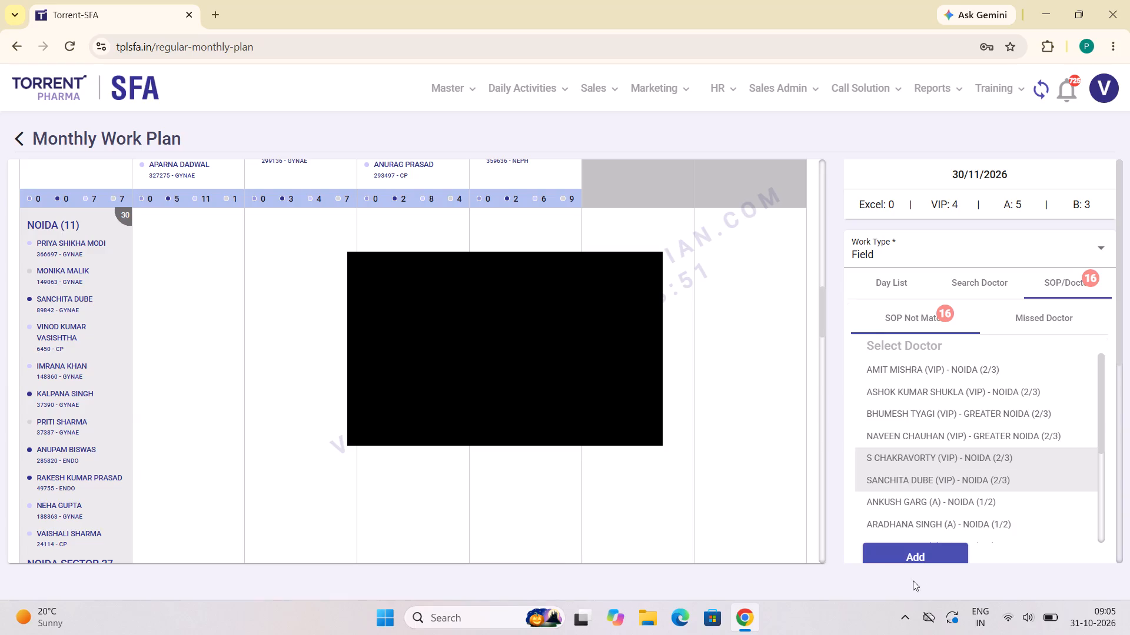
{"action": "left_click", "coordinate": [911, 544]}
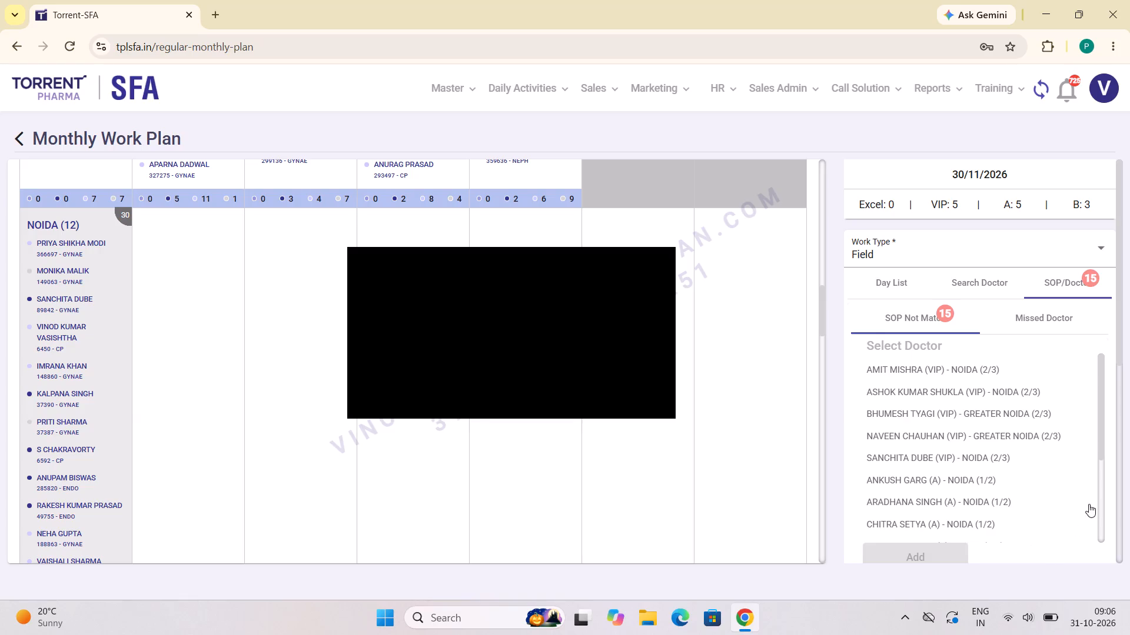
Add the third-last Noida A-class doctor of the SOP-not-matched list to the 30 November field day.
{"action": "left_click", "coordinate": [1102, 536]}
{"action": "left_click", "coordinate": [1102, 536]}
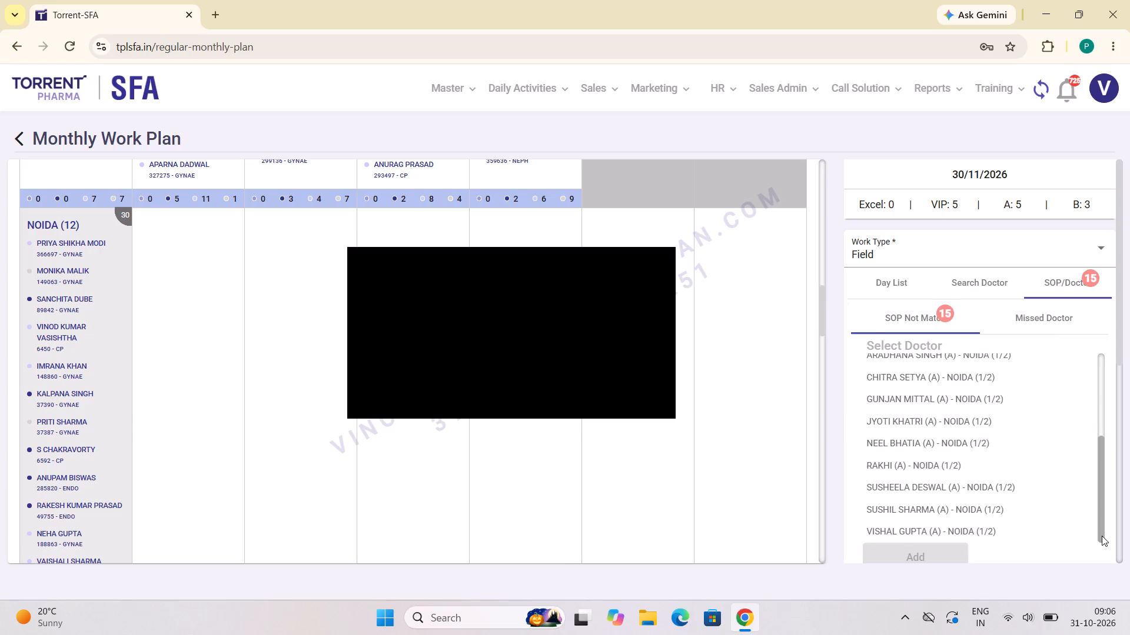
{"action": "left_click", "coordinate": [981, 477]}
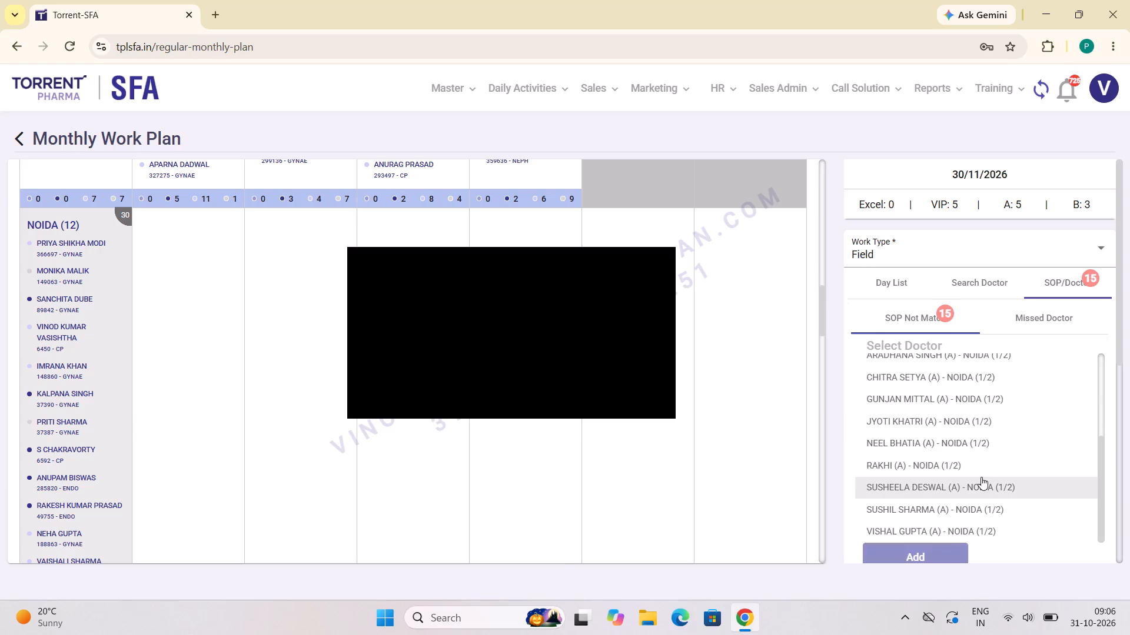
{"action": "left_click", "coordinate": [915, 559]}
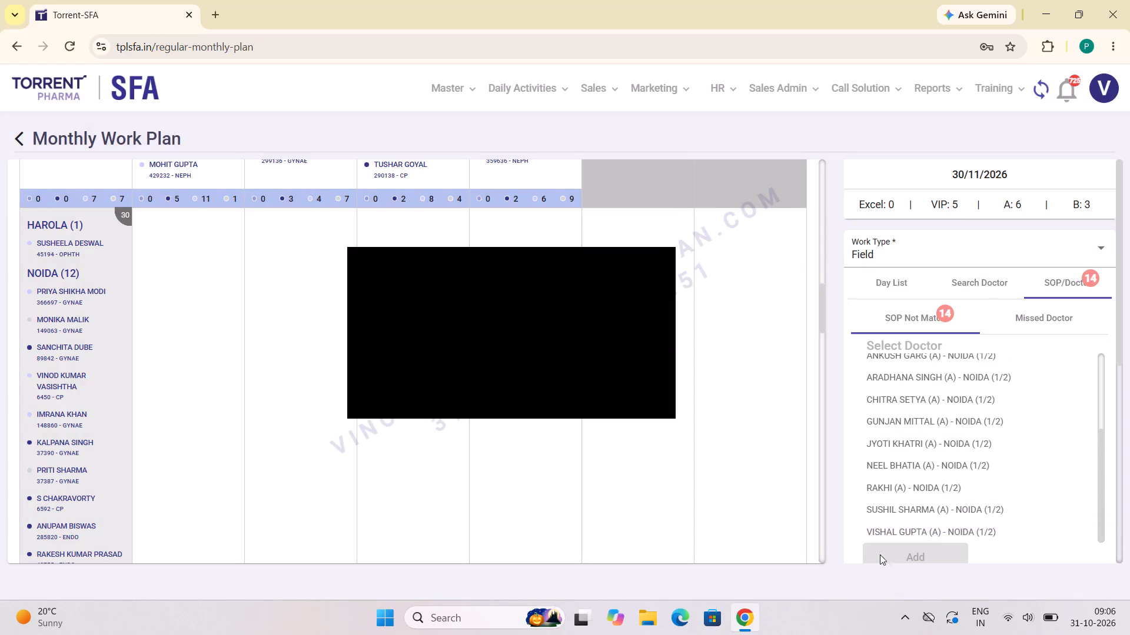
Add the fifth-last and third-last Noida A-class doctors of the SOP-not-matched list to the 19 November field day.
{"action": "left_click", "coordinate": [298, 263]}
{"action": "key", "text": "Up"}
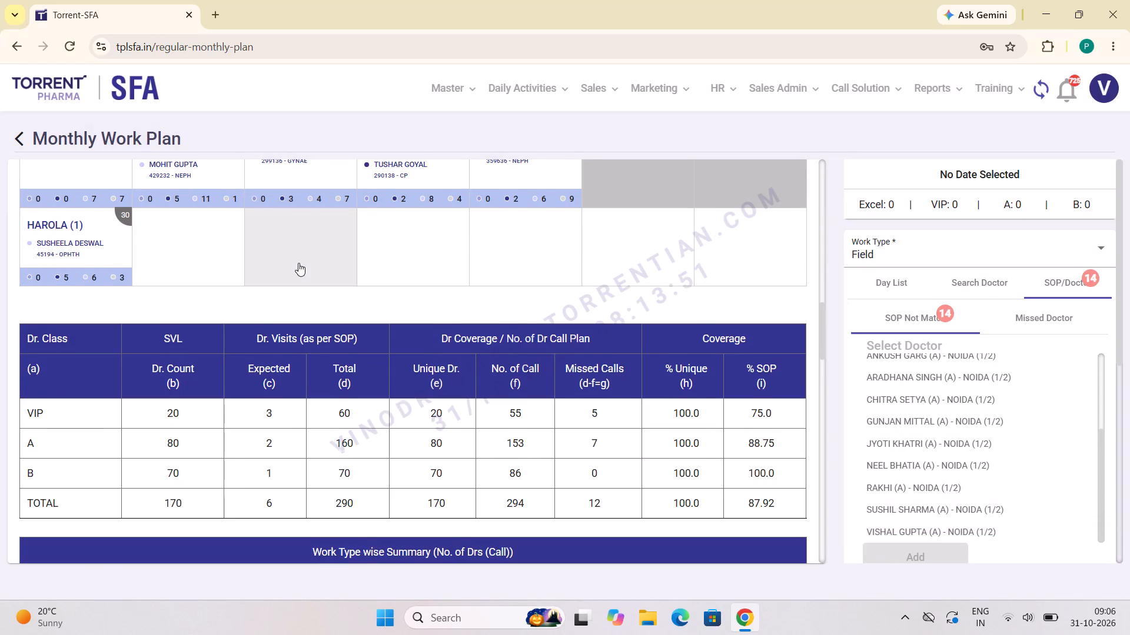
{"action": "key", "text": "Up"}
{"action": "key", "text": "Up"}
{"action": "key", "text": "Up"}
{"action": "key", "text": "Up"}
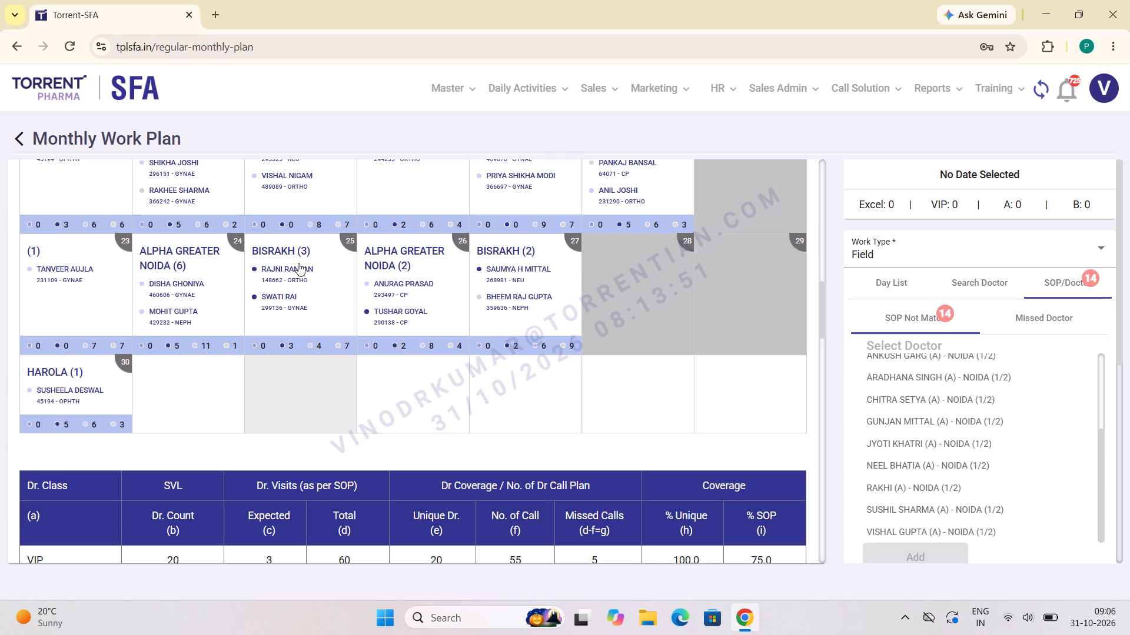
{"action": "key", "text": "Up"}
{"action": "key", "text": "Up"}
{"action": "key", "text": "Up"}
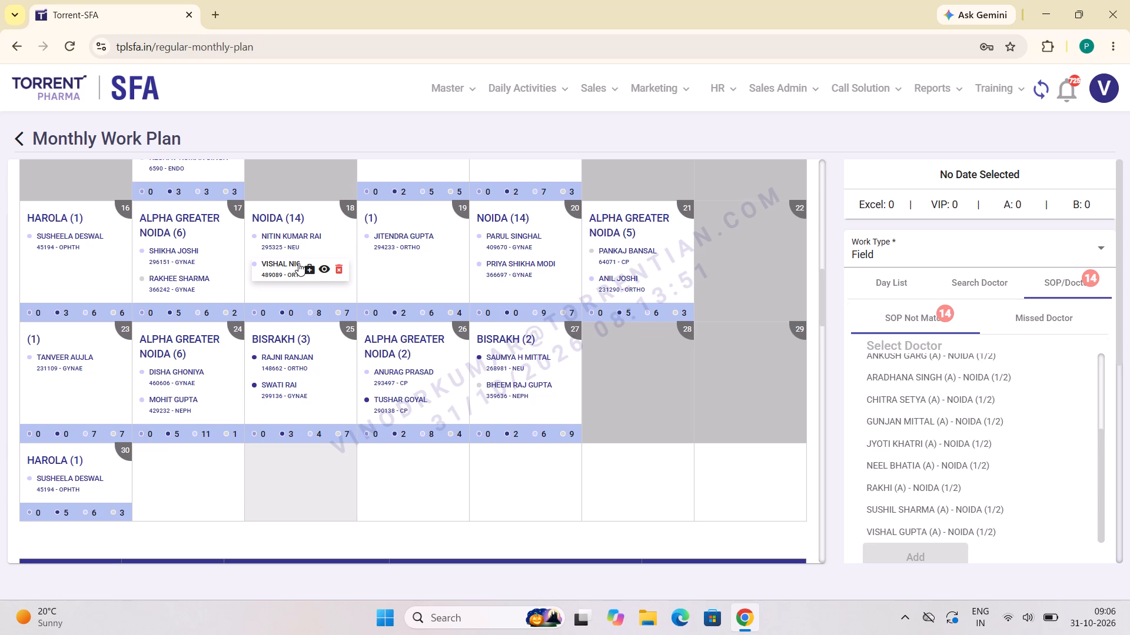
{"action": "left_click", "coordinate": [417, 212]}
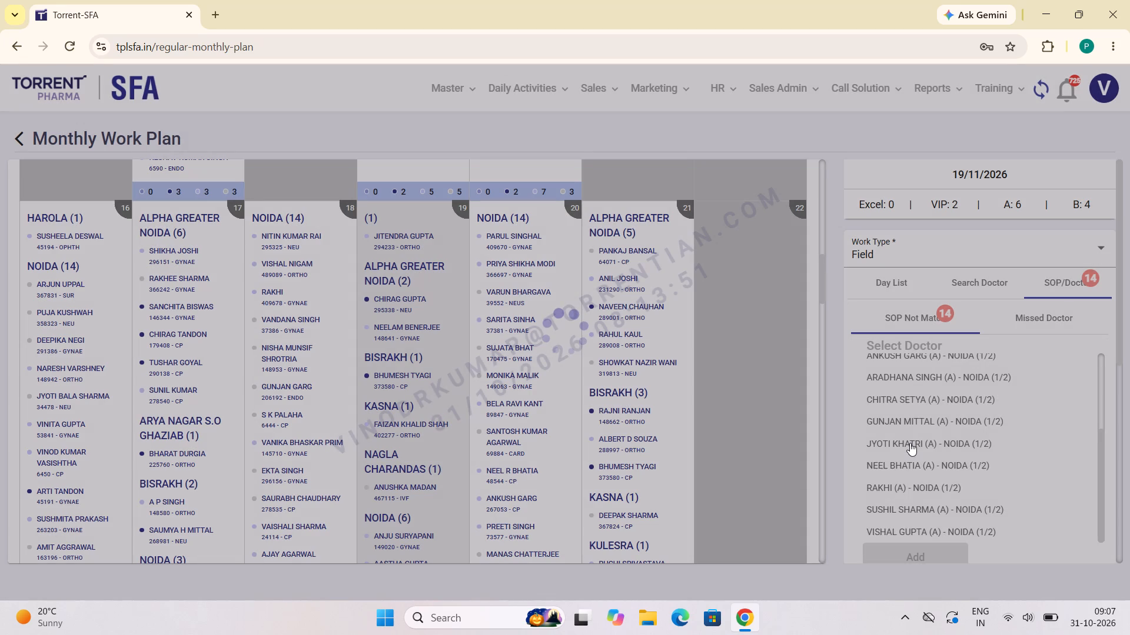
{"action": "left_click", "coordinate": [910, 443]}
{"action": "left_click", "coordinate": [916, 493]}
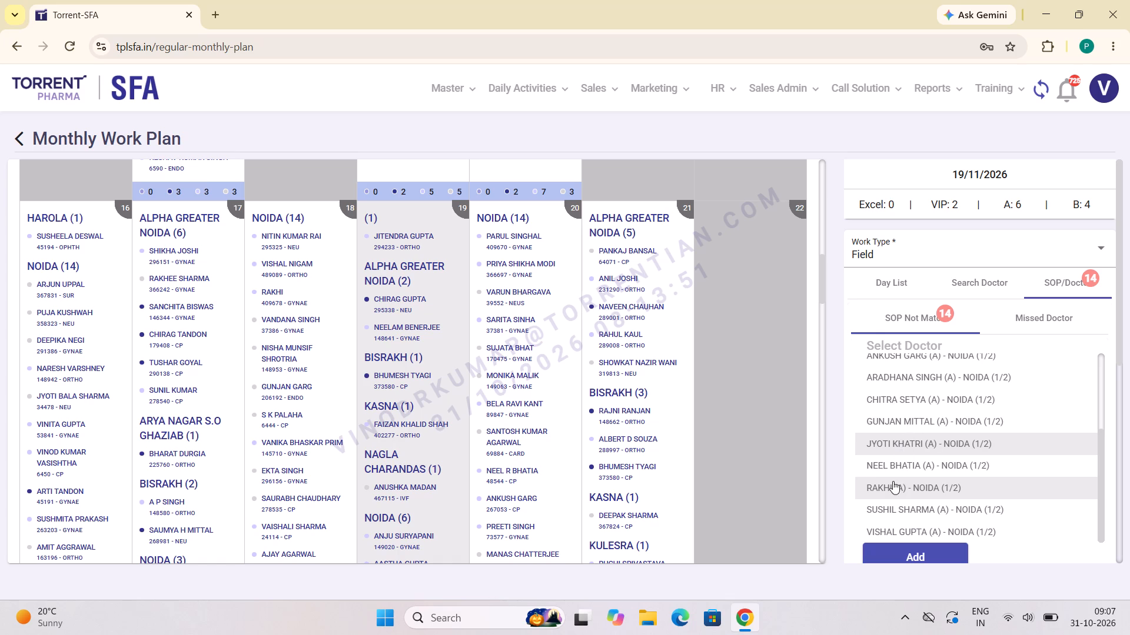
{"action": "left_click", "coordinate": [886, 558]}
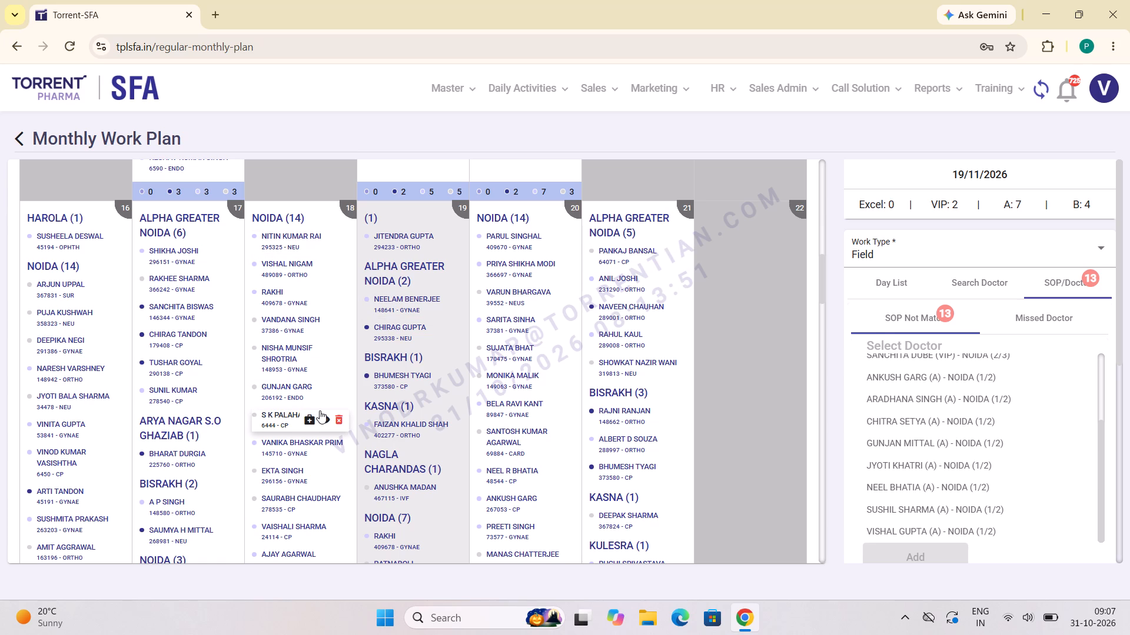
Select the 12 November field day and look over the planned doctors from the 9 to 30 November weeks.
{"action": "key", "text": "Down"}
{"action": "key", "text": "Down"}
{"action": "key", "text": "Down"}
{"action": "key", "text": "Up"}
{"action": "key", "text": "Up"}
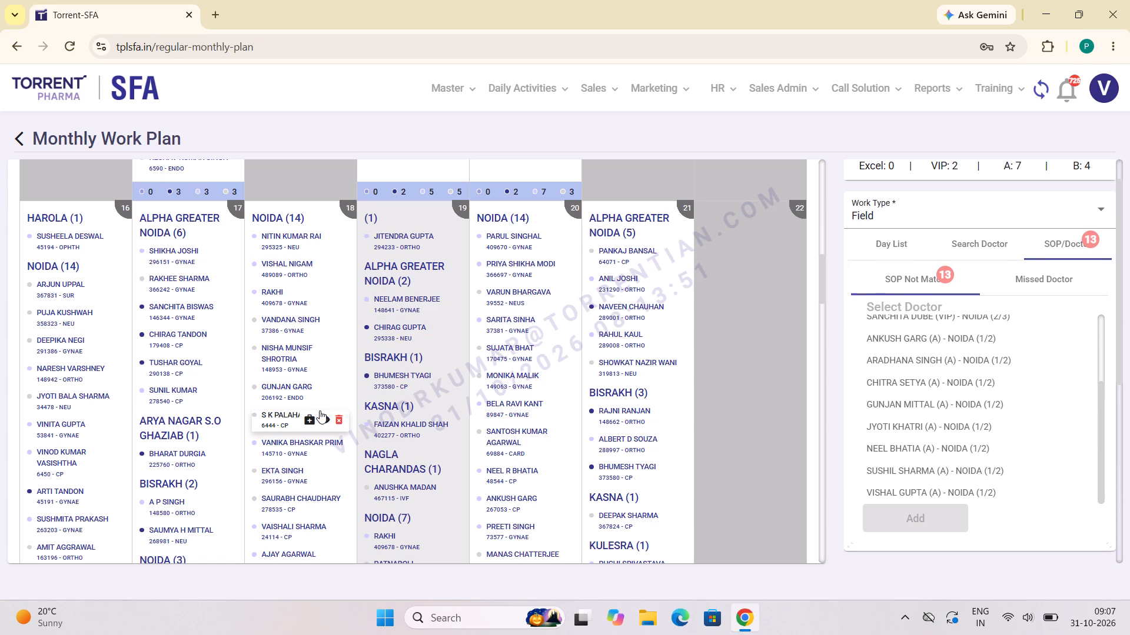
{"action": "key", "text": "Up"}
{"action": "left_click", "coordinate": [418, 189]}
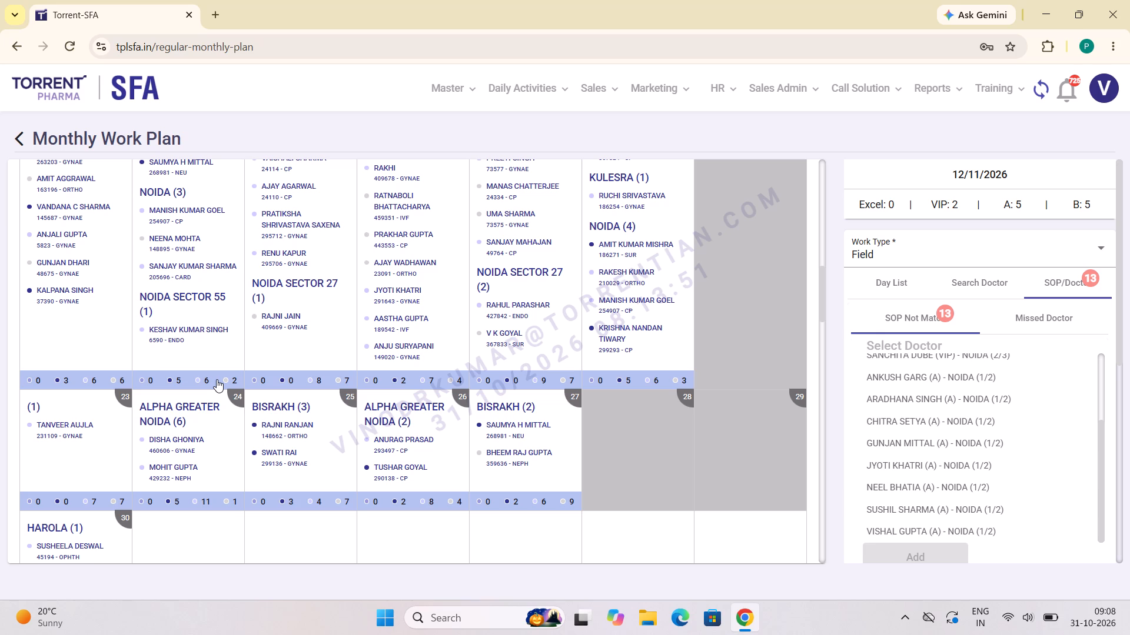
{"action": "key", "text": "Up"}
{"action": "key", "text": "Up"}
{"action": "key", "text": "Up"}
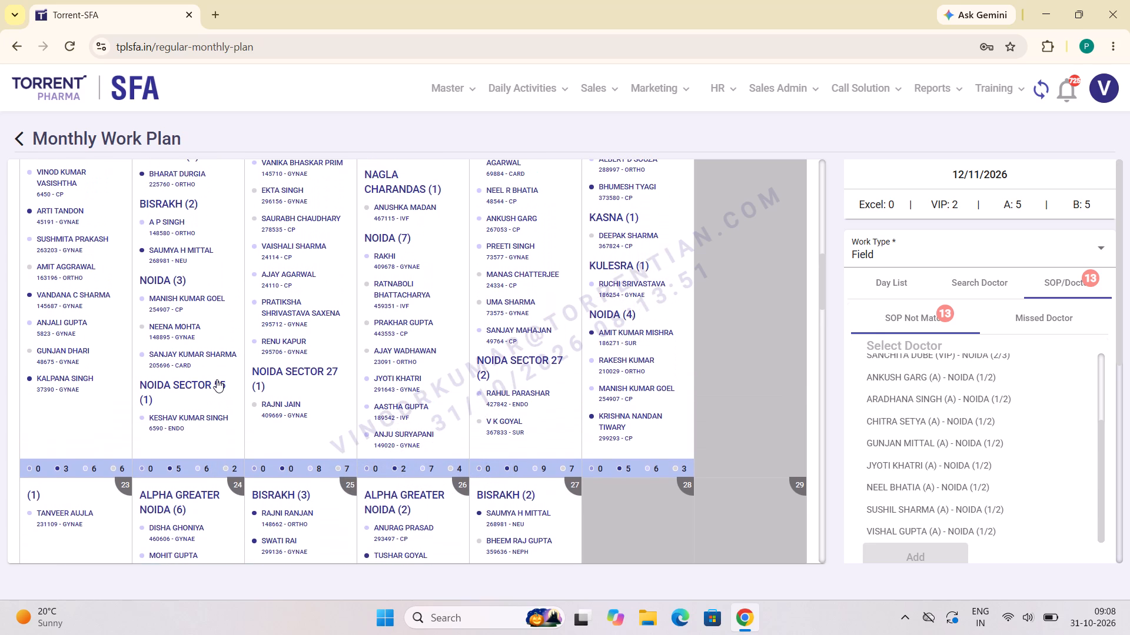
{"action": "key", "text": "Up"}
{"action": "key", "text": "Up"}
{"action": "key", "text": "Up"}
{"action": "key", "text": "Up"}
{"action": "key", "text": "Up"}
{"action": "key", "text": "Up"}
{"action": "key", "text": "Up"}
{"action": "key", "text": "Up"}
{"action": "key", "text": "Up"}
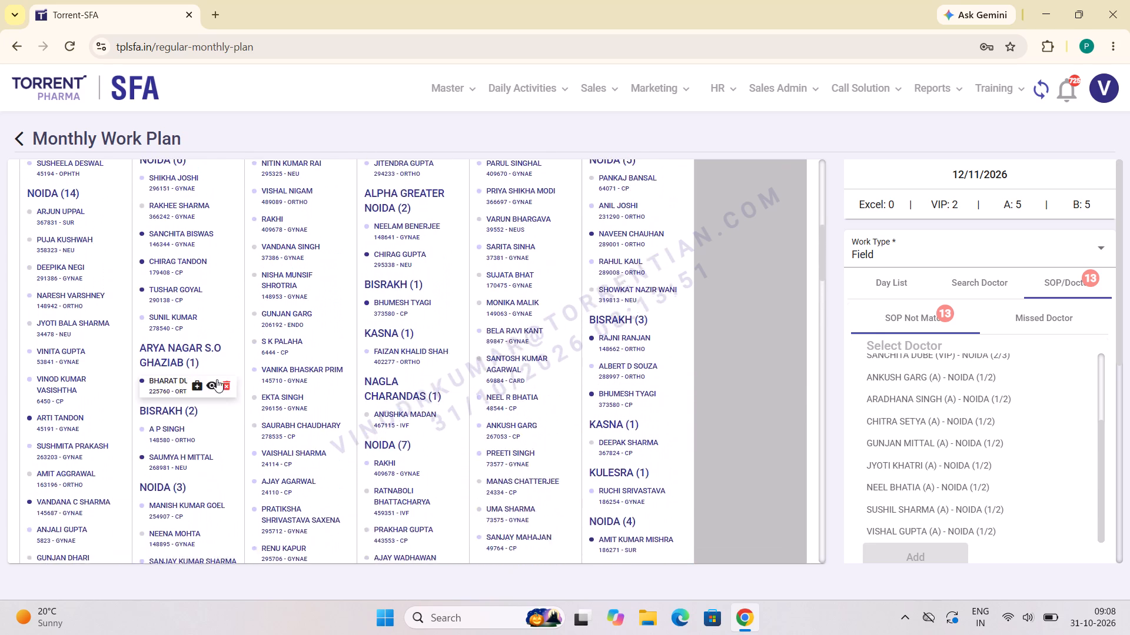
{"action": "key", "text": "Up"}
{"action": "key", "text": "Up"}
{"action": "key", "text": "Up"}
{"action": "key", "text": "Up"}
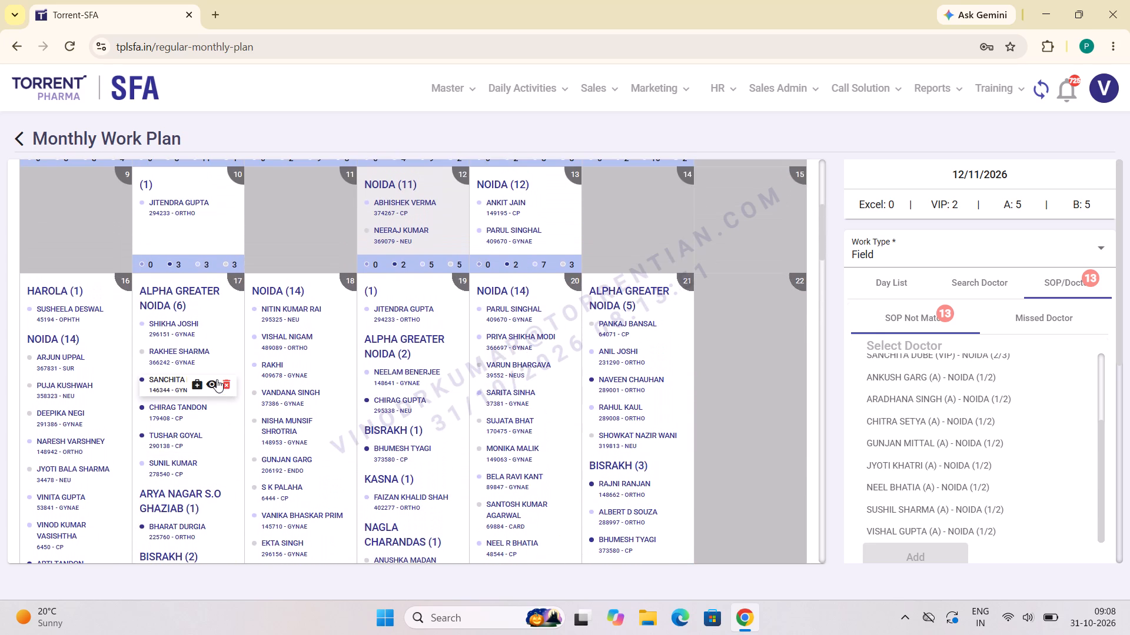
{"action": "key", "text": "Up"}
{"action": "key", "text": "Up"}
{"action": "key", "text": "Up"}
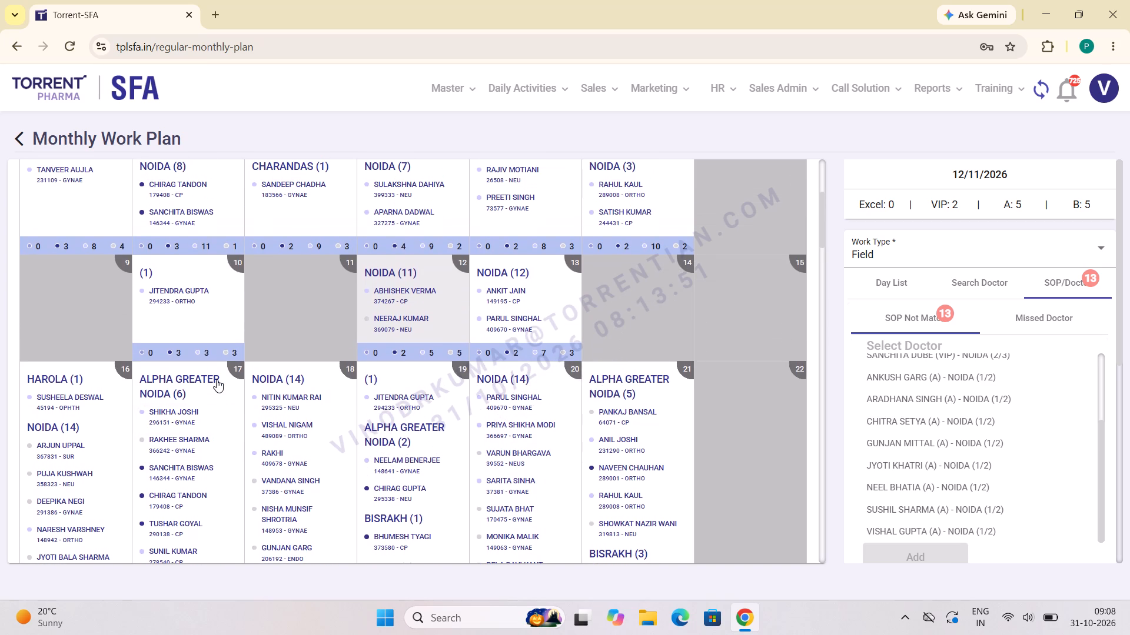
Add the first four VIP doctors of the SOP-not-matched list, two Noida and two Greater Noida, to the 10 November field day.
{"action": "left_click", "coordinate": [181, 268]}
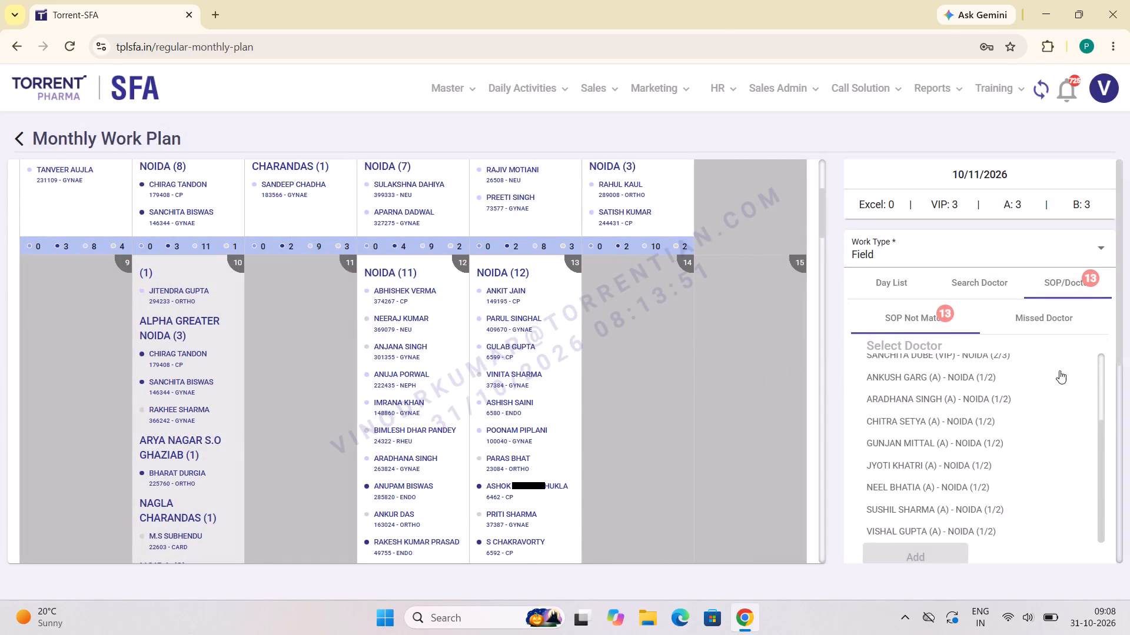
{"action": "left_click", "coordinate": [1101, 360]}
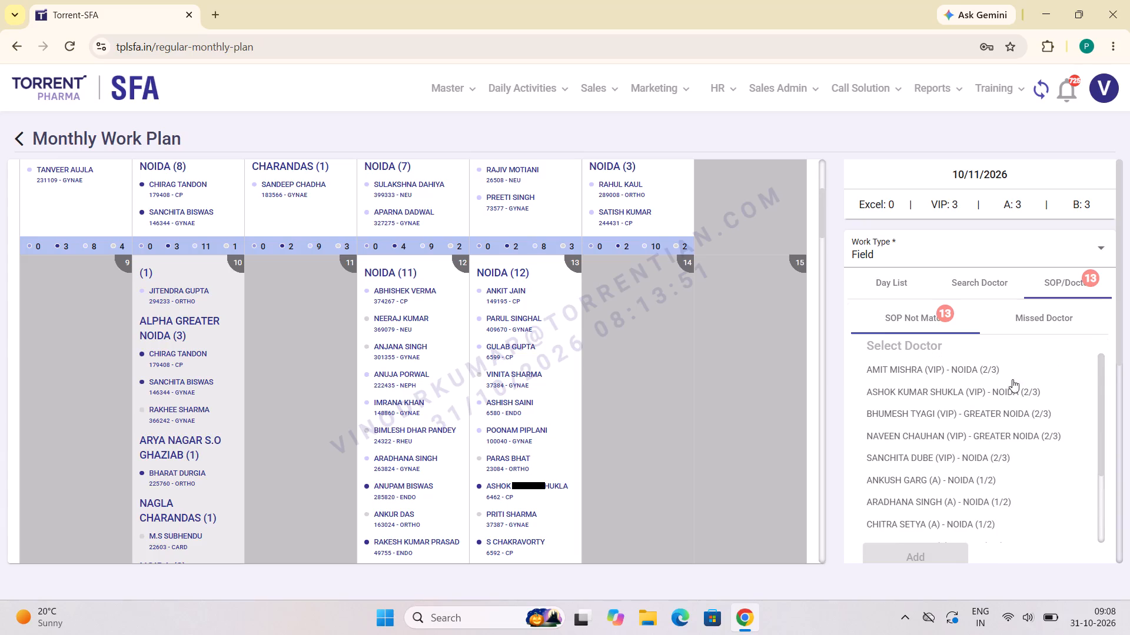
{"action": "left_click", "coordinate": [982, 393]}
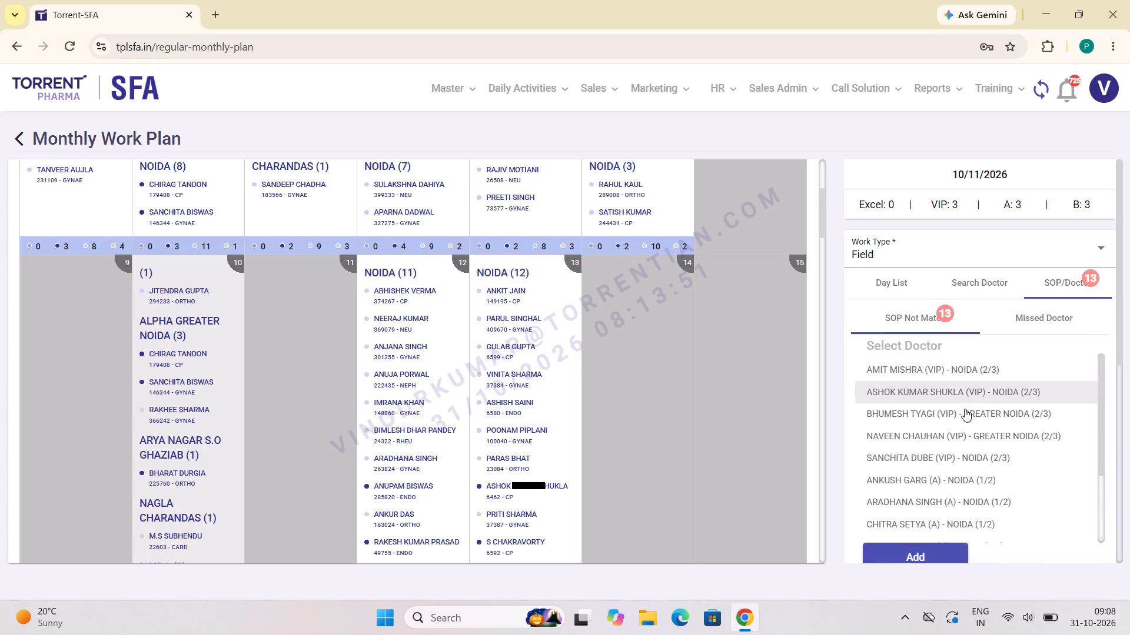
{"action": "left_click", "coordinate": [965, 409]}
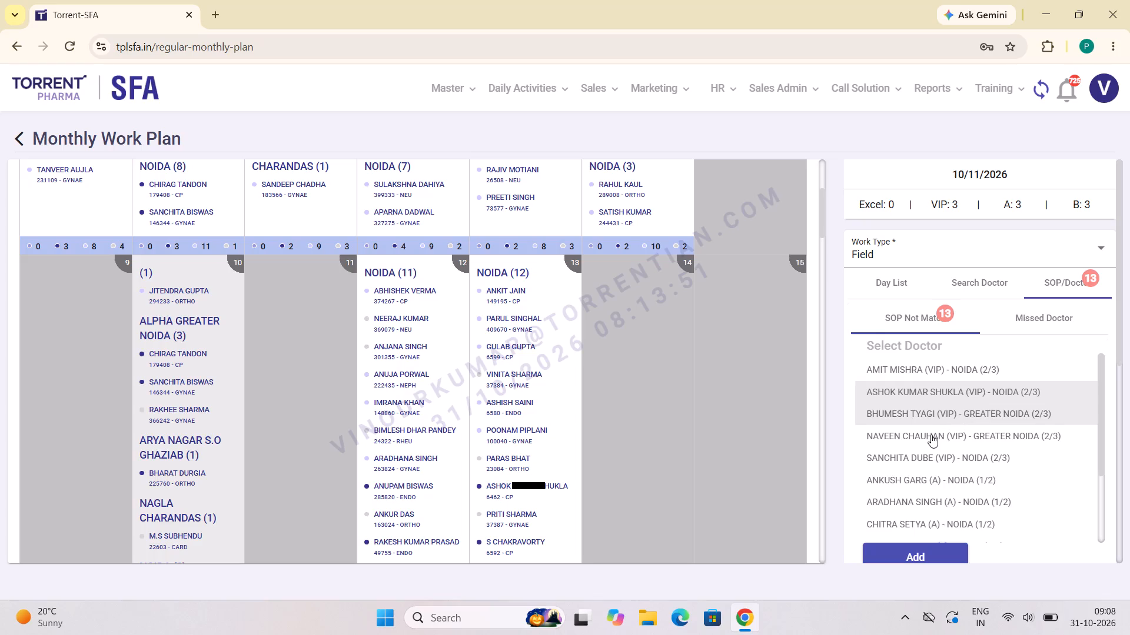
{"action": "left_click", "coordinate": [931, 435]}
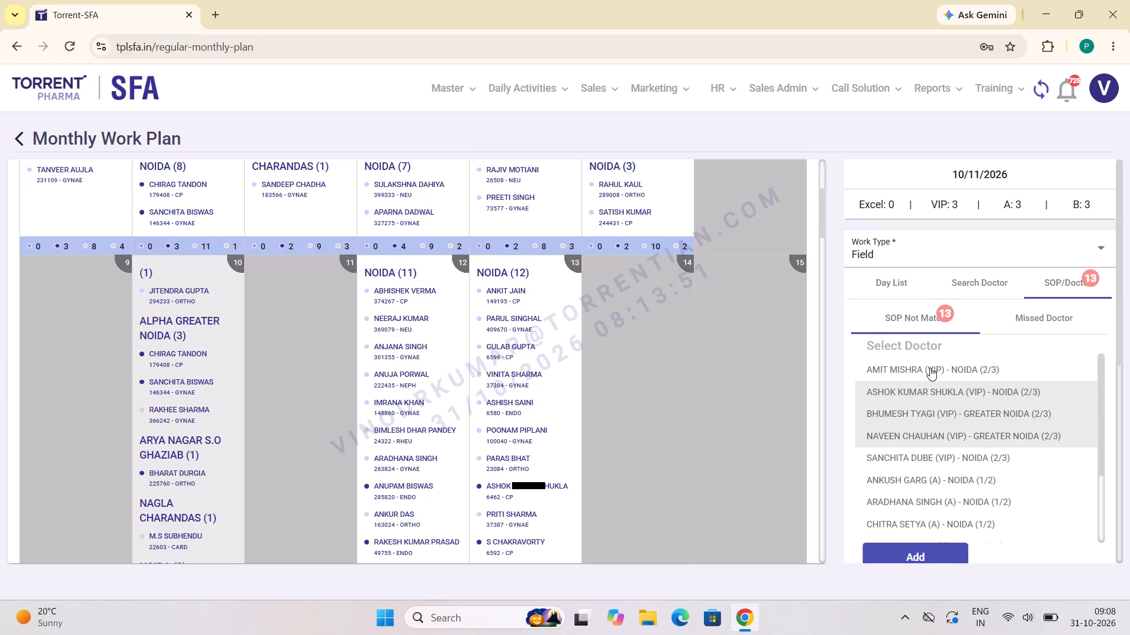
{"action": "left_click", "coordinate": [930, 367]}
{"action": "left_click", "coordinate": [899, 554]}
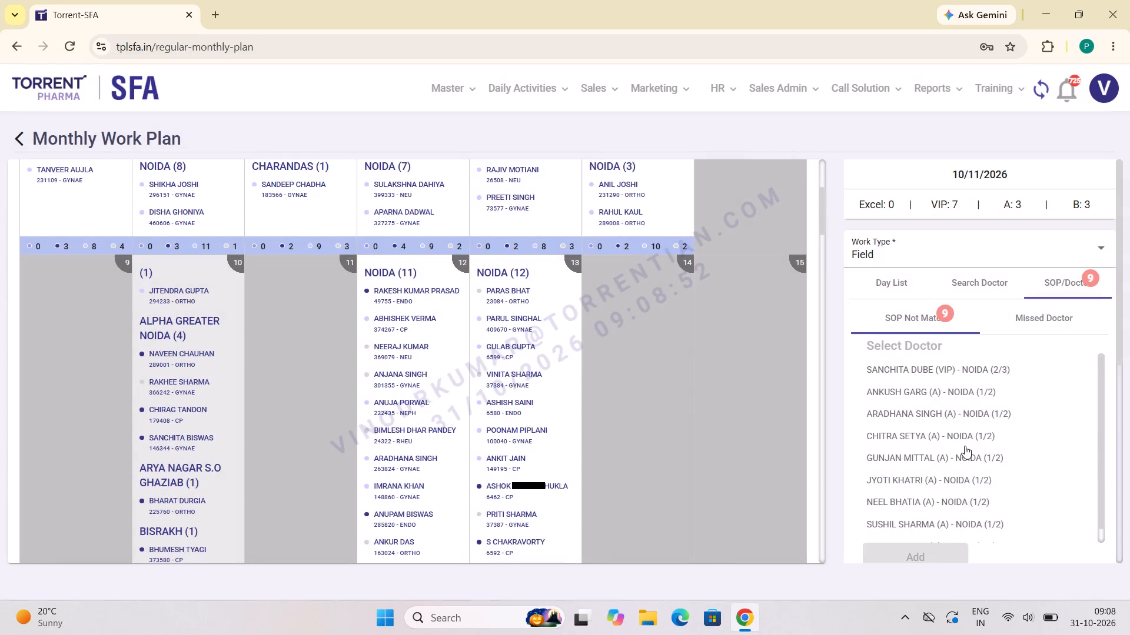
Add the first Noida A-class doctor of the SOP-not-matched list to the 10 November field day.
{"action": "left_click", "coordinate": [936, 389]}
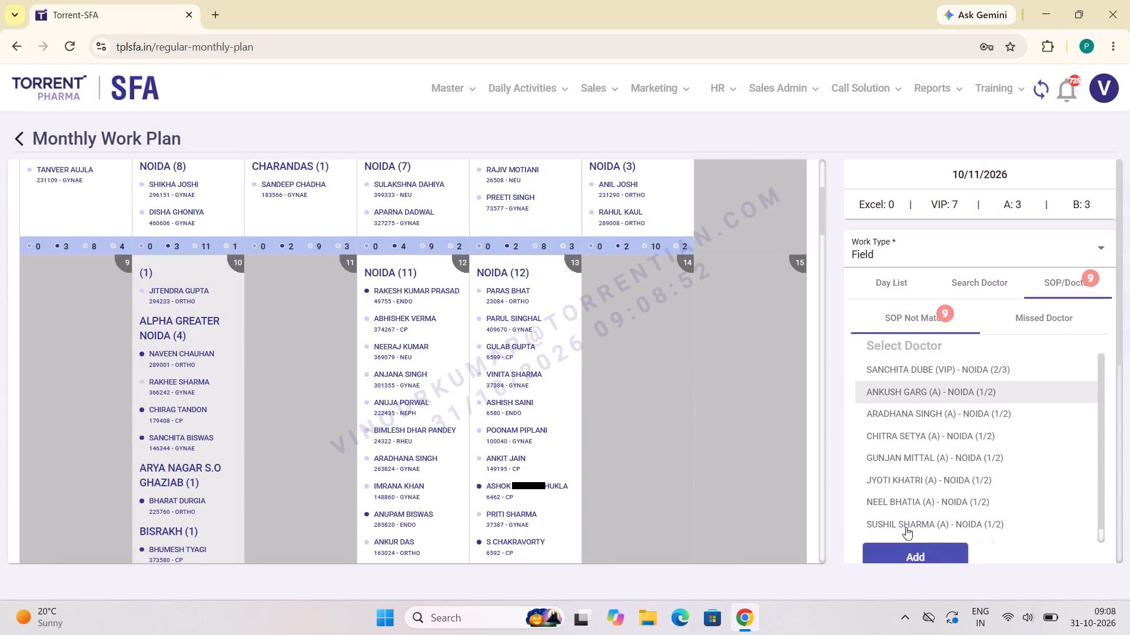
{"action": "left_click", "coordinate": [909, 556]}
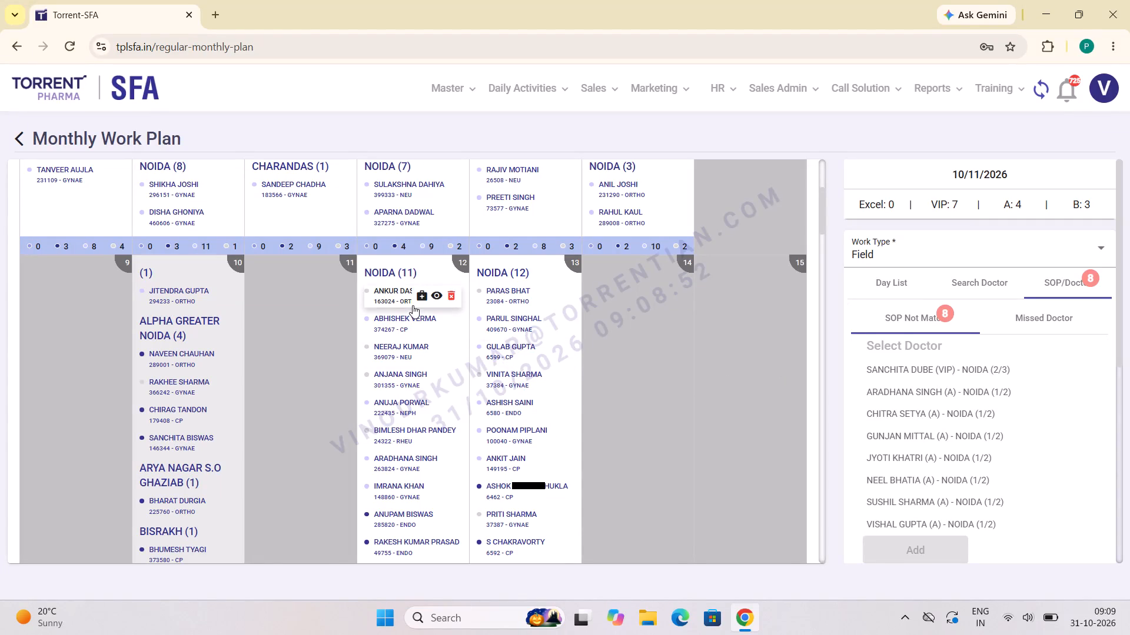
Select the 5 November field day and look over the doctors planned for the 2 to 7 November week.
{"action": "left_click", "coordinate": [420, 243]}
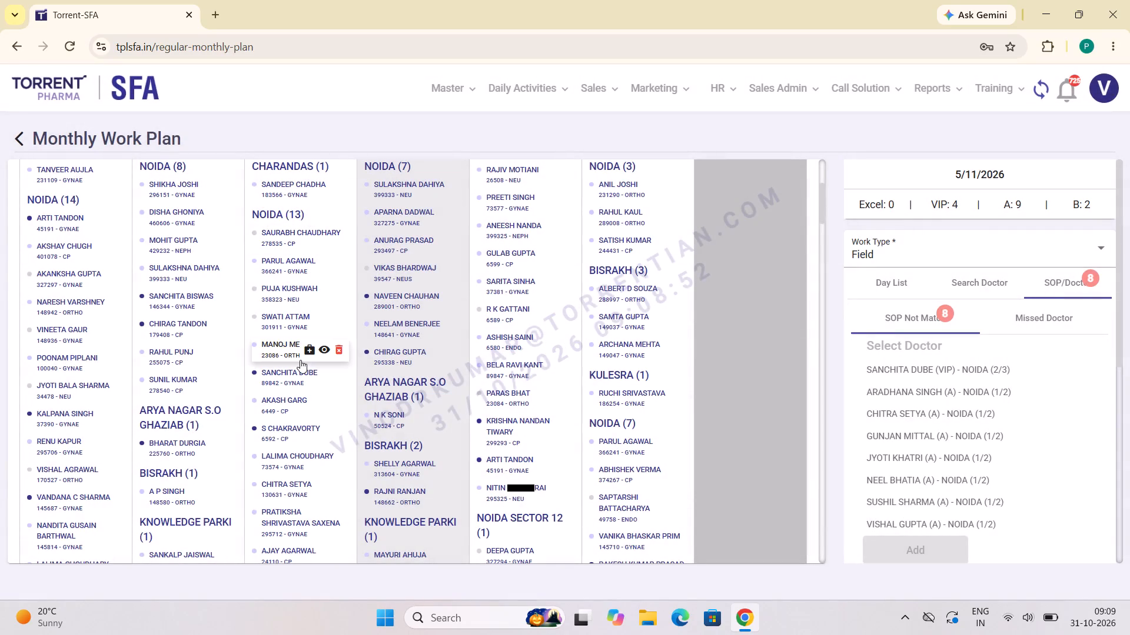
{"action": "key", "text": "Down"}
{"action": "key", "text": "Down"}
{"action": "key", "text": "Down"}
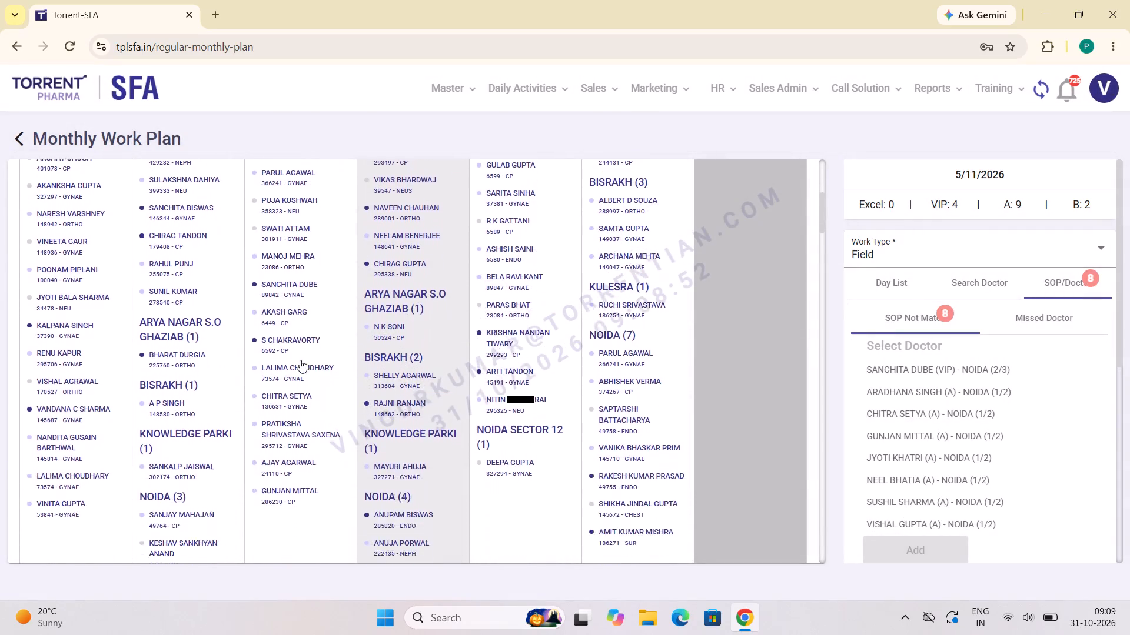
{"action": "key", "text": "Down"}
{"action": "key", "text": "Down"}
{"action": "key", "text": "Down"}
{"action": "key", "text": "Down"}
{"action": "key", "text": "Down"}
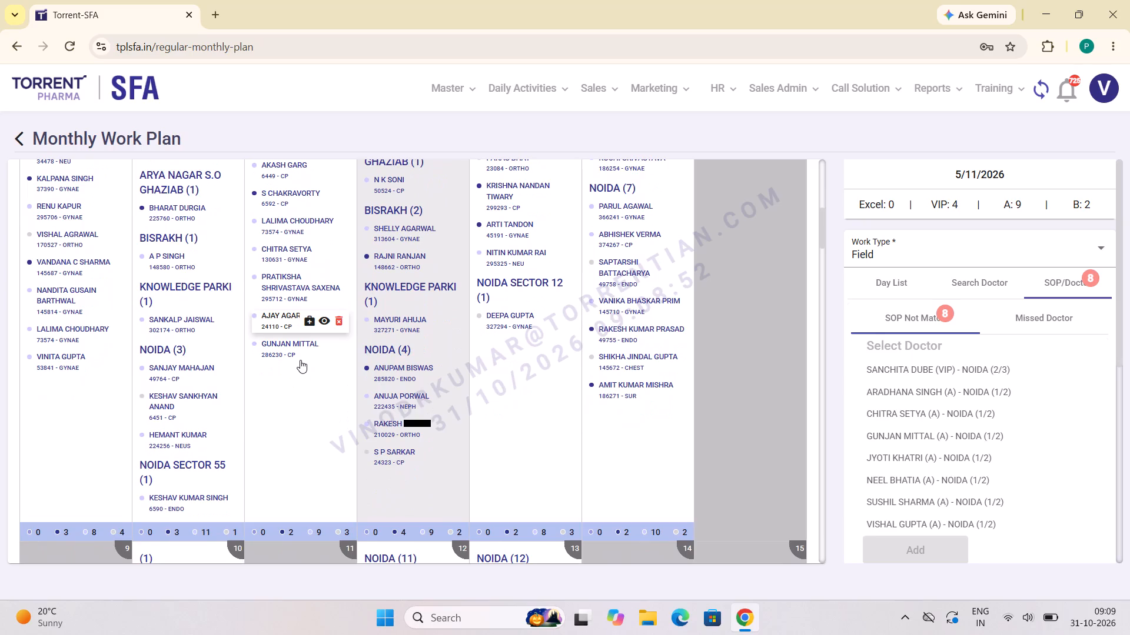
{"action": "key", "text": "Down"}
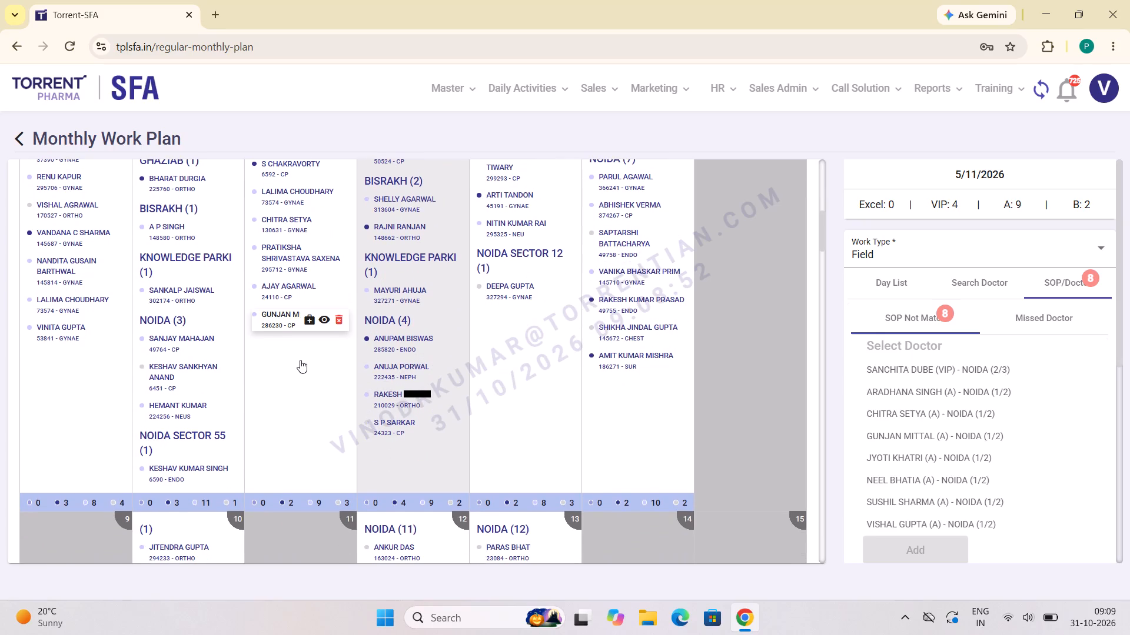
{"action": "key", "text": "Up"}
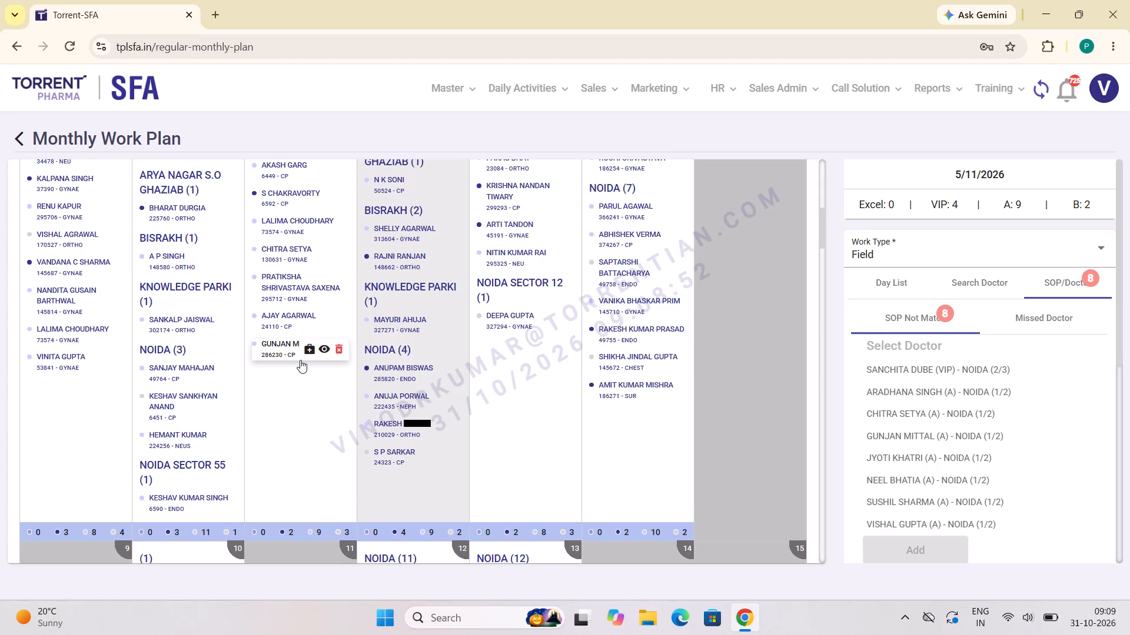
{"action": "key", "text": "Up"}
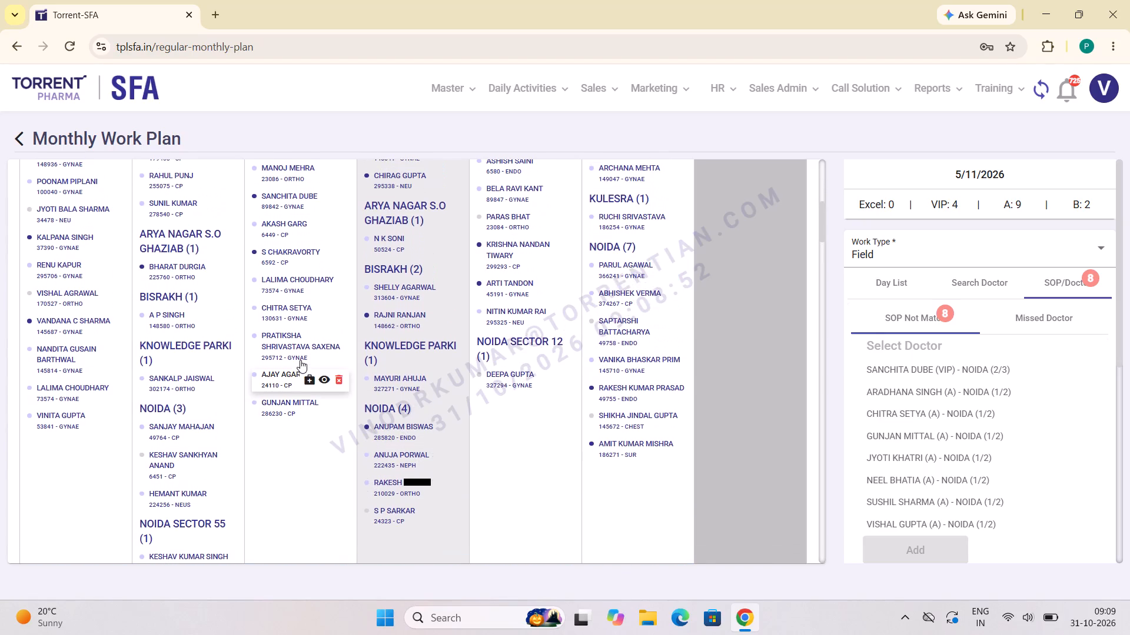
{"action": "key", "text": "Down"}
{"action": "key", "text": "Down"}
{"action": "key", "text": "Down"}
{"action": "key", "text": "Down"}
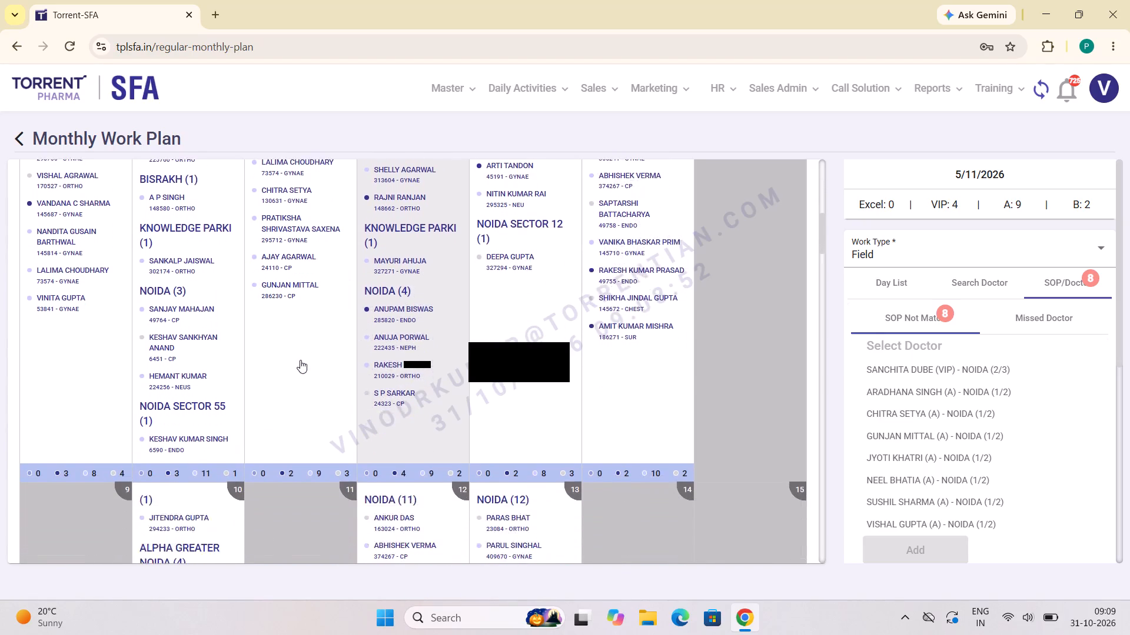
{"action": "key", "text": "Down"}
{"action": "key", "text": "Down"}
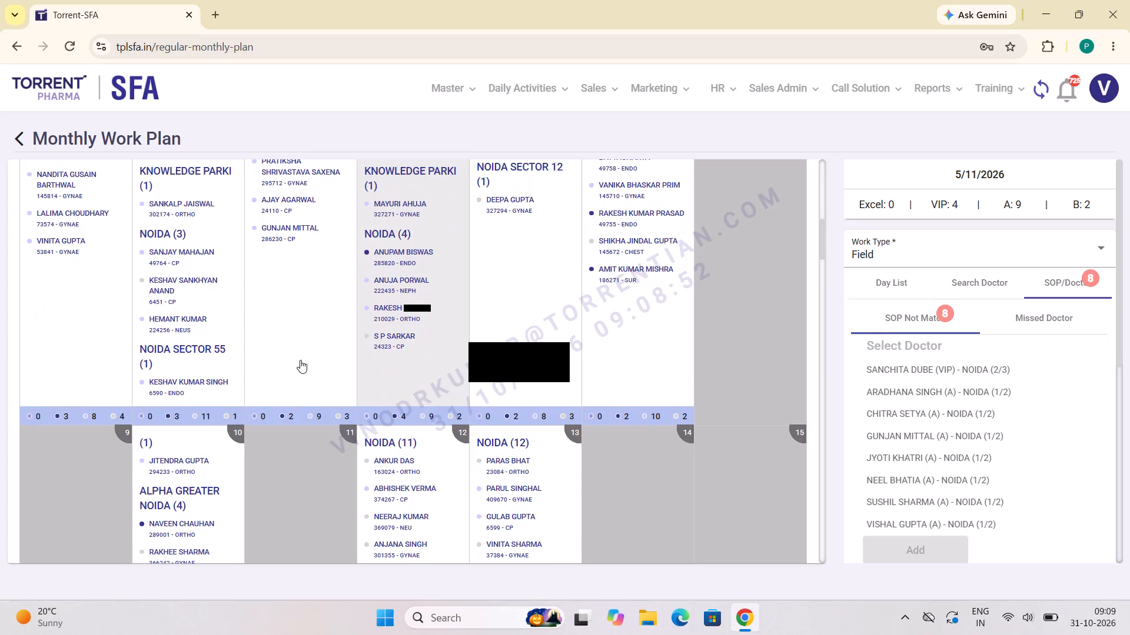
{"action": "key", "text": "Down"}
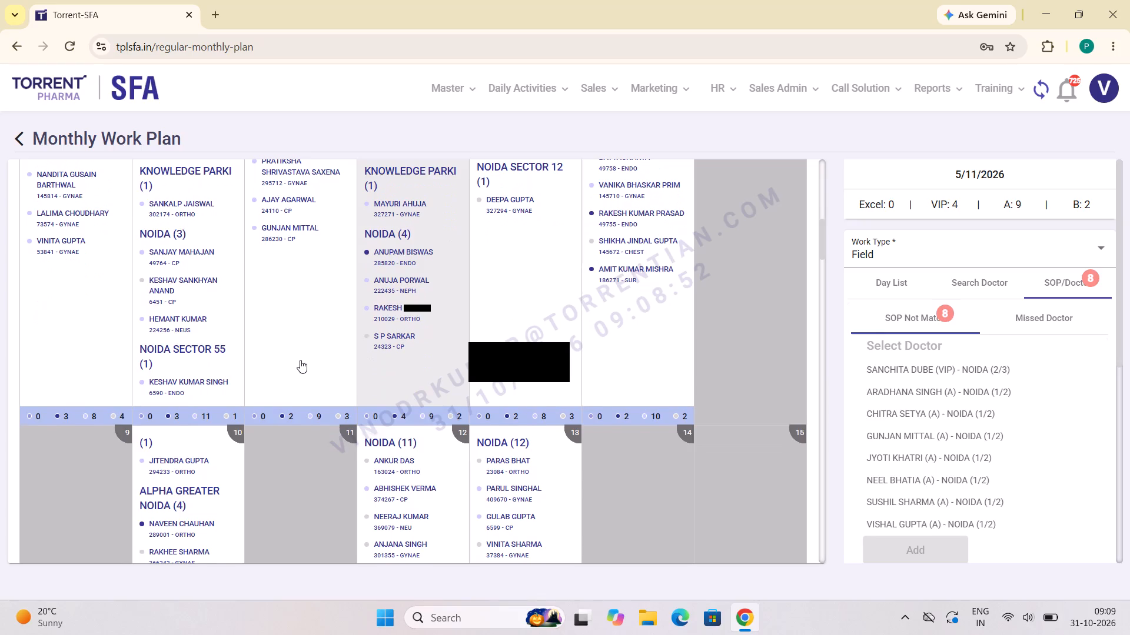
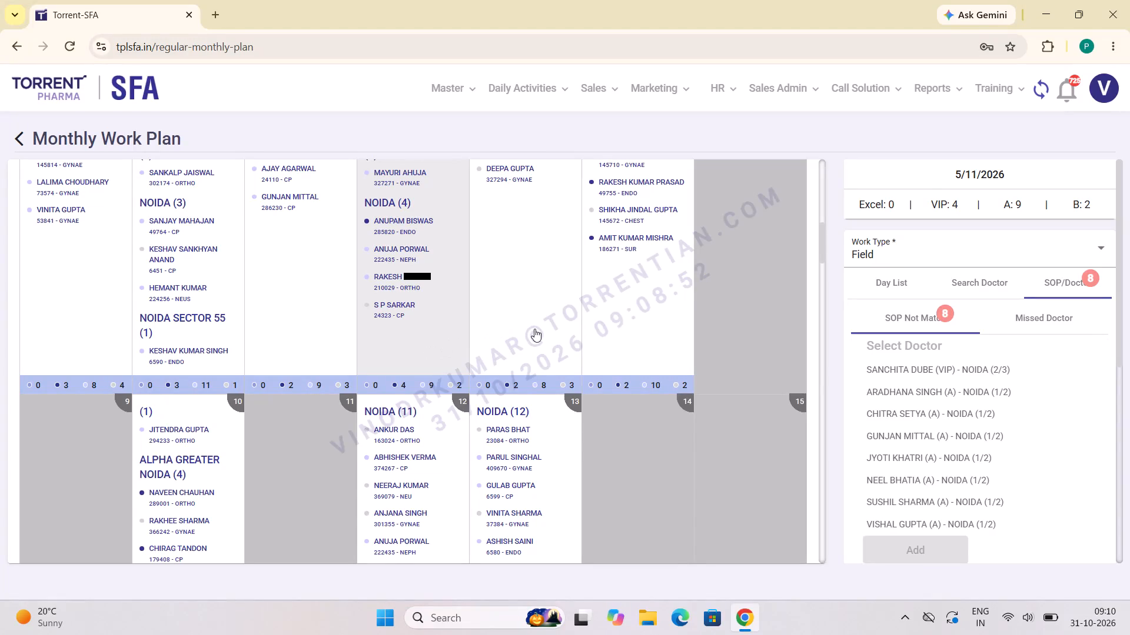
Add the third and fourth Noida A-class doctors of the SOP-not-matched list to the 6 November field day.
{"action": "left_click", "coordinate": [534, 329]}
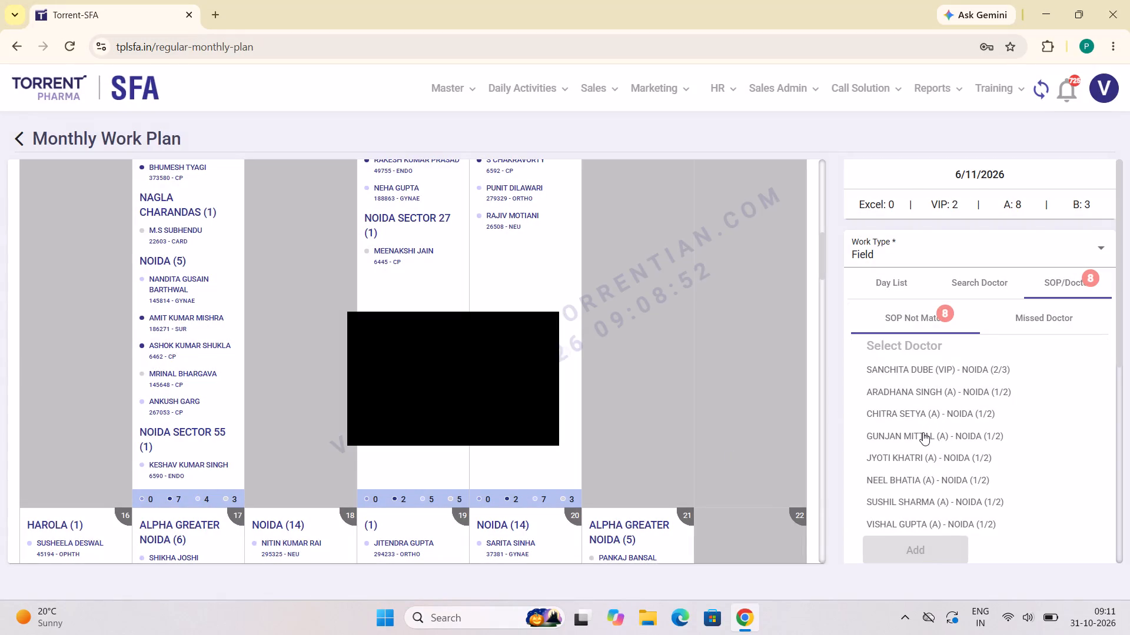
{"action": "left_click", "coordinate": [923, 432]}
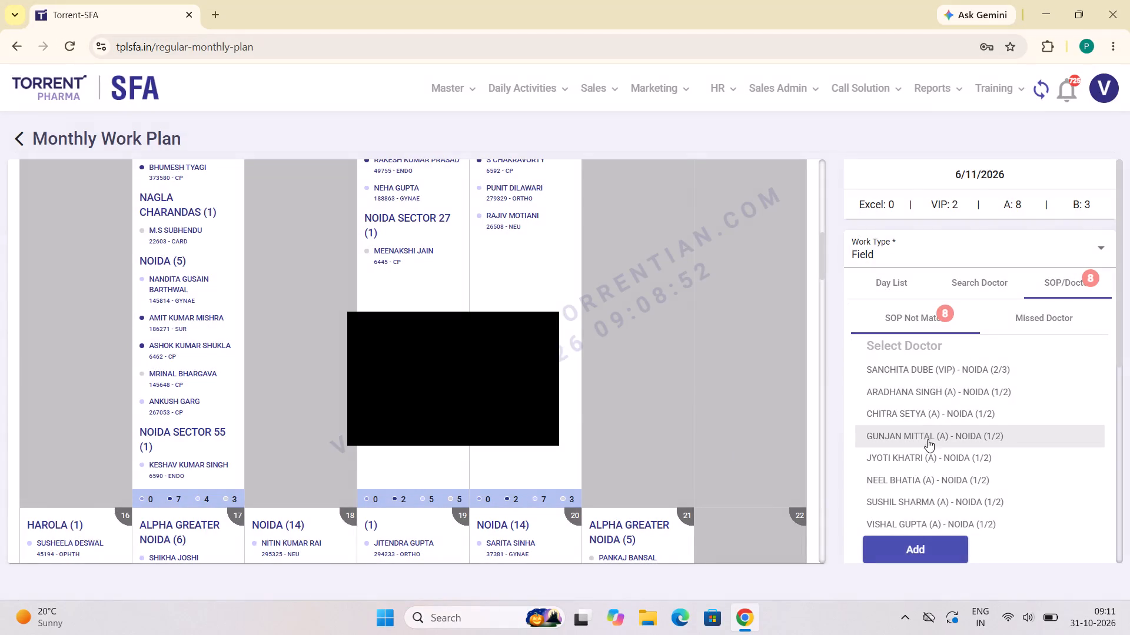
{"action": "left_click", "coordinate": [929, 459]}
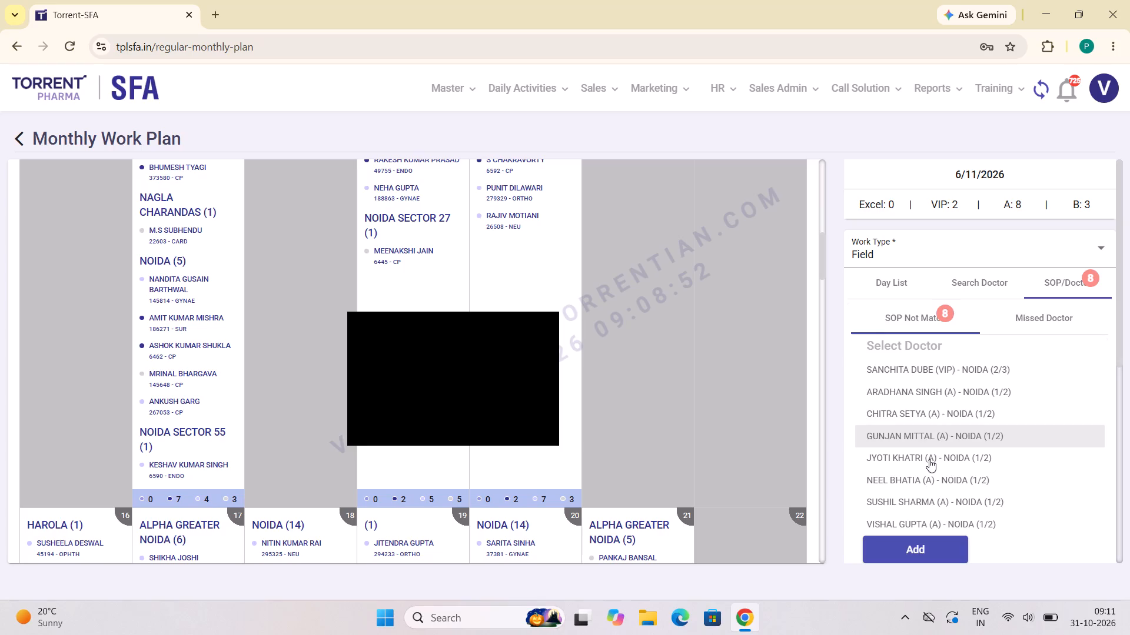
{"action": "left_click", "coordinate": [895, 558]}
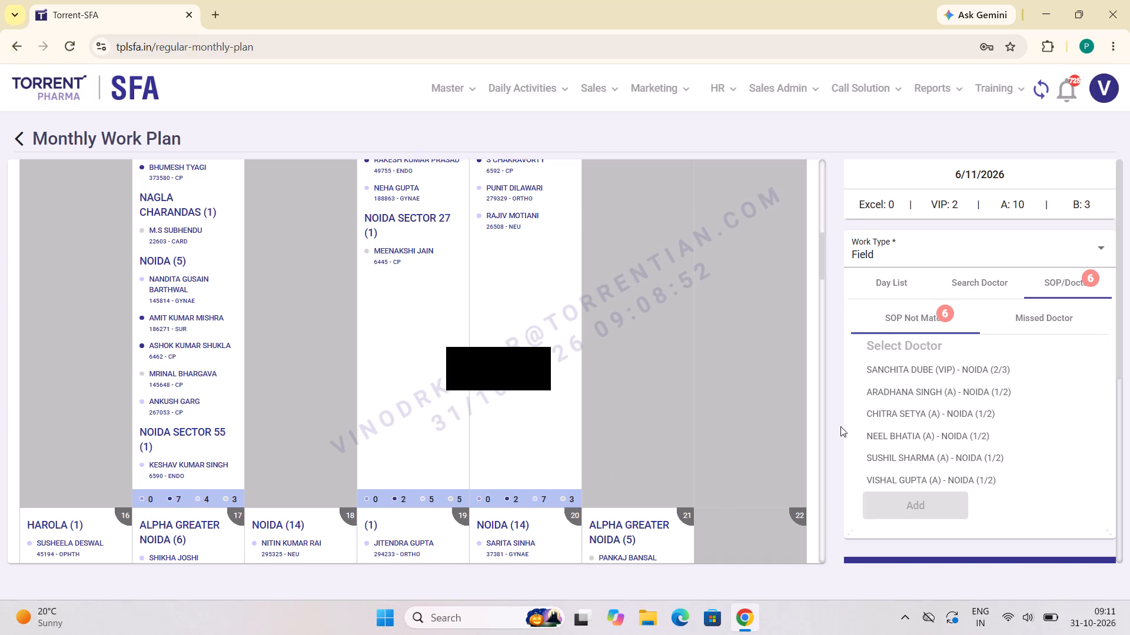
Add the Noida VIP doctor and the first two A-class doctors of the SOP-not-matched list to the 13 November field day.
{"action": "left_click", "coordinate": [560, 386]}
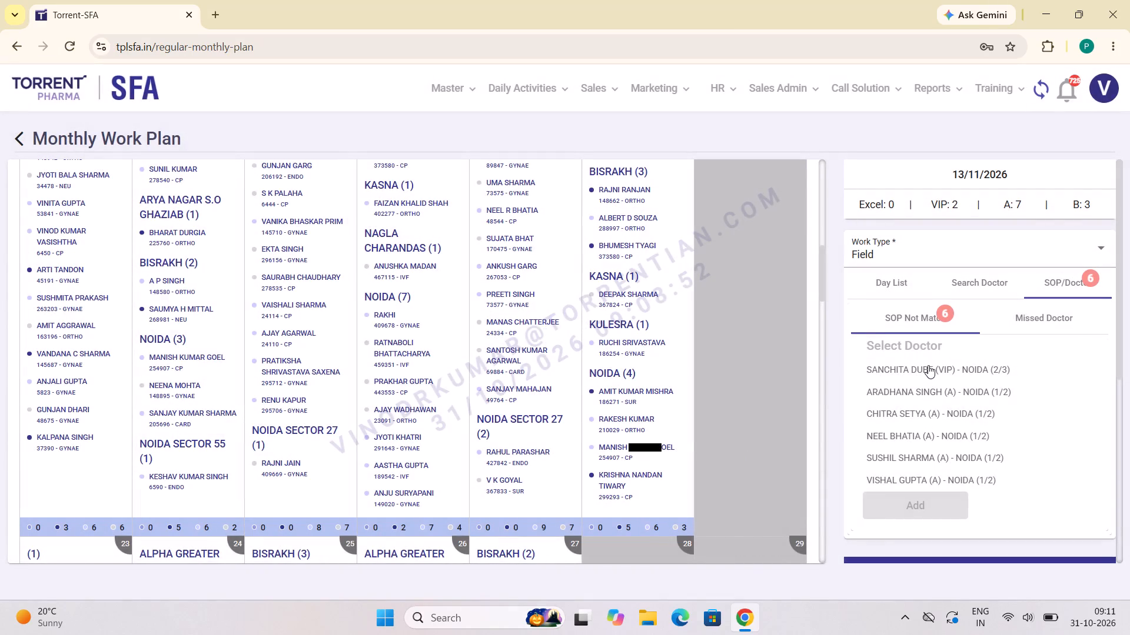
{"action": "left_click", "coordinate": [928, 365]}
{"action": "left_click", "coordinate": [925, 389]}
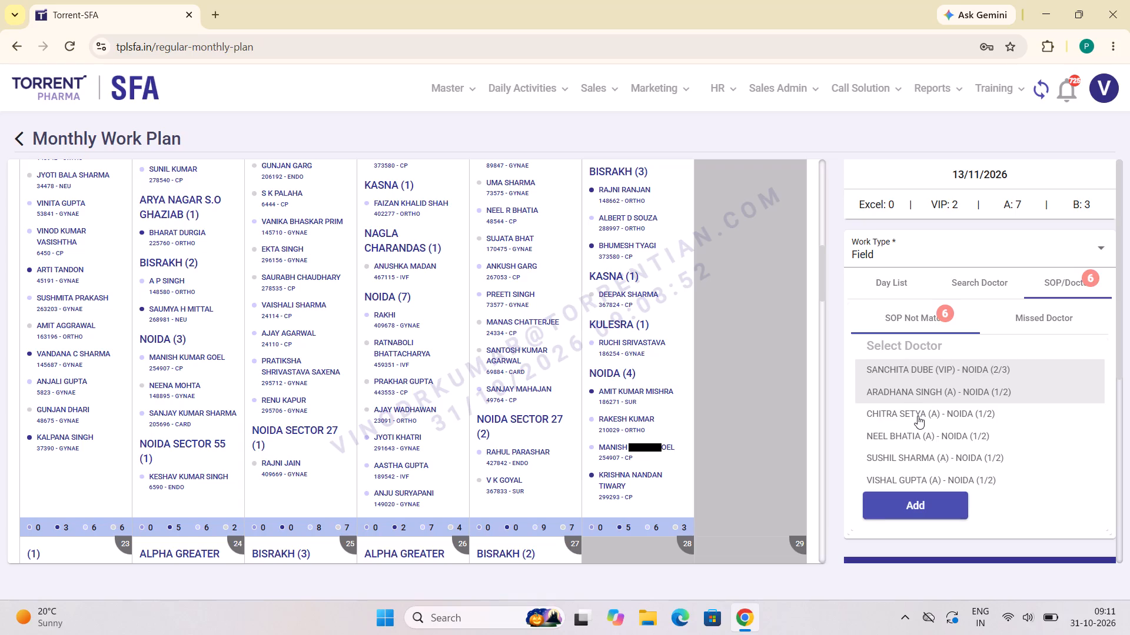
{"action": "left_click", "coordinate": [918, 416]}
{"action": "left_click", "coordinate": [903, 414]}
{"action": "left_click", "coordinate": [902, 386]}
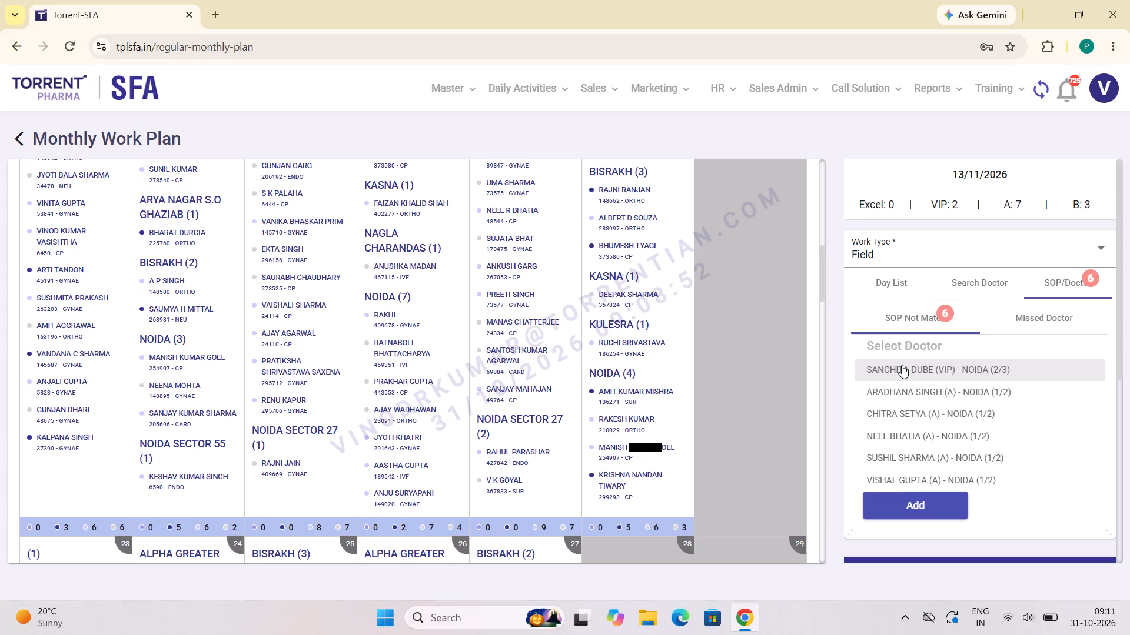
{"action": "left_click", "coordinate": [902, 364]}
{"action": "left_click", "coordinate": [889, 454]}
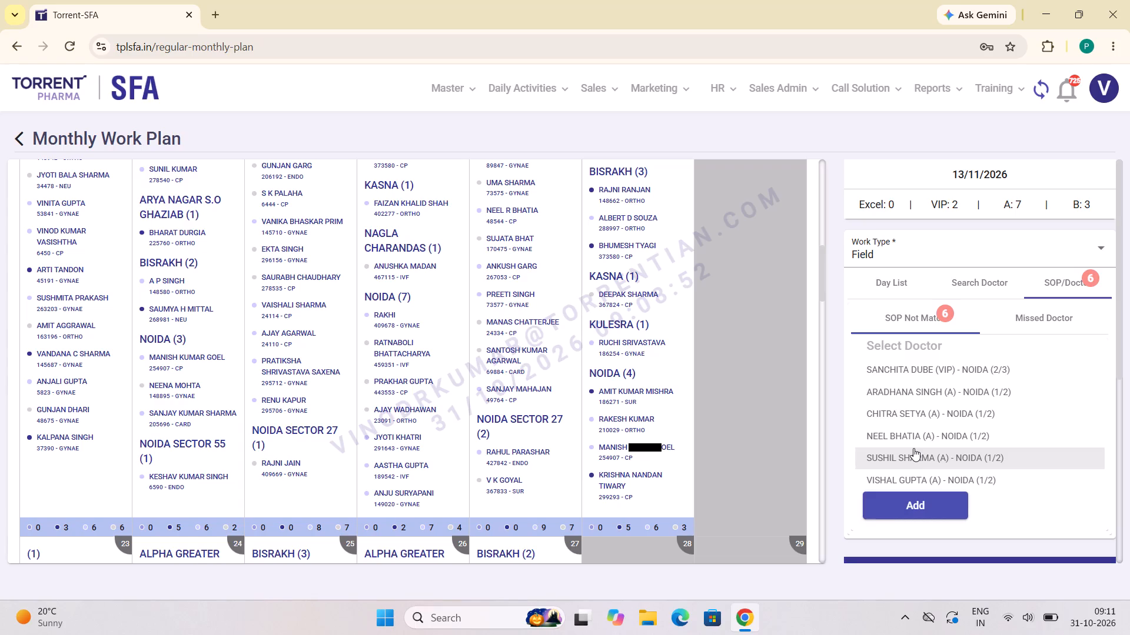
{"action": "left_click_drag", "start_coordinate": [913, 448], "coordinate": [875, 488]}
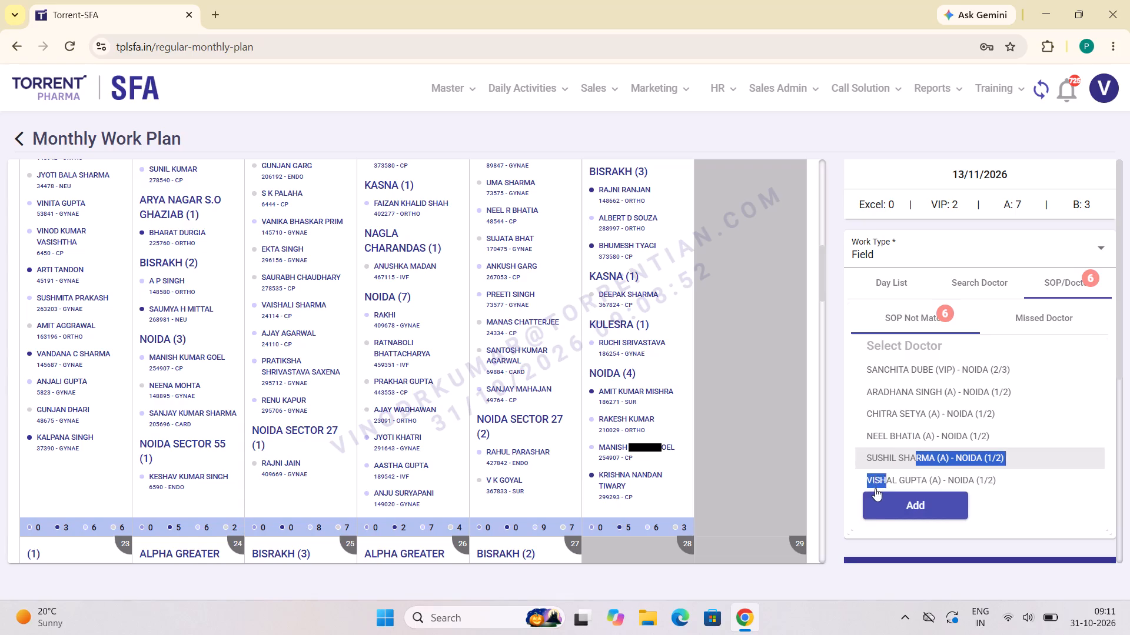
{"action": "left_click_drag", "start_coordinate": [875, 488], "coordinate": [923, 468]}
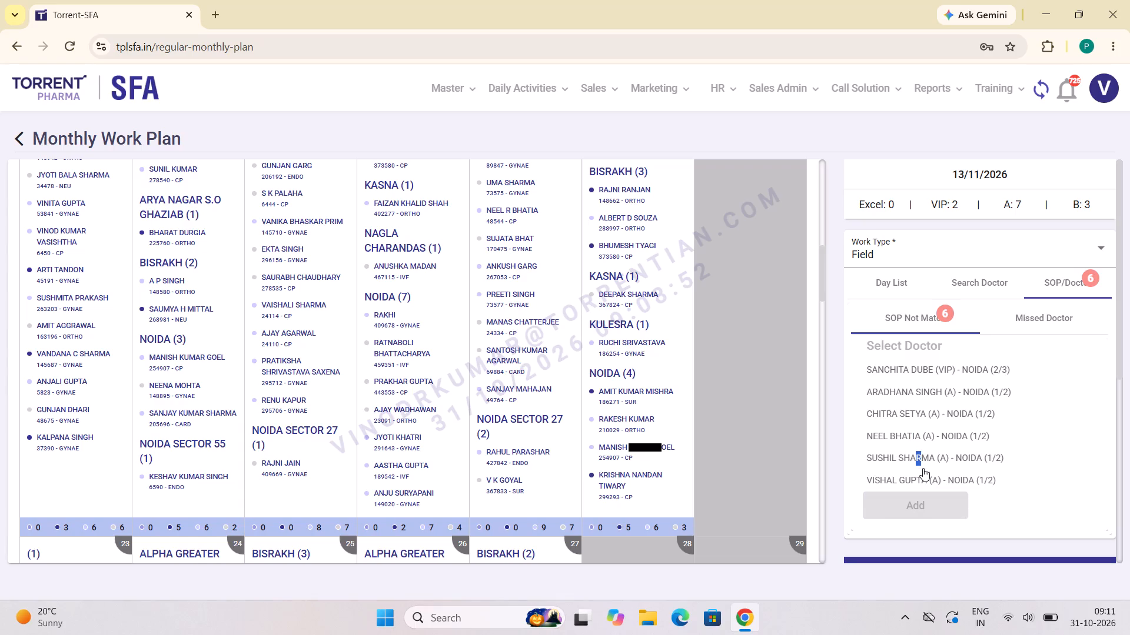
{"action": "left_click", "coordinate": [910, 412]}
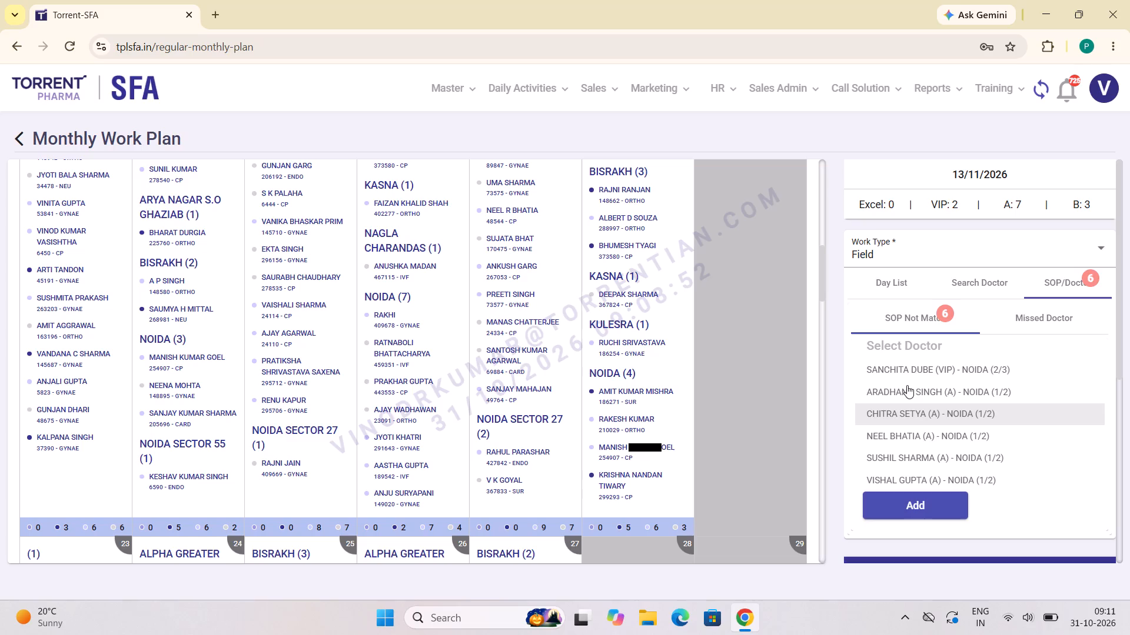
{"action": "left_click", "coordinate": [907, 385]}
{"action": "left_click", "coordinate": [908, 363]}
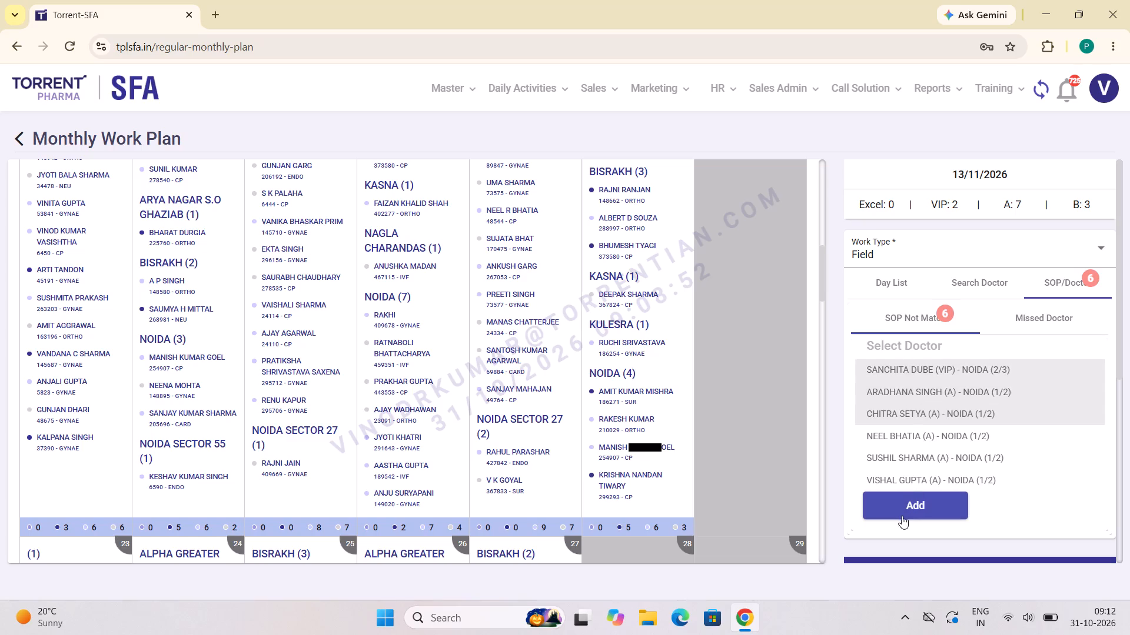
{"action": "left_click", "coordinate": [902, 516]}
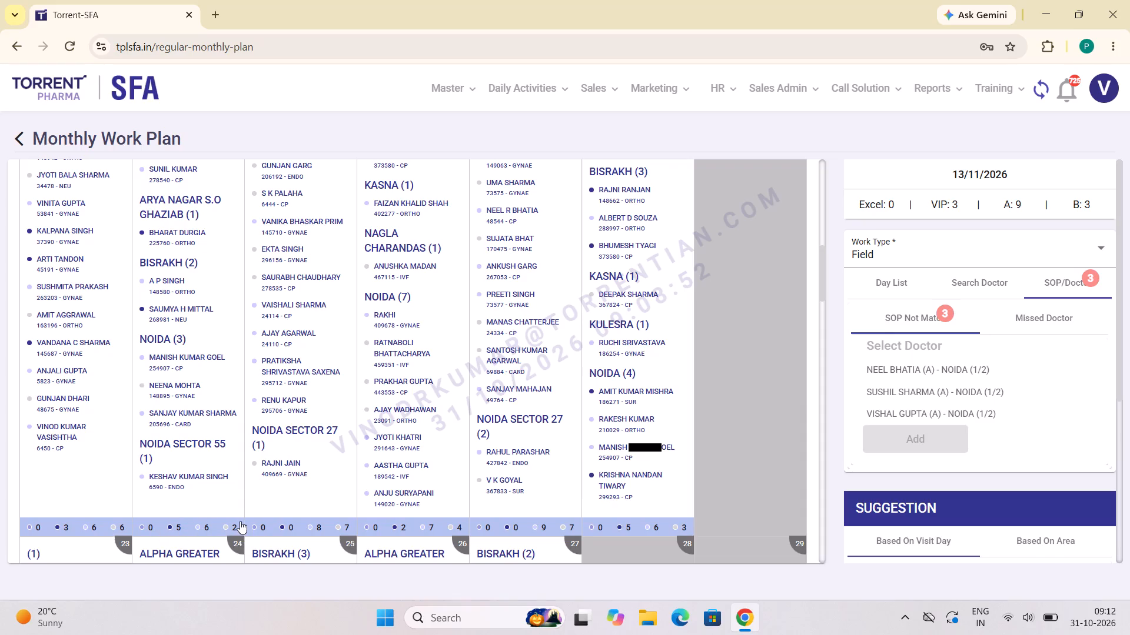
Add the second of the three remaining SOP-not-matched A-class doctors to the 17 November field day.
{"action": "left_click", "coordinate": [188, 513]}
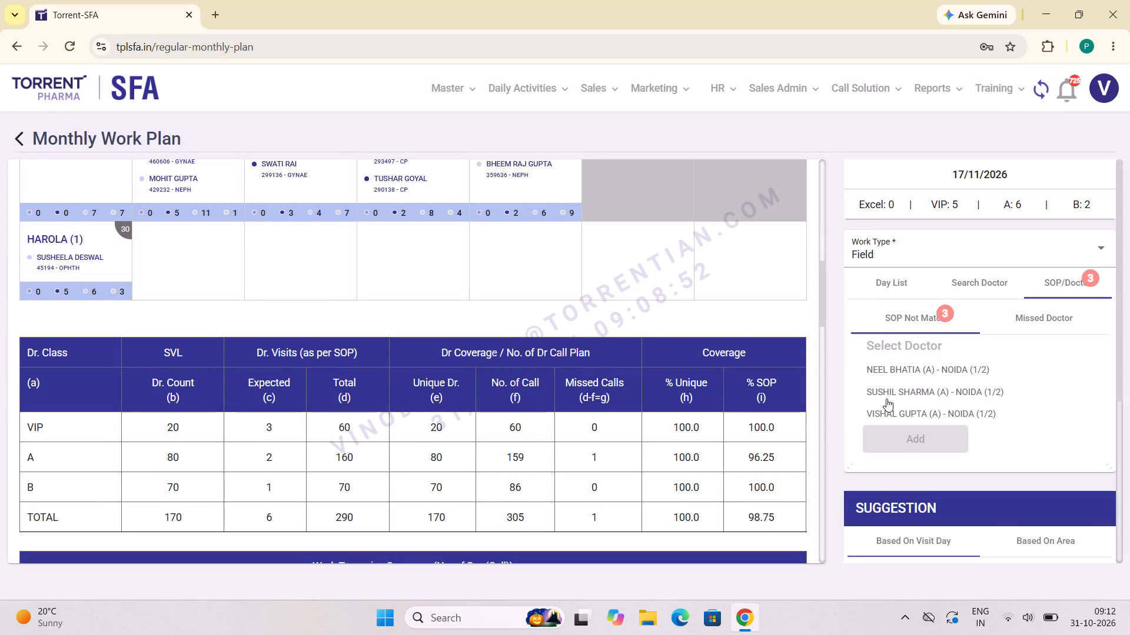
{"action": "left_click", "coordinate": [925, 390]}
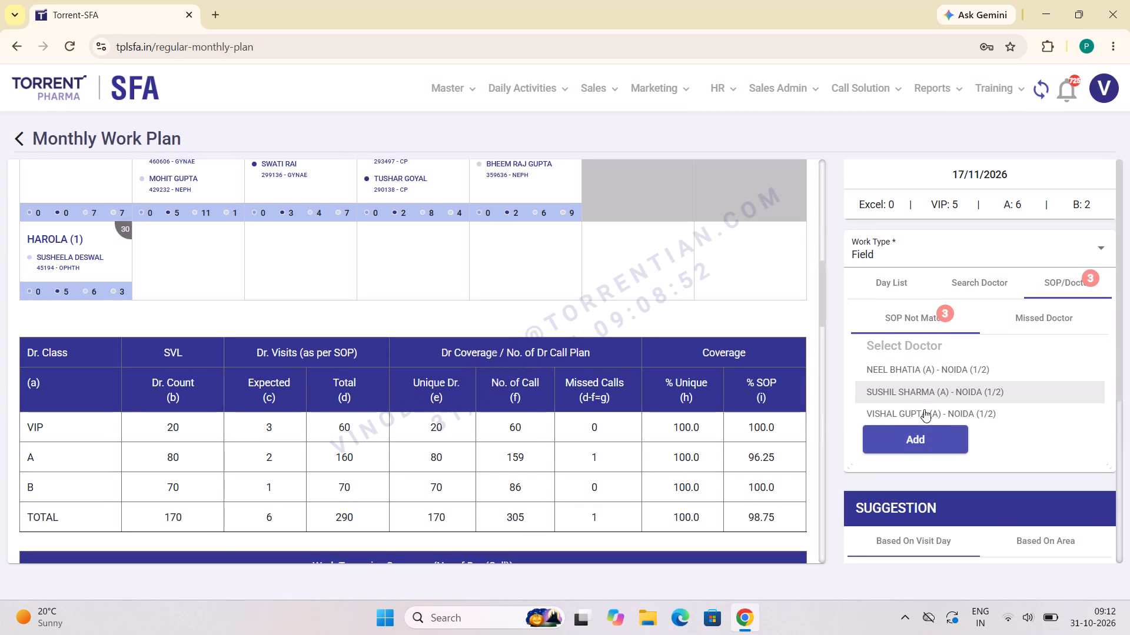
{"action": "left_click", "coordinate": [918, 441]}
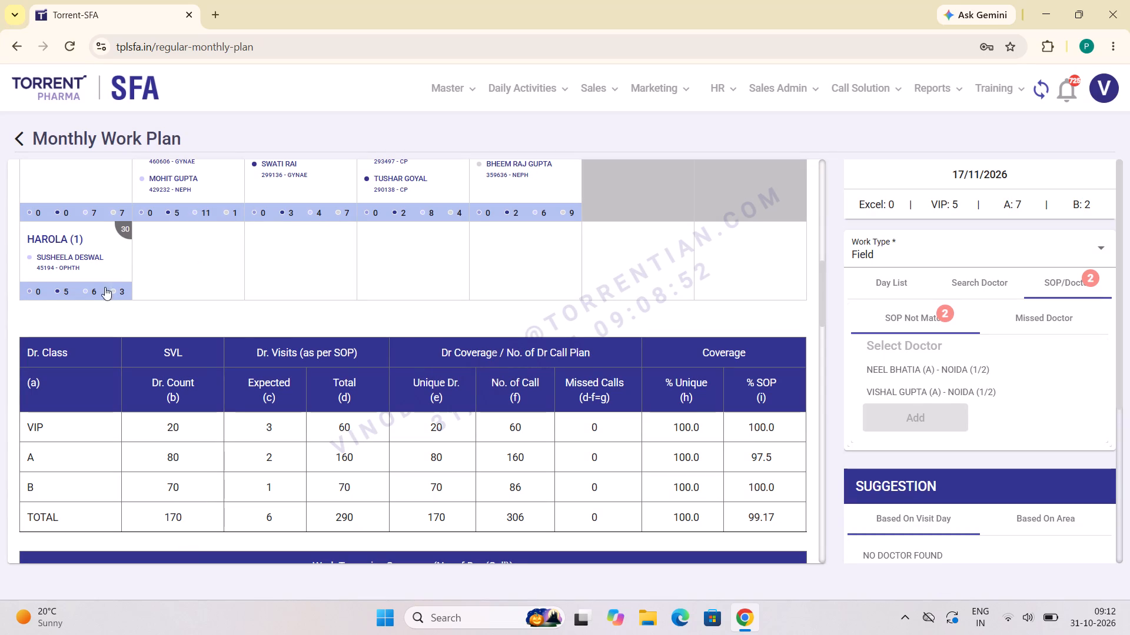
Select the 23 November field day and look back over the planned days to the first week of November.
{"action": "left_click", "coordinate": [79, 190]}
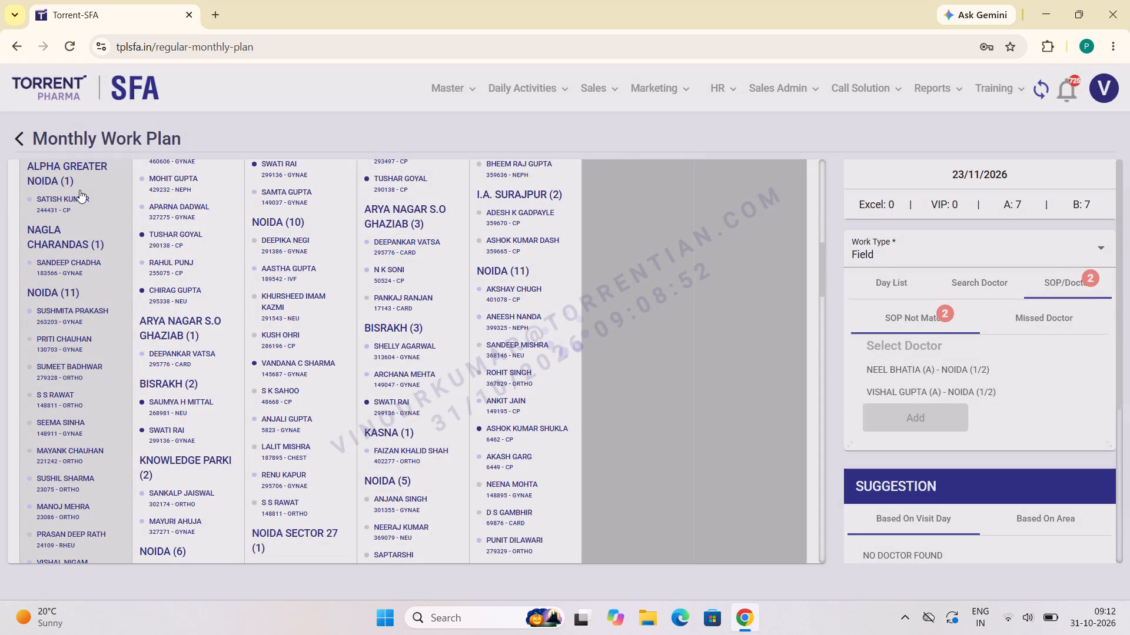
{"action": "key", "text": "Up"}
{"action": "key", "text": "Up"}
{"action": "key", "text": "Up"}
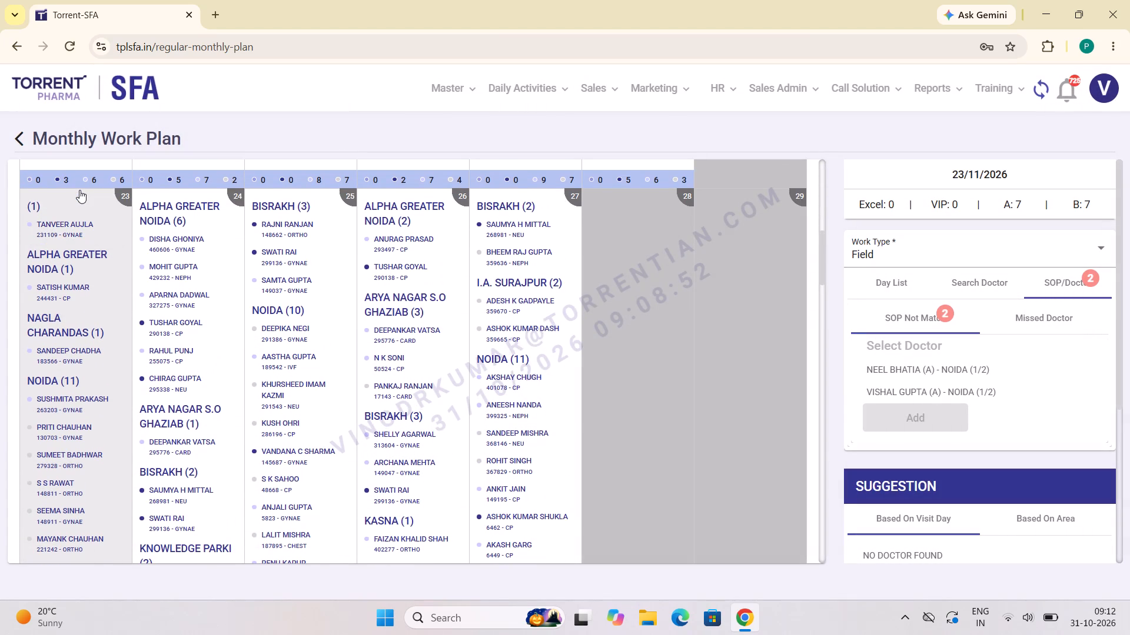
{"action": "key", "text": "Up"}
{"action": "key", "text": "Up"}
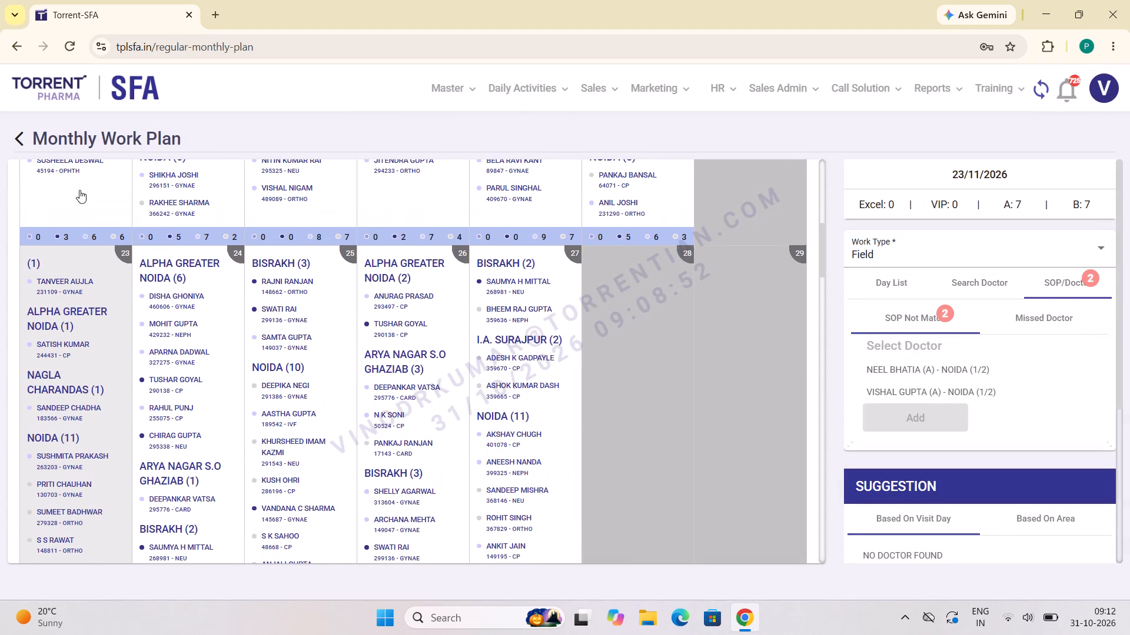
{"action": "key", "text": "Up"}
{"action": "key", "text": "Up"}
{"action": "key", "text": "Up"}
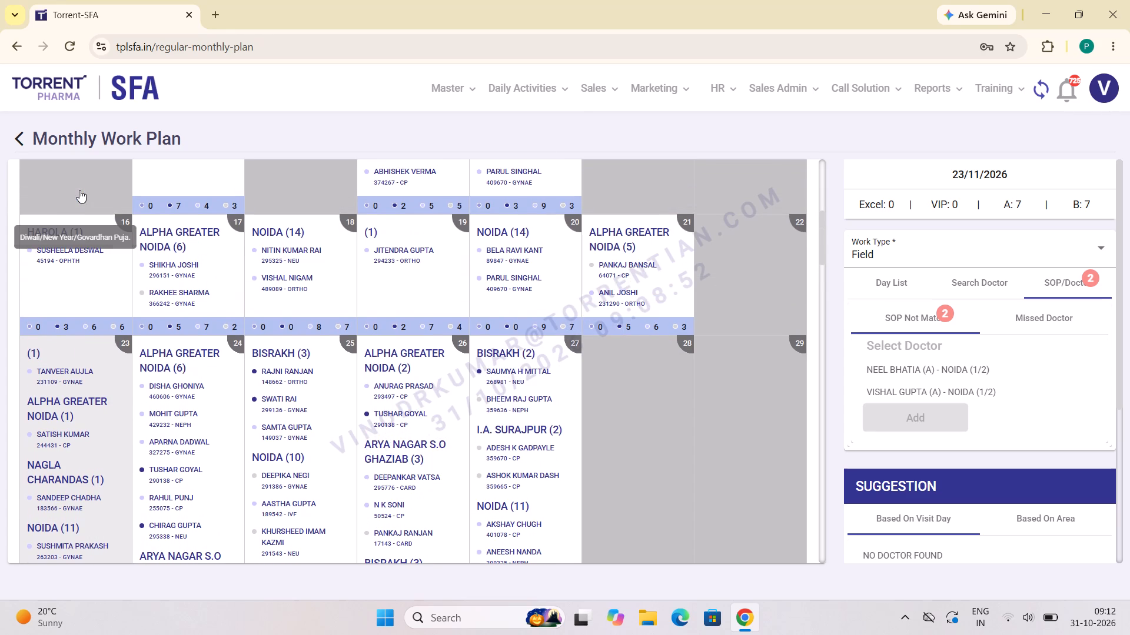
{"action": "key", "text": "Up"}
{"action": "key", "text": "Up"}
{"action": "key", "text": "Up"}
{"action": "key", "text": "Up"}
{"action": "key", "text": "Up"}
{"action": "key", "text": "Up"}
{"action": "key", "text": "Up"}
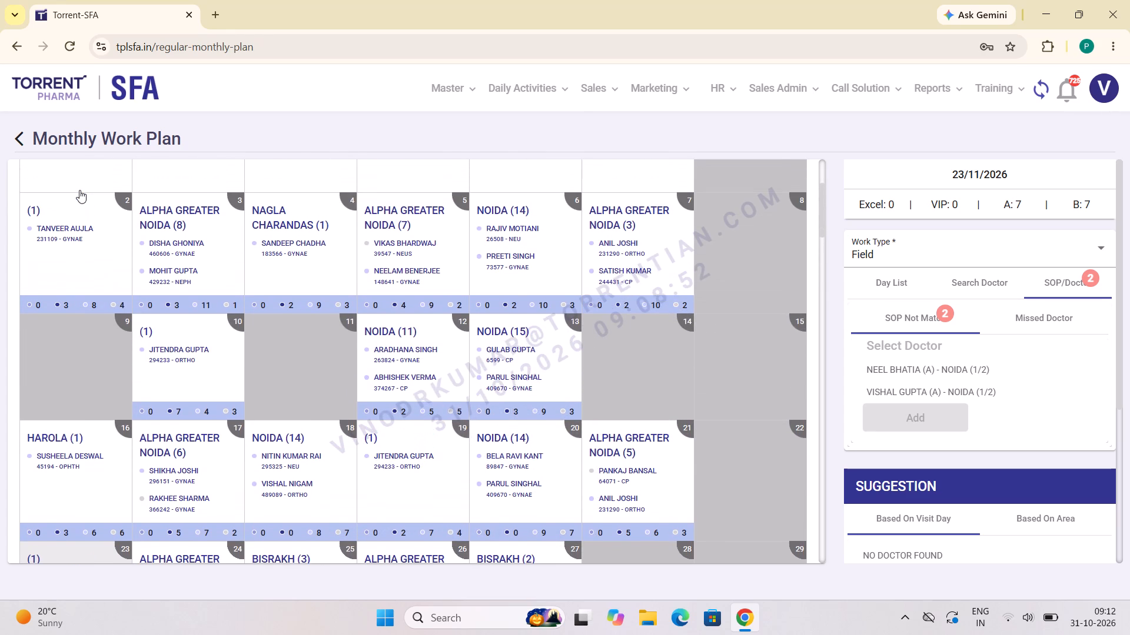
{"action": "key", "text": "Up"}
{"action": "key", "text": "Up"}
{"action": "key", "text": "Up"}
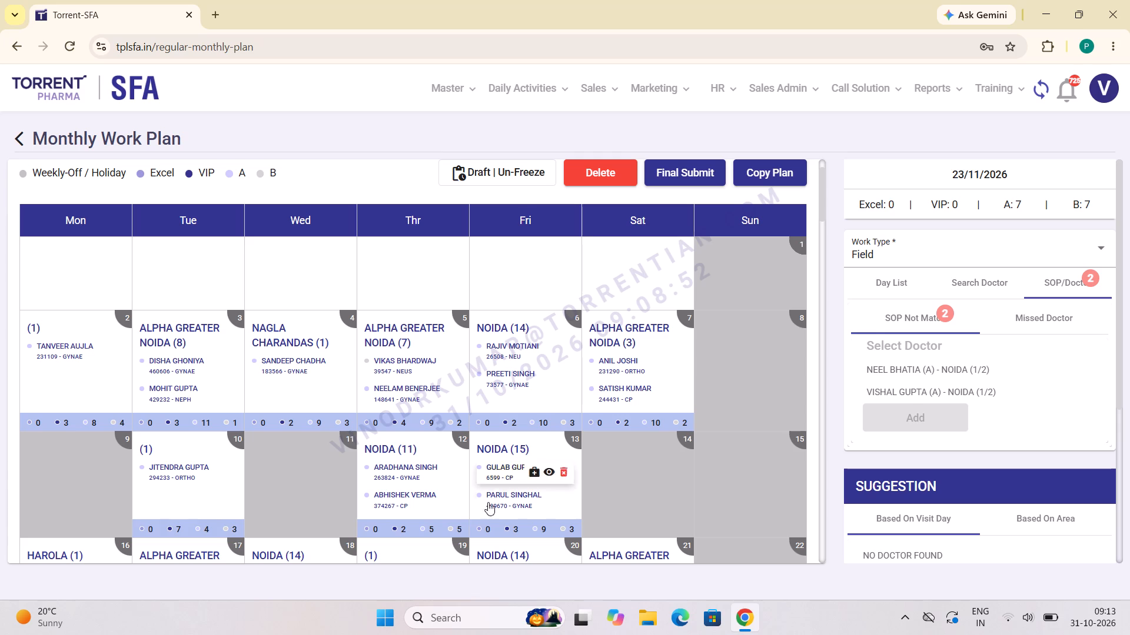
Add the last two Noida A-class doctors of the SOP-not-matched list to the 12 November field day.
{"action": "left_click", "coordinate": [414, 436]}
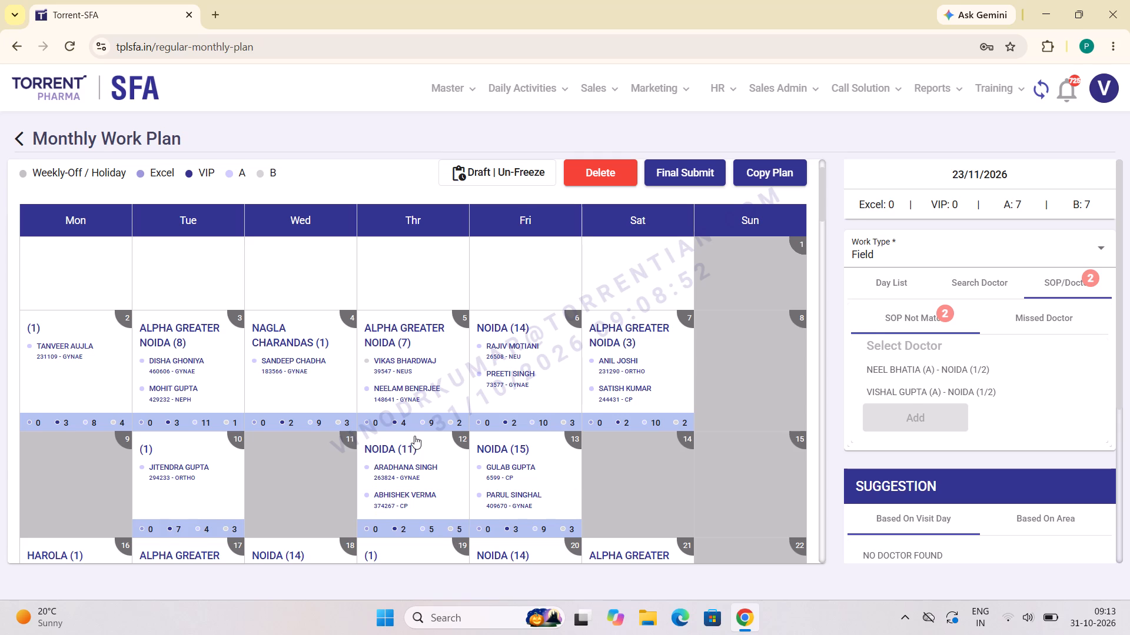
{"action": "left_click", "coordinate": [909, 372]}
{"action": "left_click", "coordinate": [900, 396]}
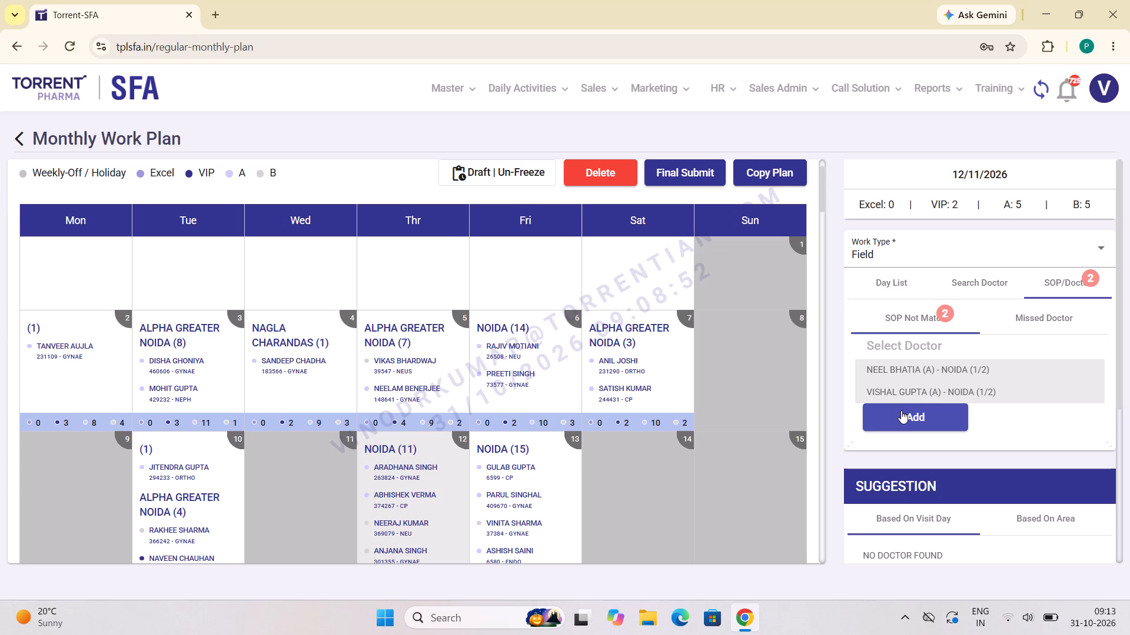
{"action": "left_click", "coordinate": [901, 410]}
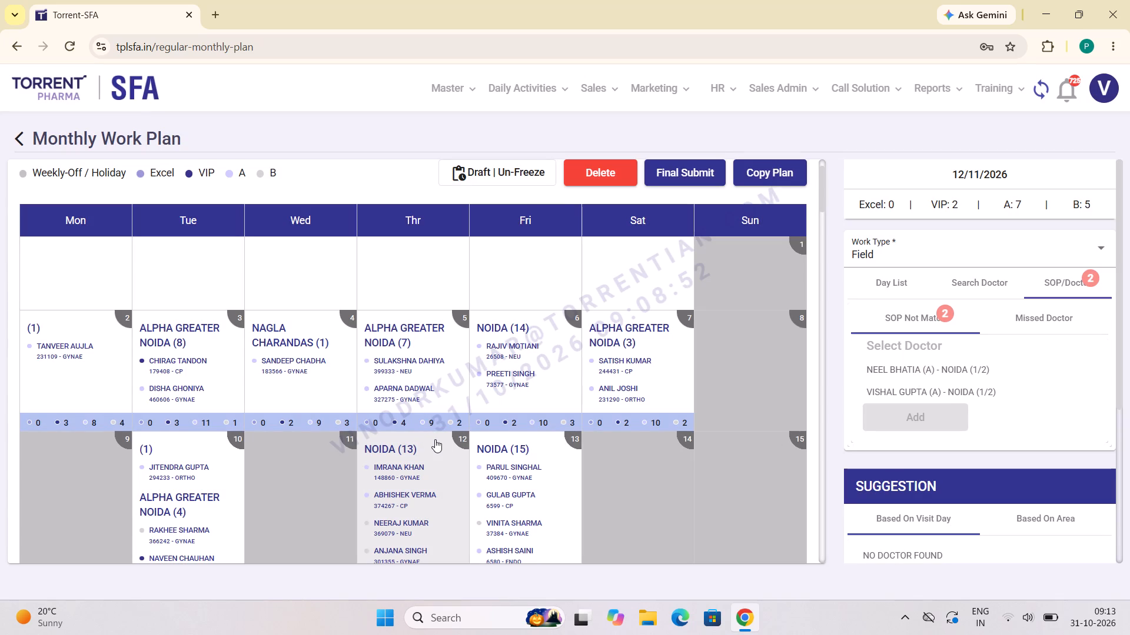
Check the SOP-not-matched list and the suggestions for the 12 November field day for remaining doctors.
{"action": "key", "text": "Down"}
{"action": "key", "text": "Down"}
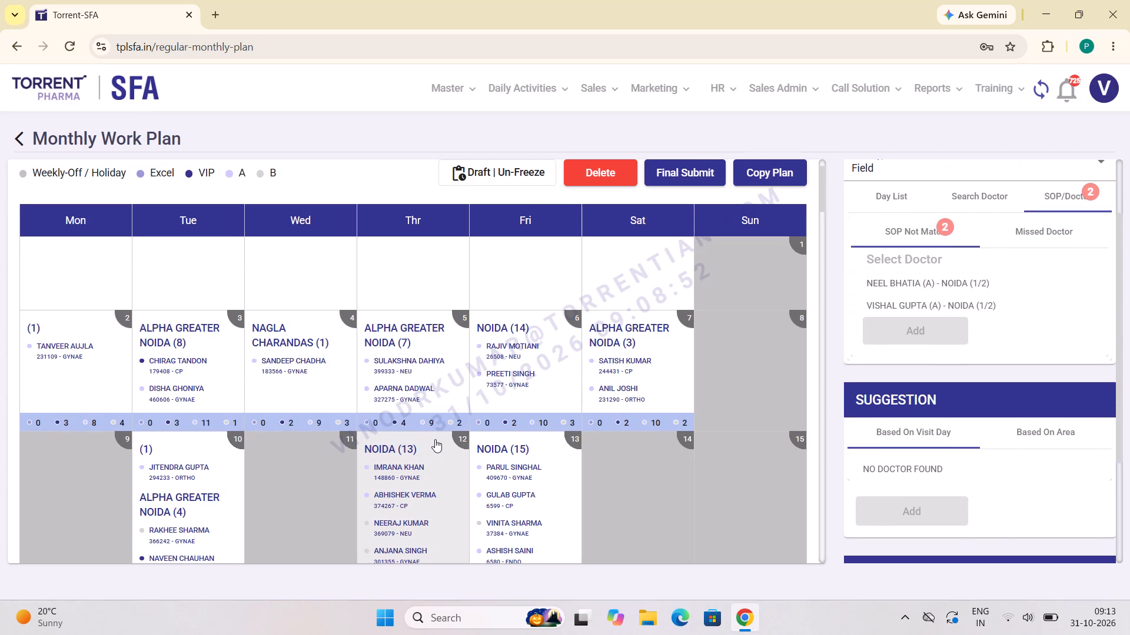
{"action": "left_click", "coordinate": [435, 439]}
{"action": "key", "text": "Down"}
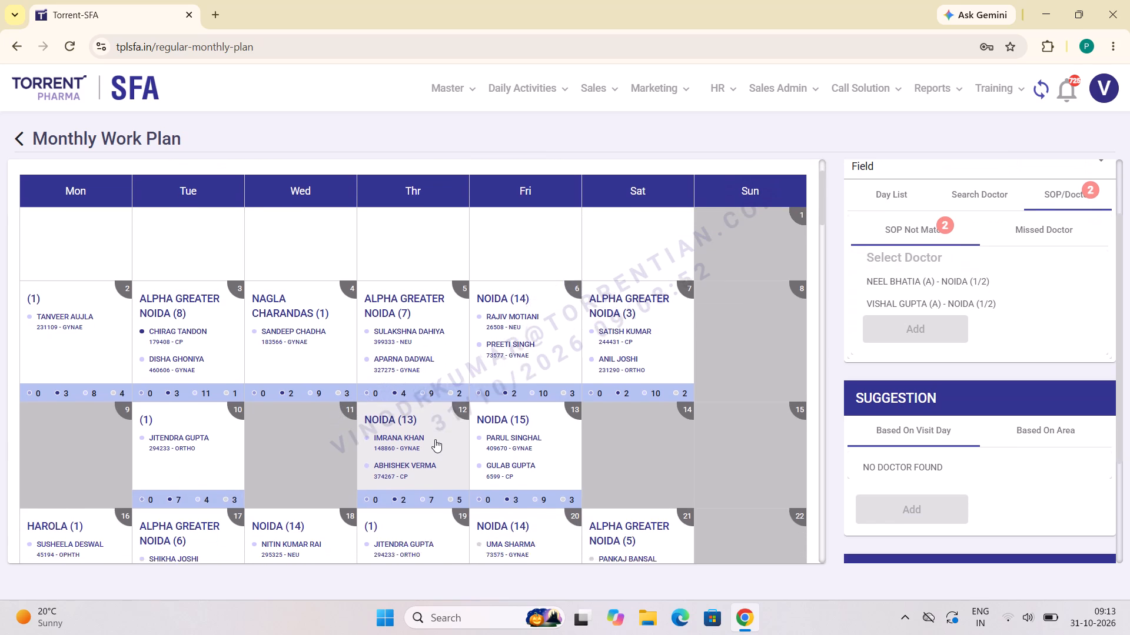
{"action": "key", "text": "Down"}
{"action": "key", "text": "Down"}
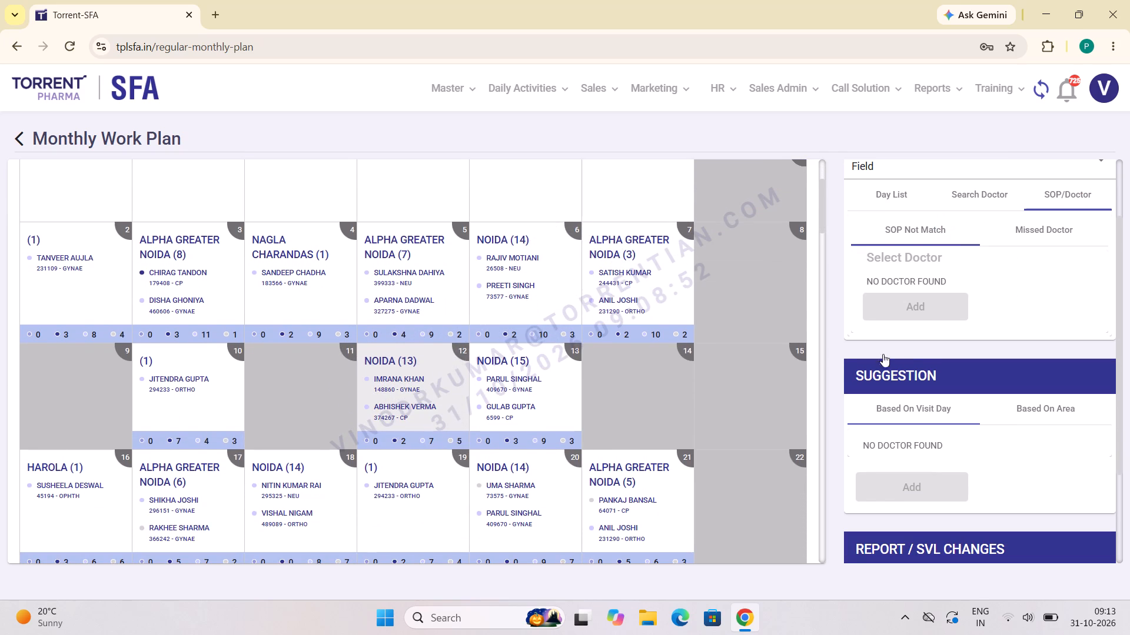
{"action": "left_click", "coordinate": [990, 260]}
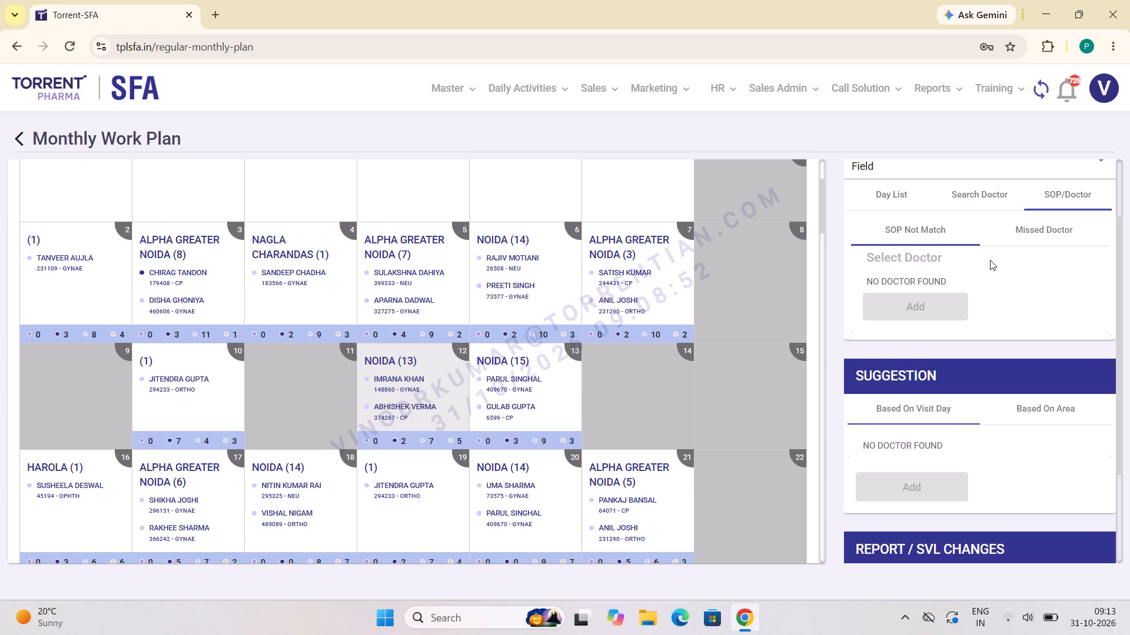
{"action": "key", "text": "Up"}
{"action": "key", "text": "Up"}
{"action": "key", "text": "Up"}
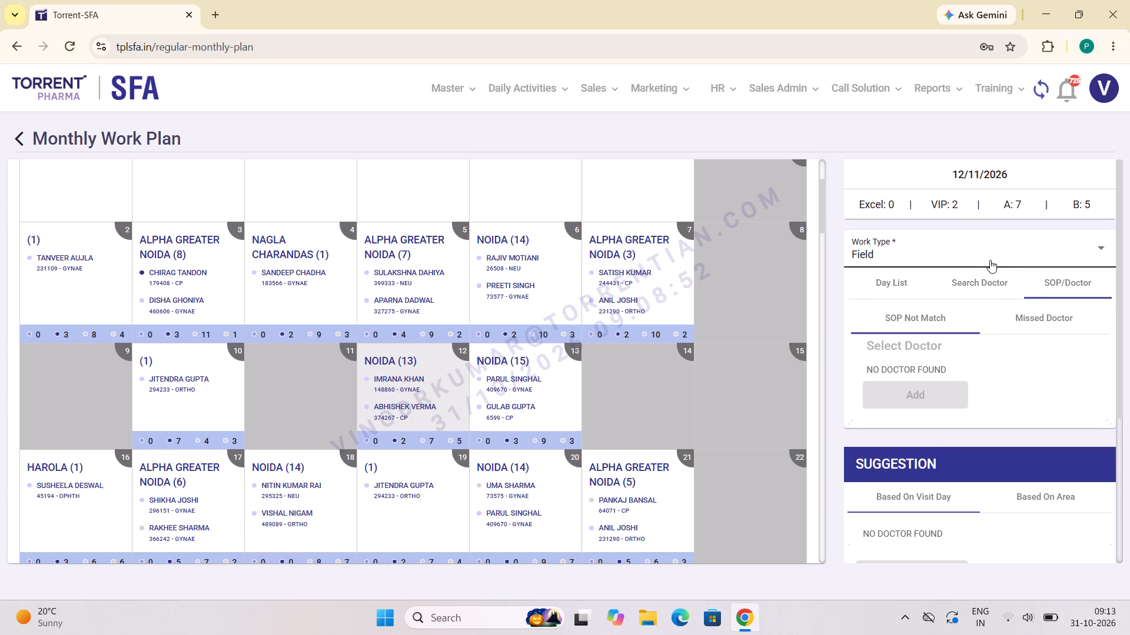
Review the work-type-wise summary and the date-wise breakdown of doctor classes, places and calls for November.
{"action": "triple_click", "coordinate": [823, 510]}
{"action": "left_click", "coordinate": [823, 510]}
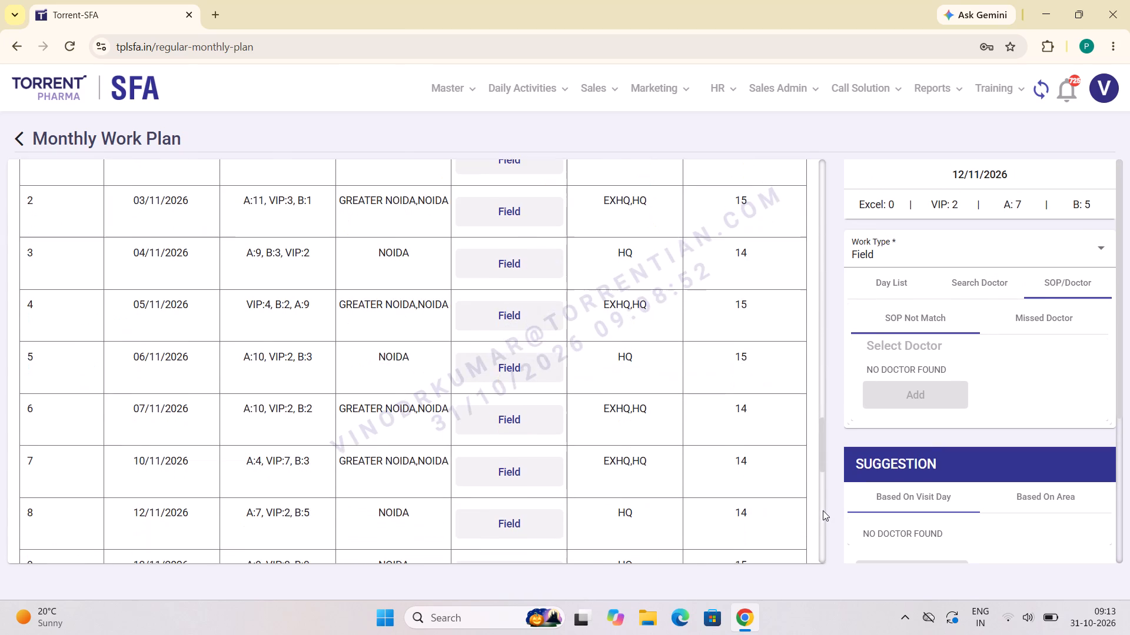
{"action": "left_click", "coordinate": [823, 510]}
{"action": "left_click", "coordinate": [823, 510]}
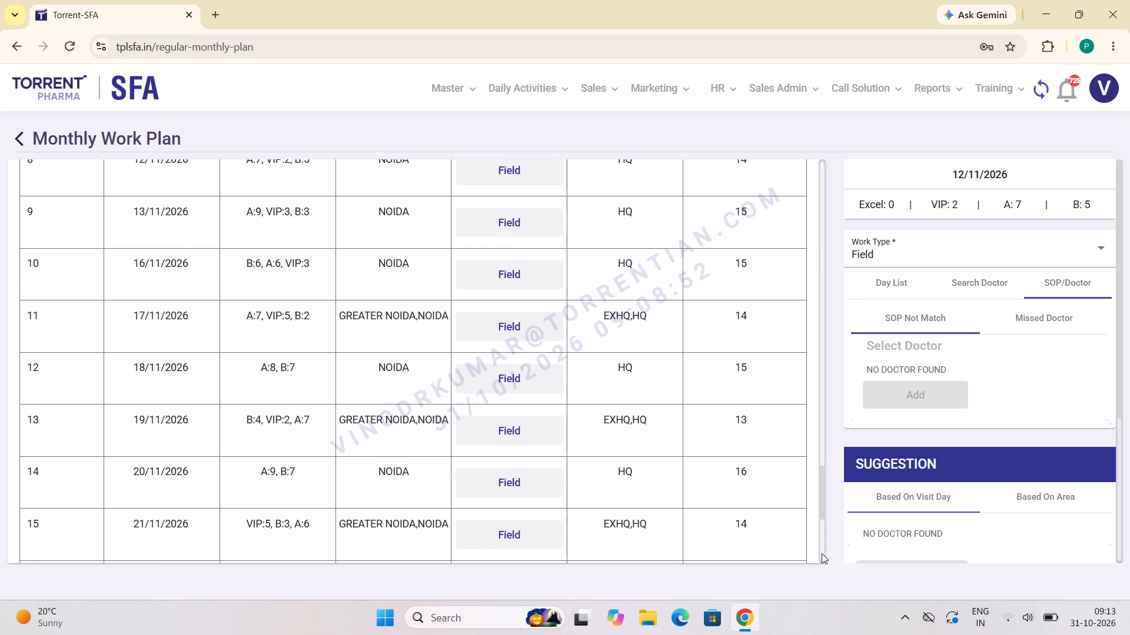
{"action": "left_click", "coordinate": [822, 553]}
{"action": "left_click", "coordinate": [822, 553]}
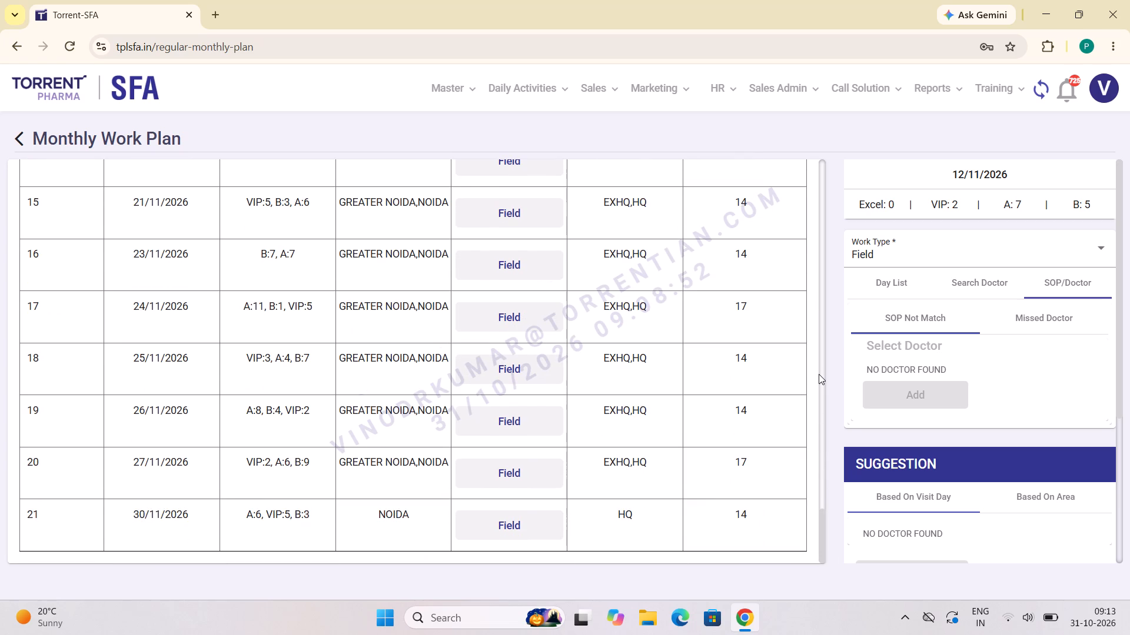
{"action": "left_click", "coordinate": [823, 237]}
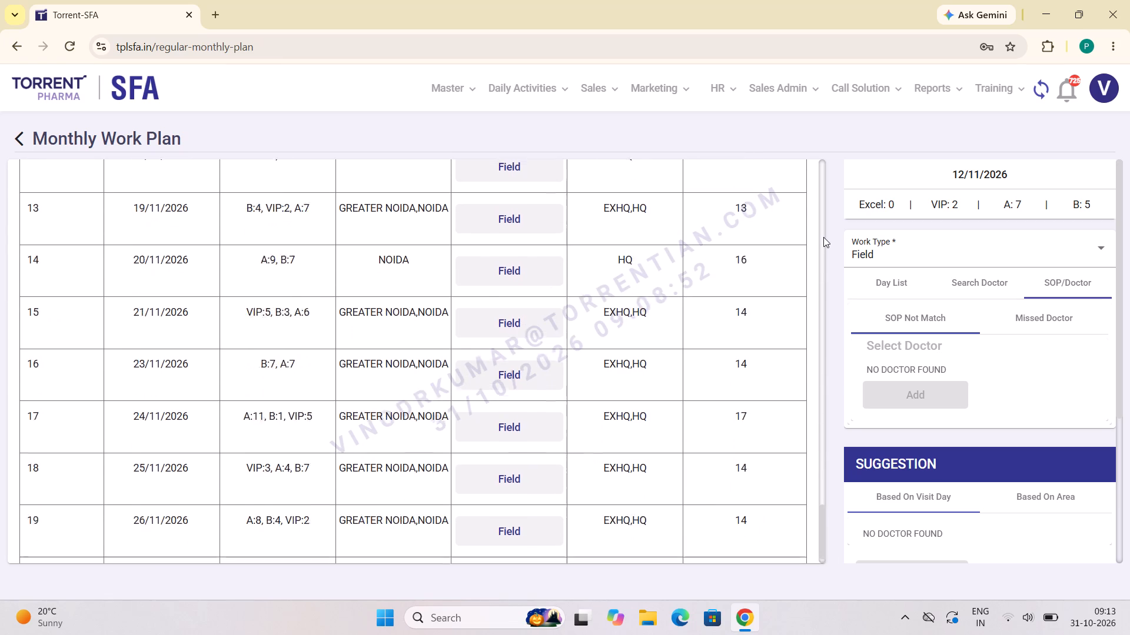
{"action": "left_click", "coordinate": [822, 175]}
{"action": "left_click", "coordinate": [822, 175]}
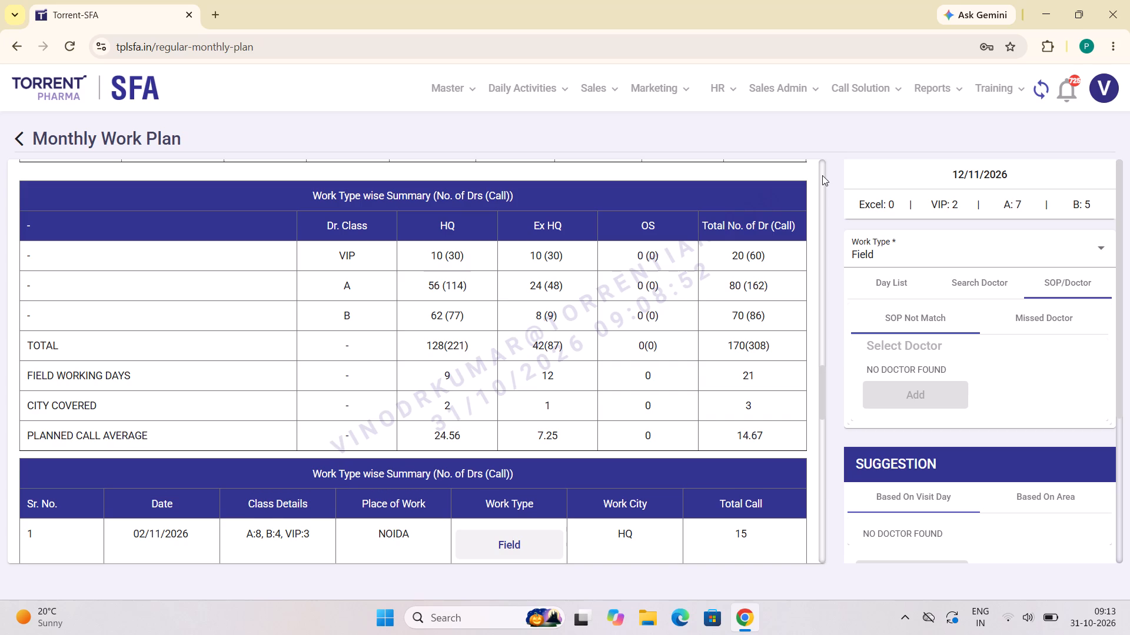
{"action": "triple_click", "coordinate": [822, 175]}
{"action": "triple_click", "coordinate": [822, 175]}
{"action": "left_click", "coordinate": [822, 175]}
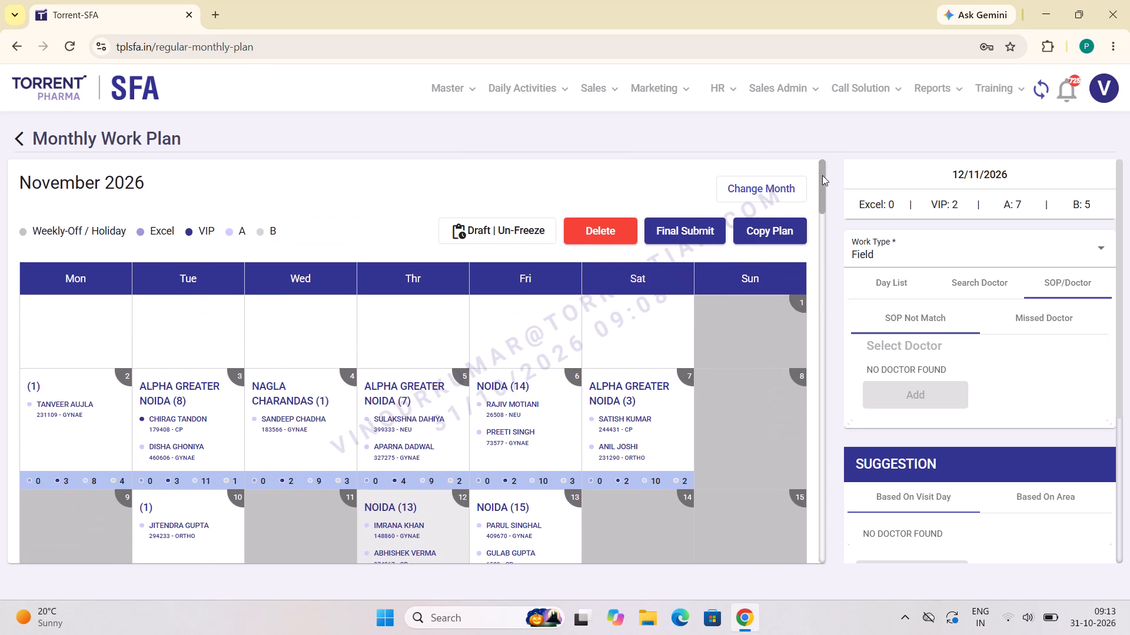
Final-submit the November 2026 monthly work plan and confirm the submission.
{"action": "left_click", "coordinate": [694, 233]}
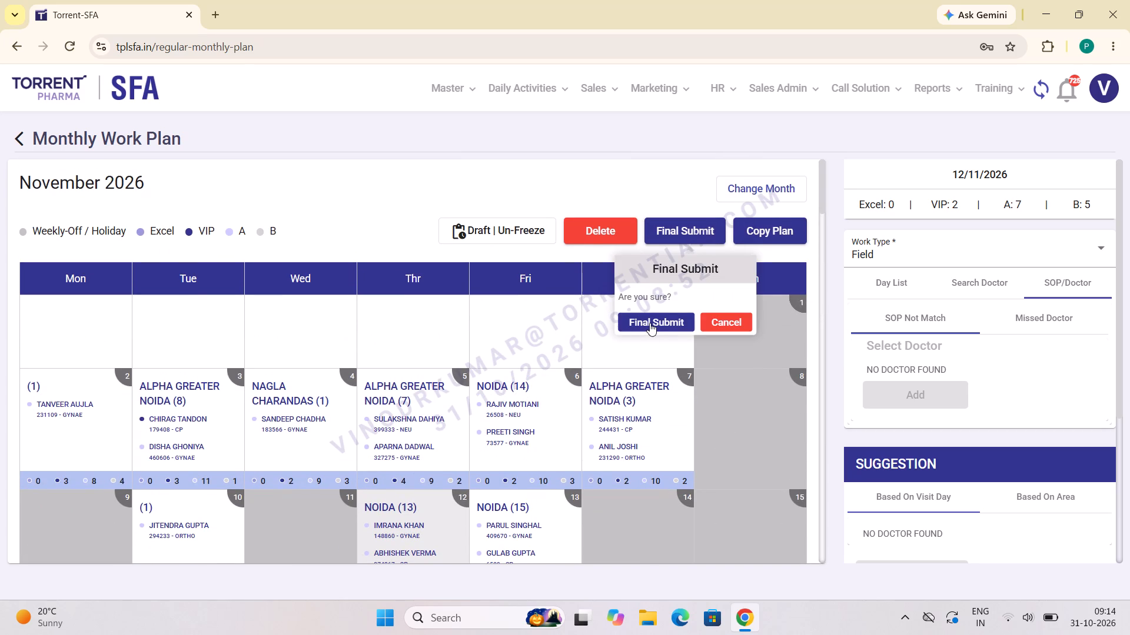
{"action": "left_click", "coordinate": [650, 323]}
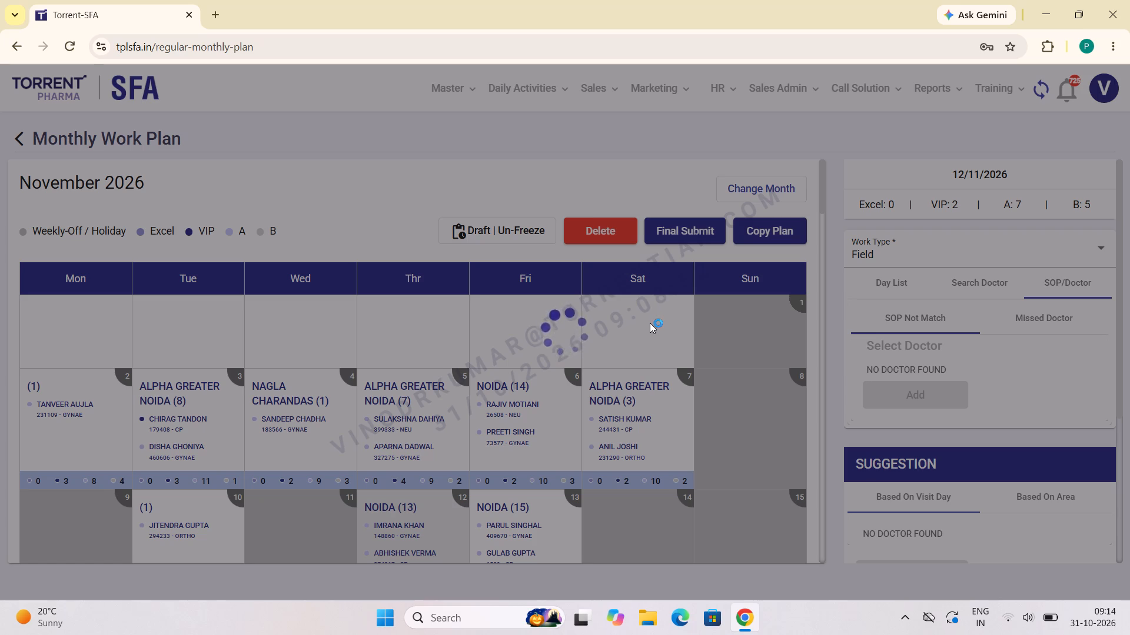